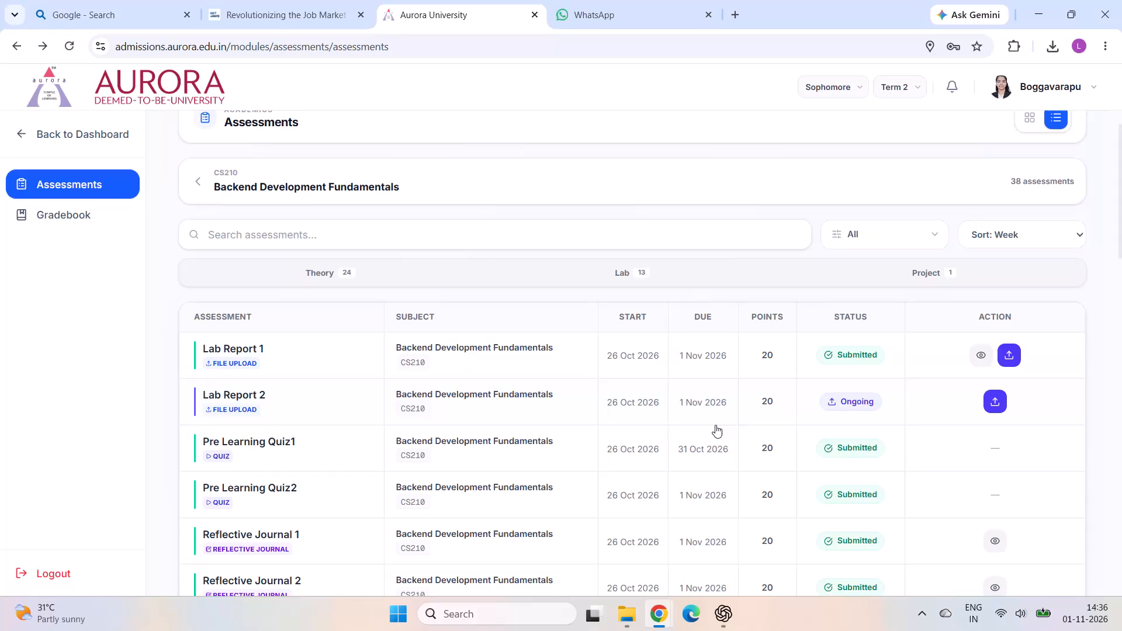
# Open the submitted Lab Report 1 file, review its pages from the cover details to the last coding question, and close it.
pyautogui.click(968, 358)
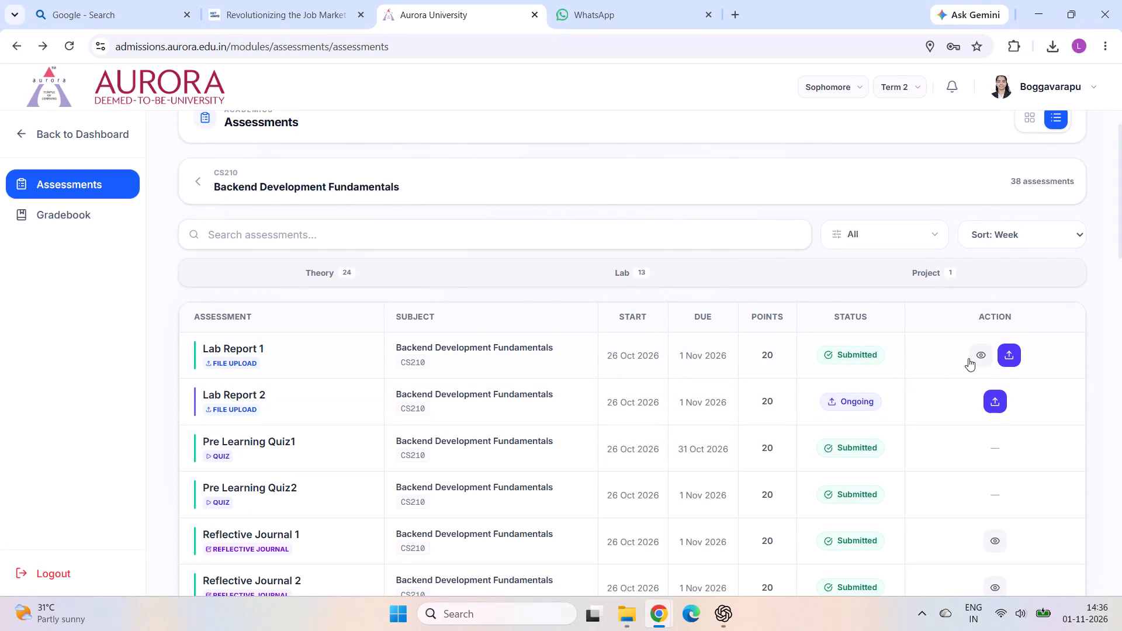
pyautogui.click(979, 357)
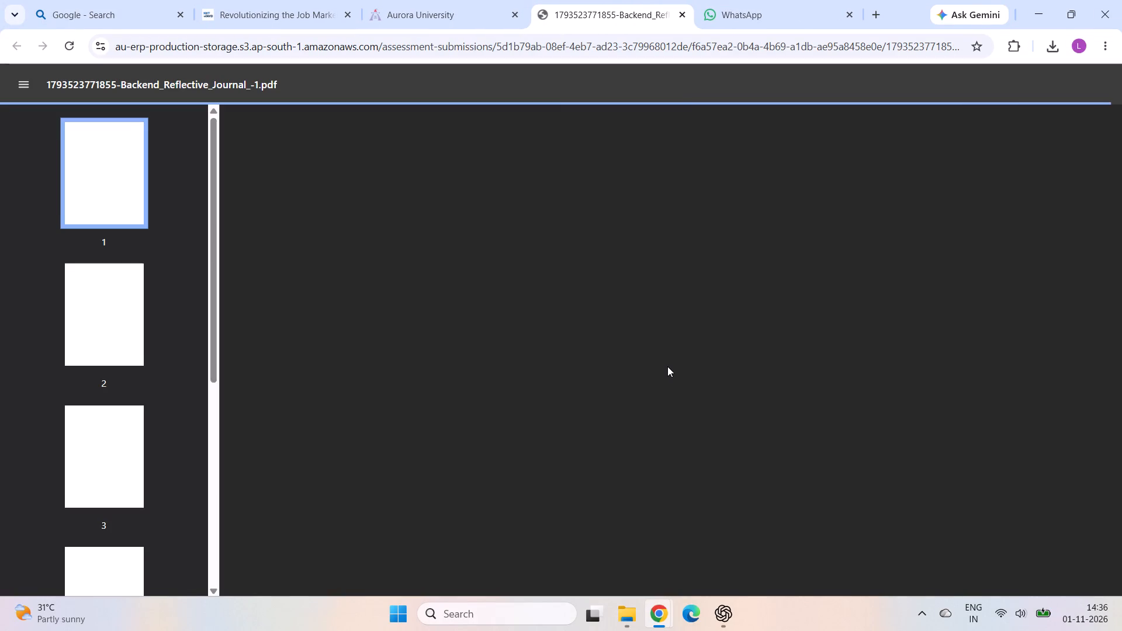
pyautogui.scroll(-4, 667, 366)
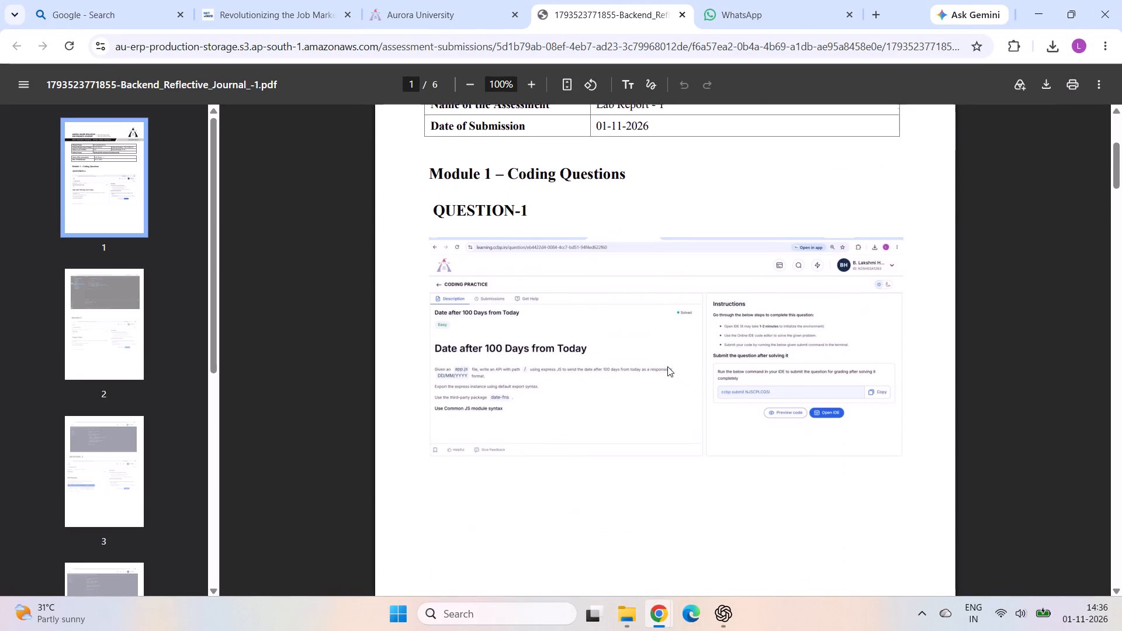
pyautogui.scroll(-4, 667, 366)
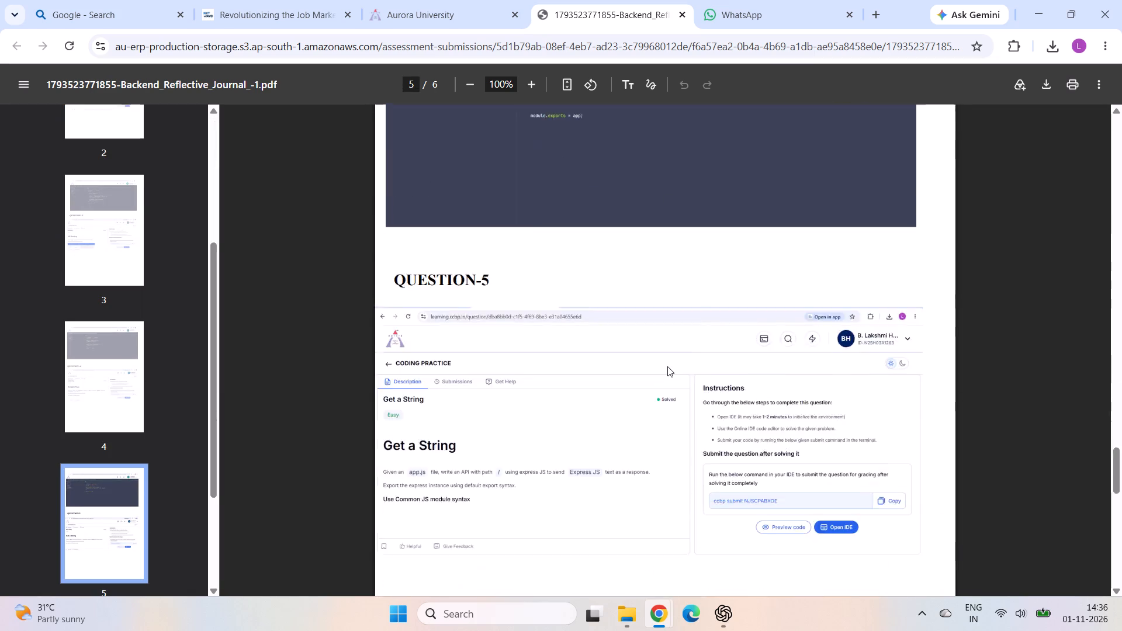
pyautogui.scroll(-3, 667, 366)
pyautogui.scroll(4, 667, 366)
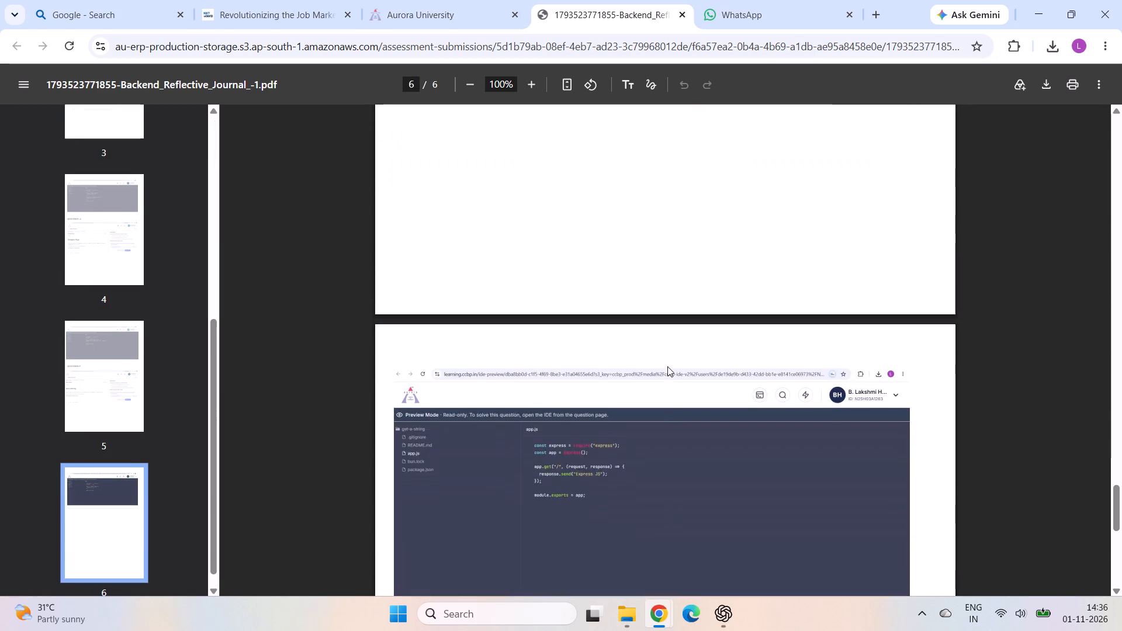
pyautogui.scroll(3, 667, 366)
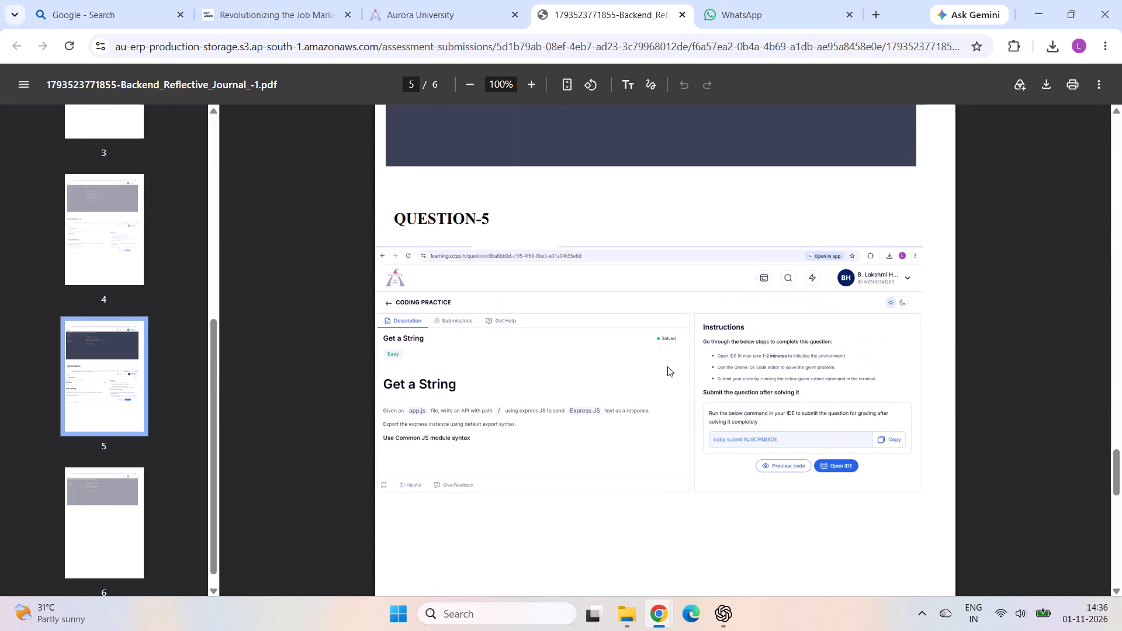
pyautogui.scroll(3, 667, 366)
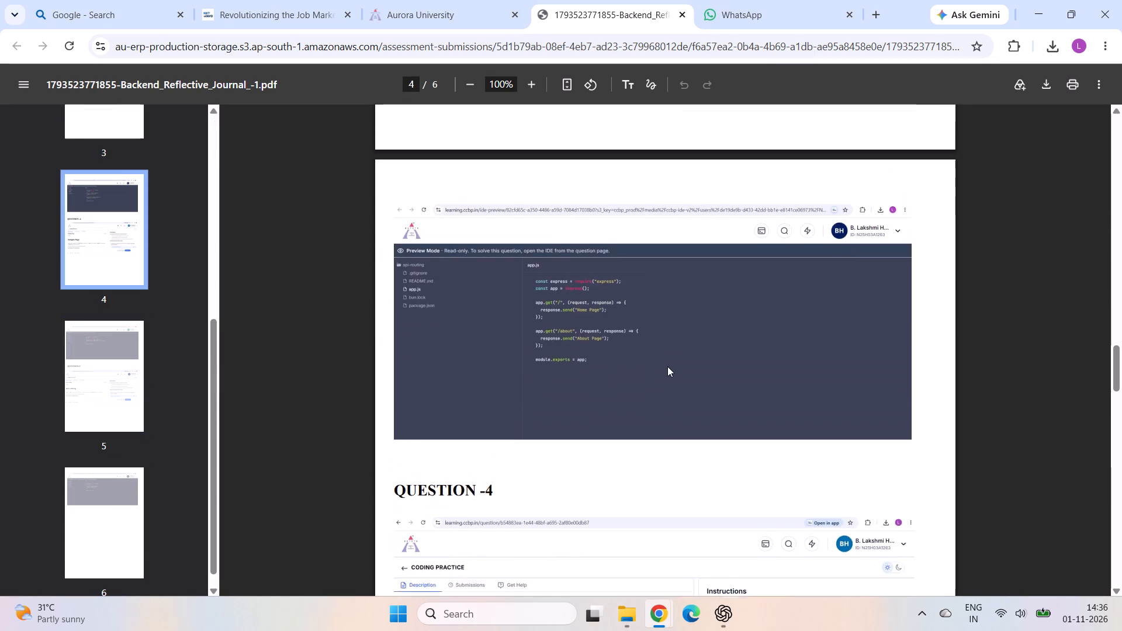
pyautogui.scroll(4, 667, 366)
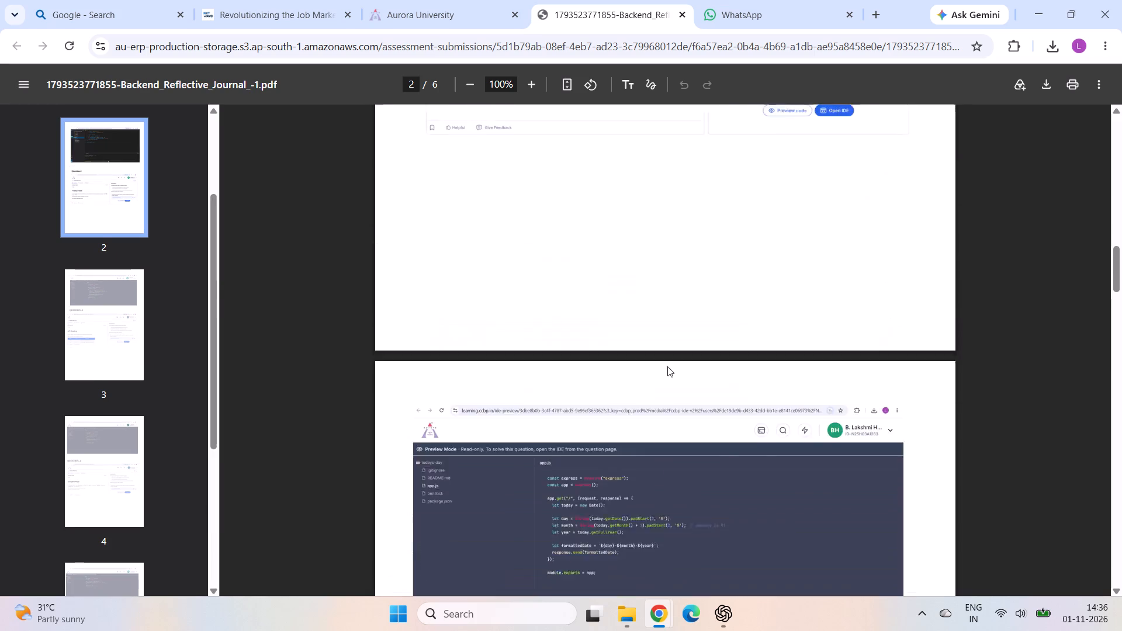
pyautogui.scroll(3, 667, 366)
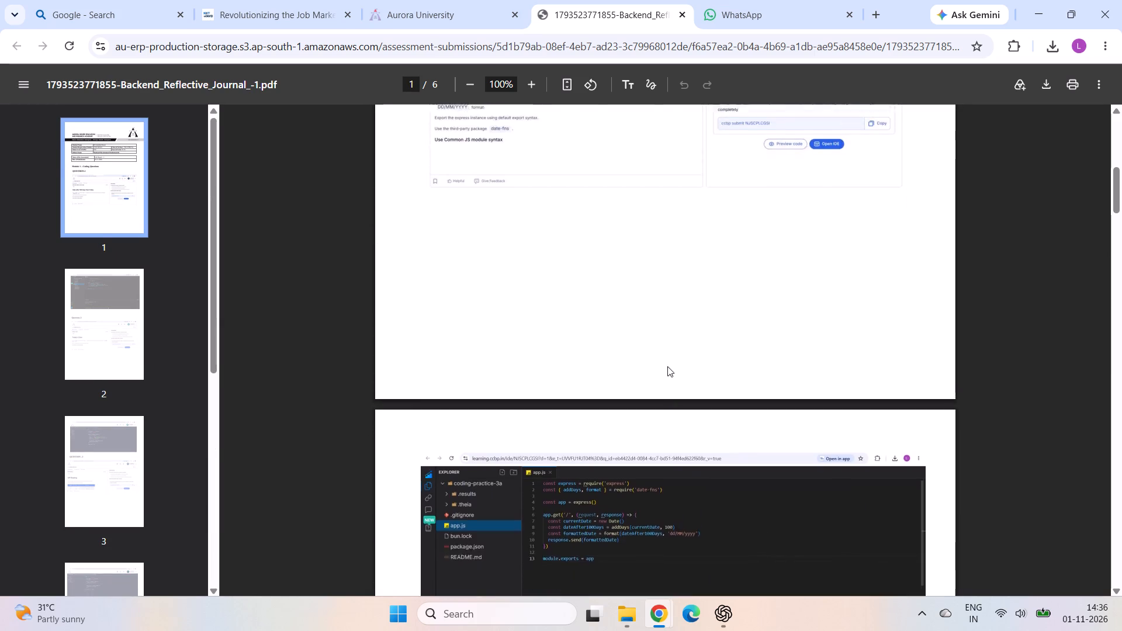
pyautogui.scroll(2, 667, 366)
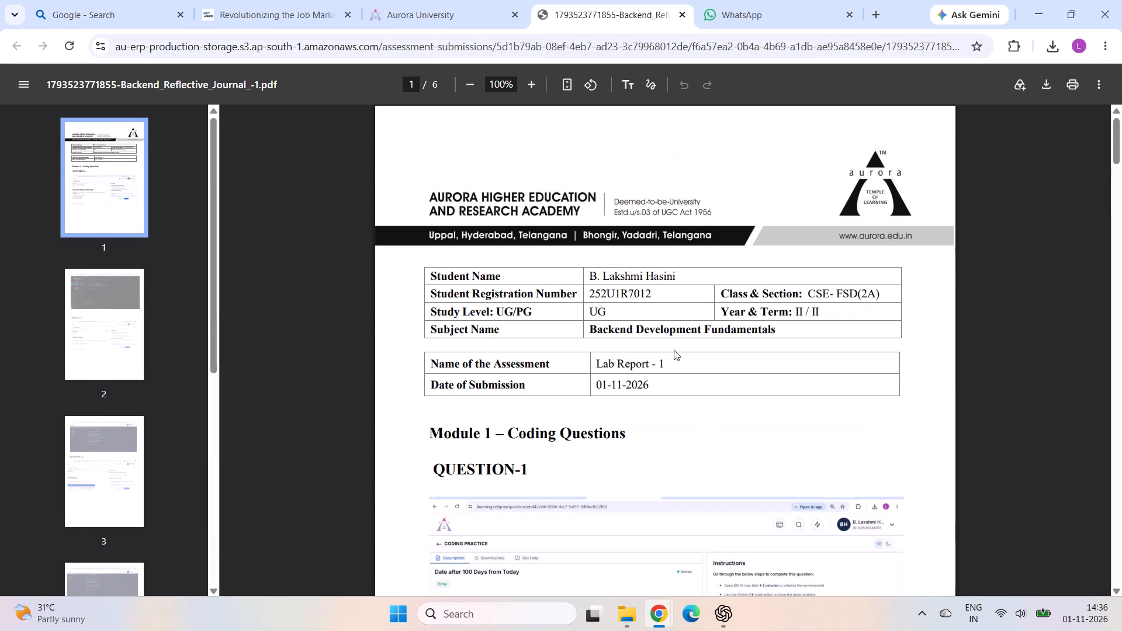
pyautogui.click(683, 13)
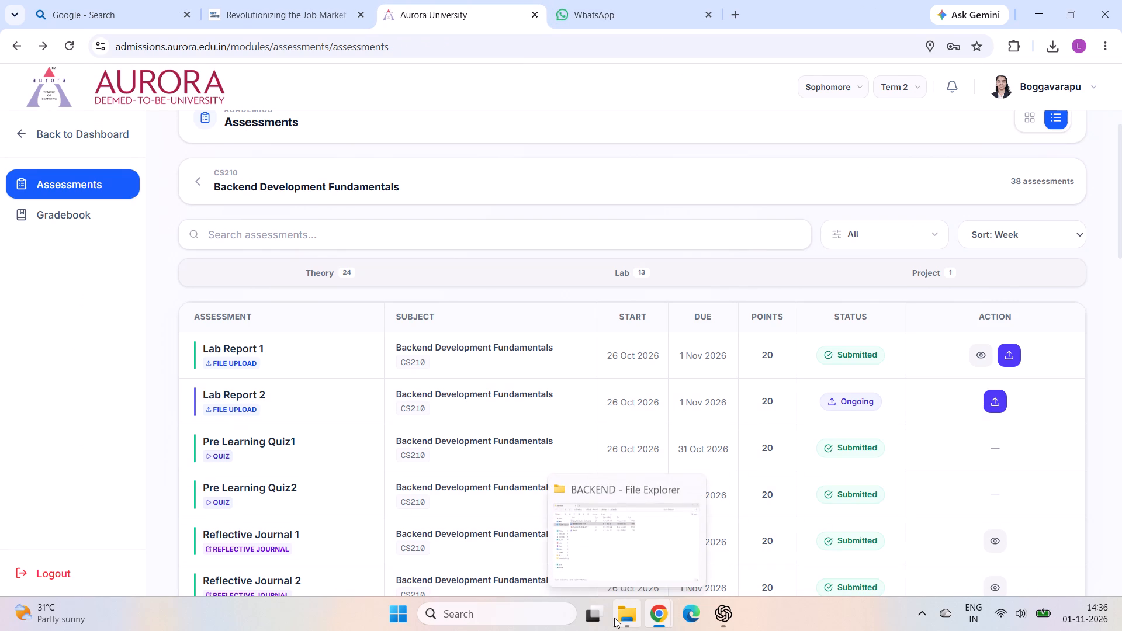
# In the BACKEND folder in File Explorer, rename the Word document Backend Reflective Journal -1 as Backend Reflective Journal -2 and open it.
pyautogui.click(605, 568)
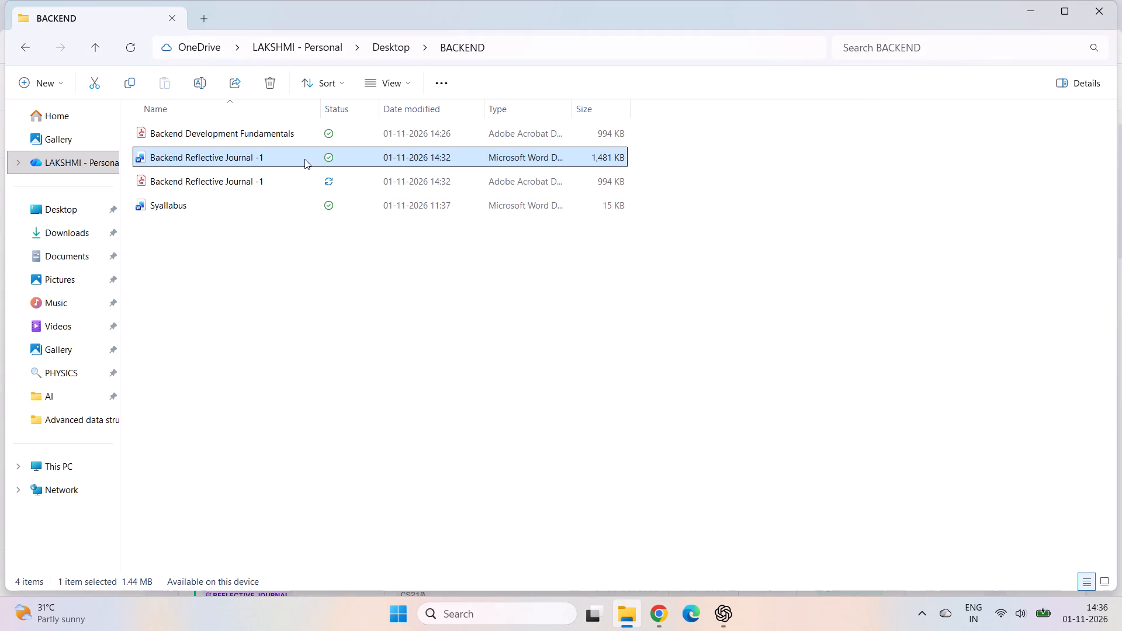
pyautogui.click(202, 82)
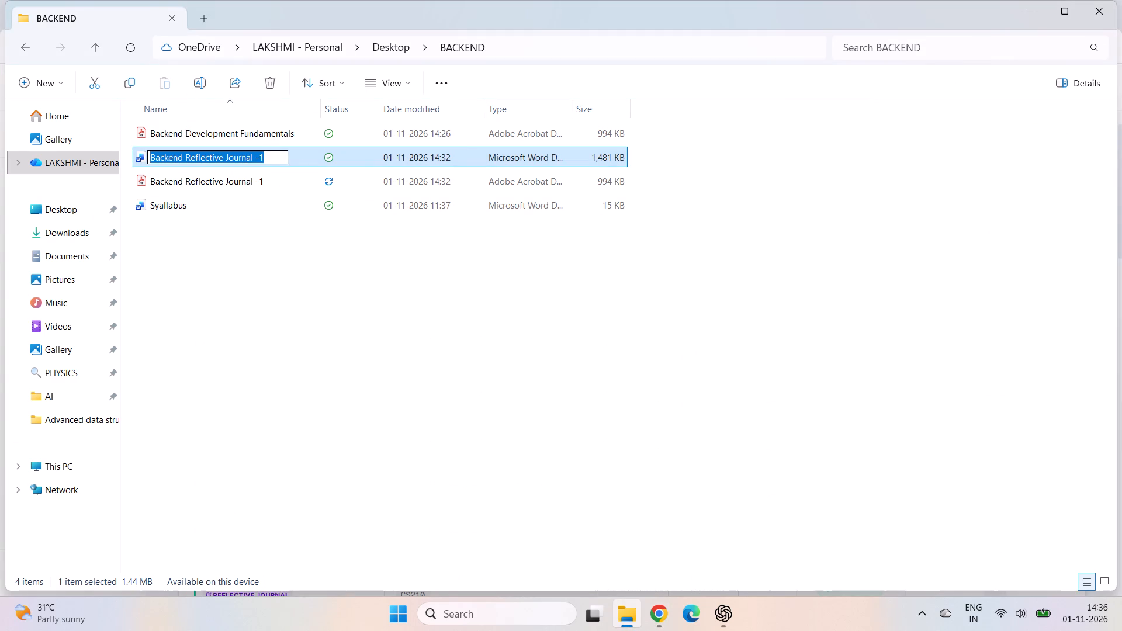
pyautogui.click(266, 154)
pyautogui.press('BackSpace')
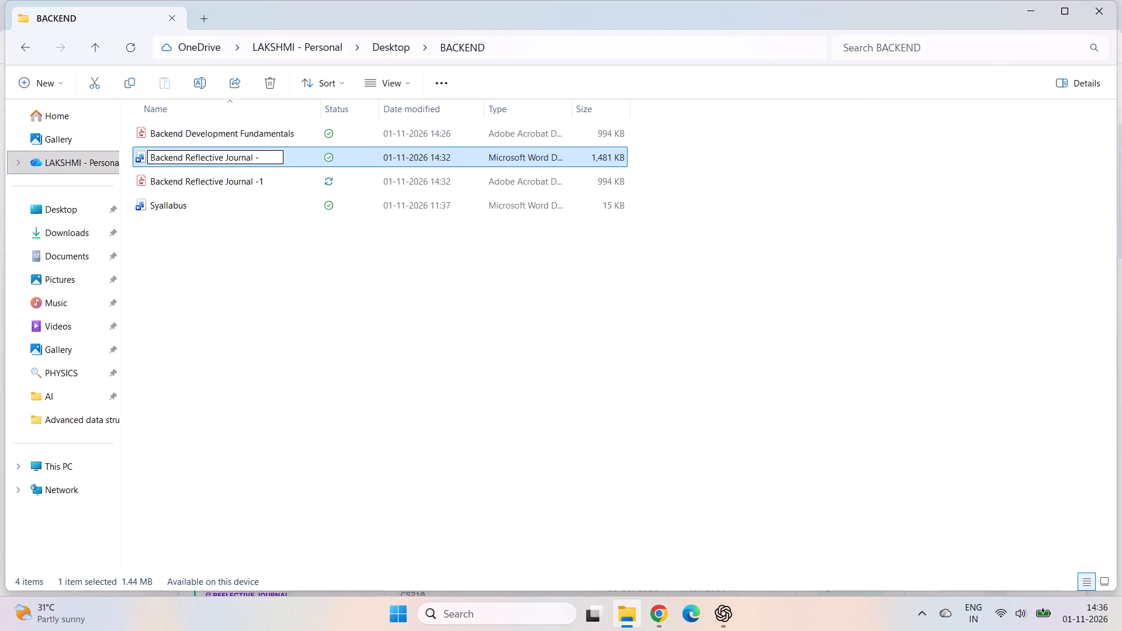
pyautogui.press('2')
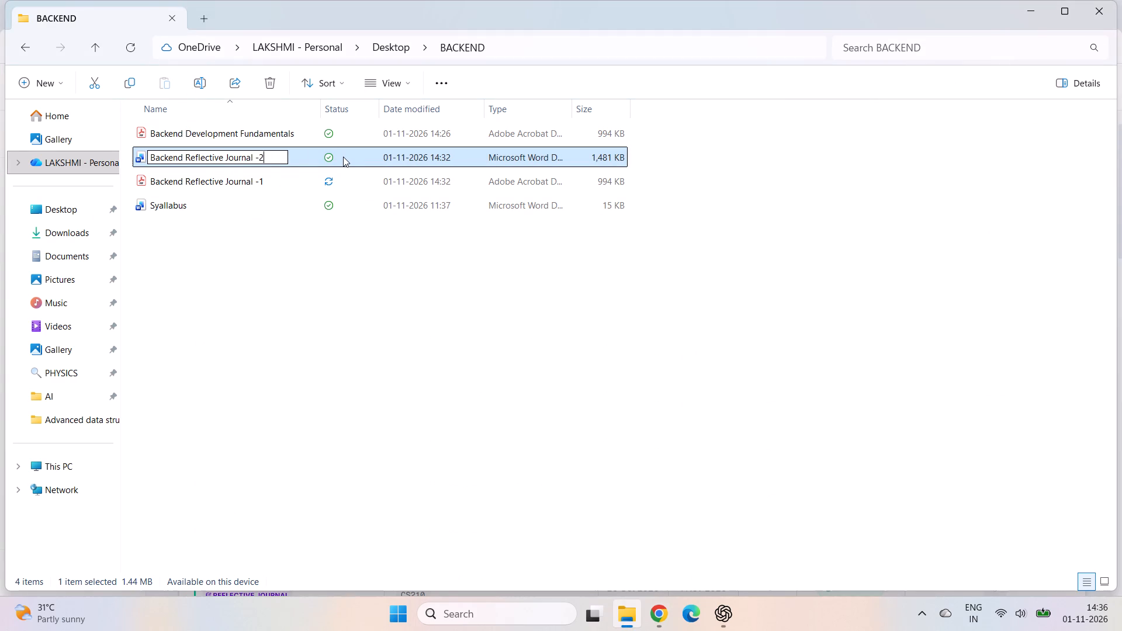
pyautogui.doubleClick(343, 157)
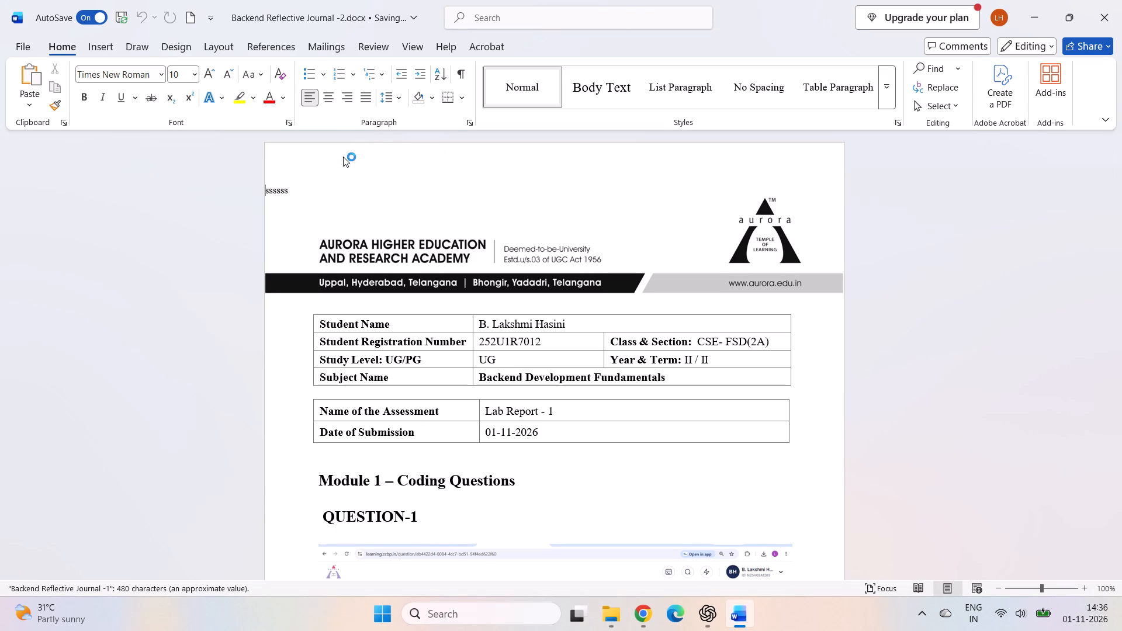
# Change the assessment name in the cover table to Lab Report - 2.
pyautogui.click(559, 410)
pyautogui.press('BackSpace')
pyautogui.press('2')
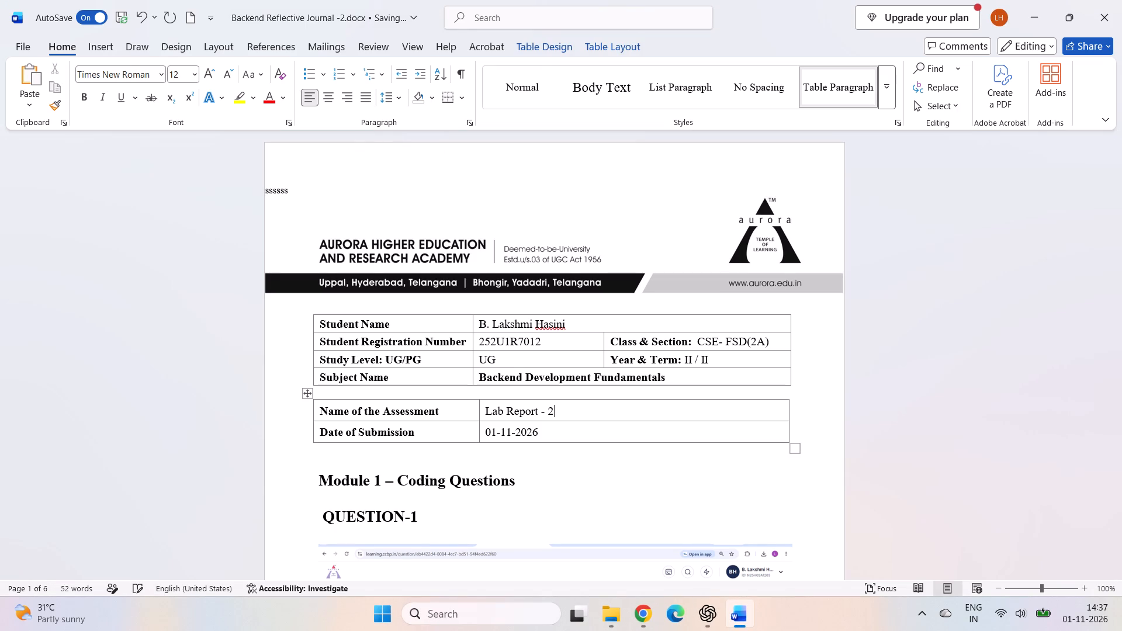
# Change the coding questions heading to Module 2.
pyautogui.scroll(2, 498, 369)
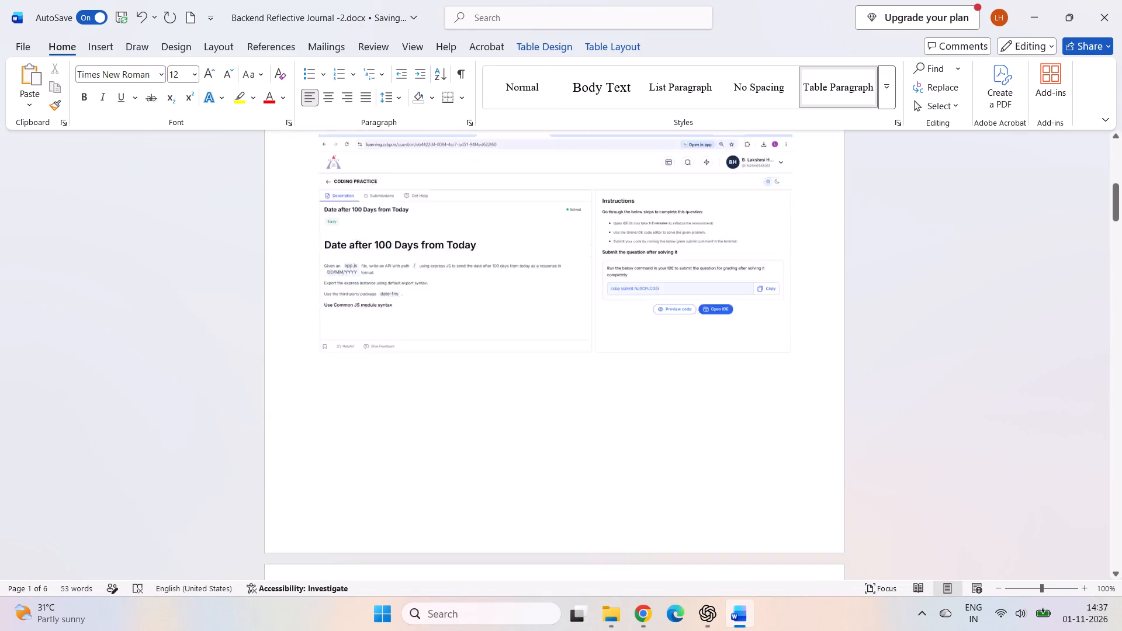
pyautogui.scroll(2, 498, 369)
pyautogui.click(382, 293)
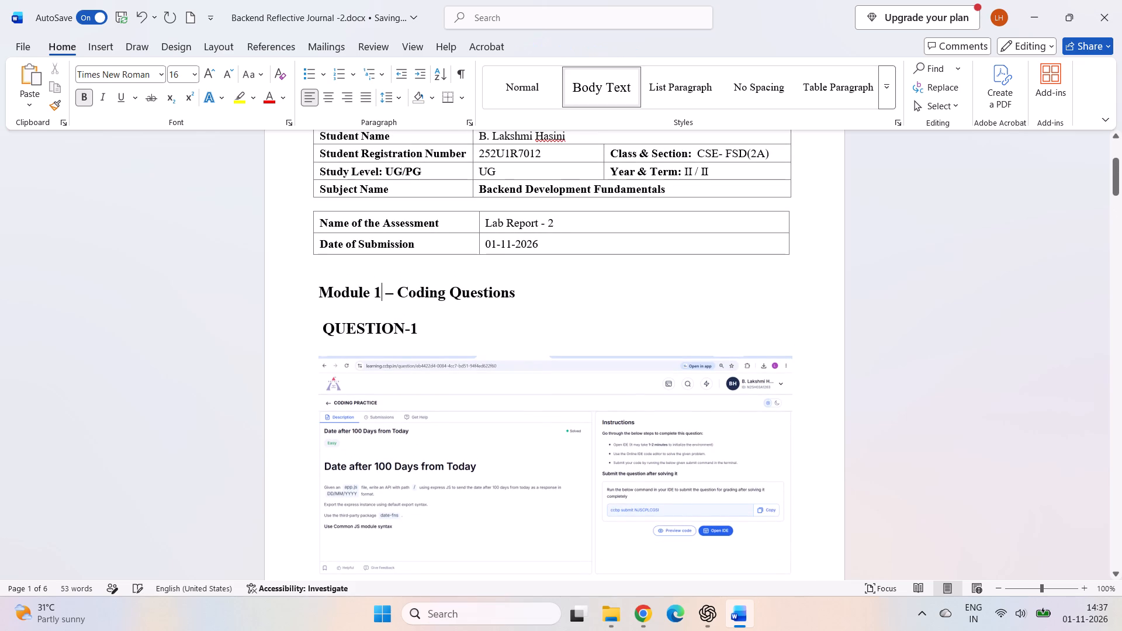
pyautogui.press('BackSpace')
pyautogui.press('2')
# Delete all the old screenshots and question headings below the QUESTION-1 heading, through the end of the document.
pyautogui.click(435, 438)
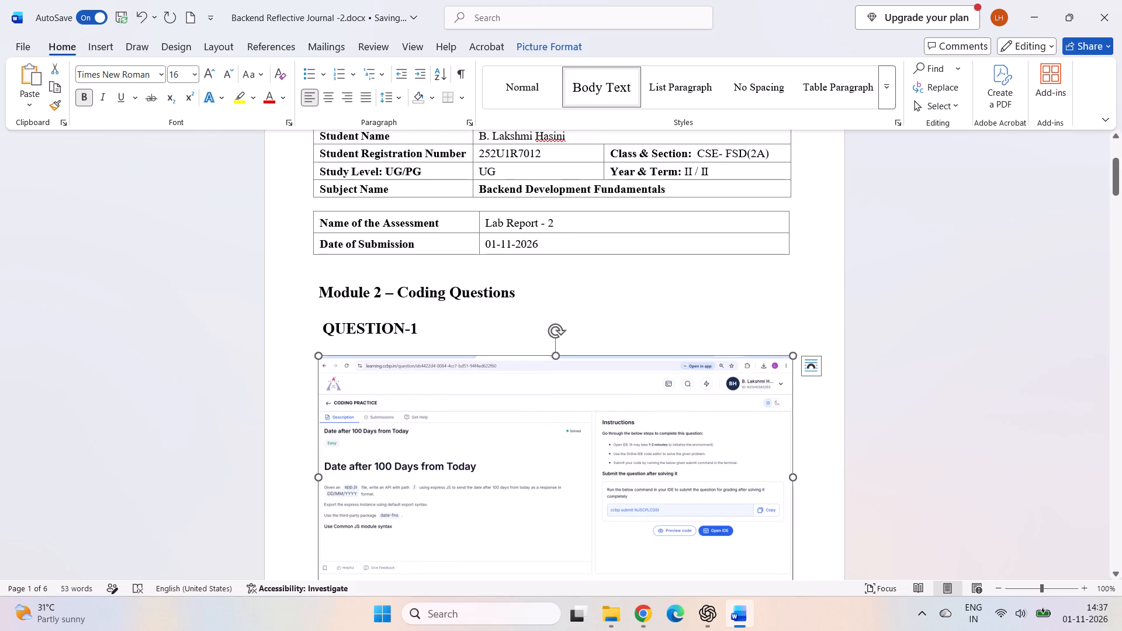
pyautogui.moveTo(337, 347); pyautogui.dragTo(514, 630)
pyautogui.press('BackSpace')
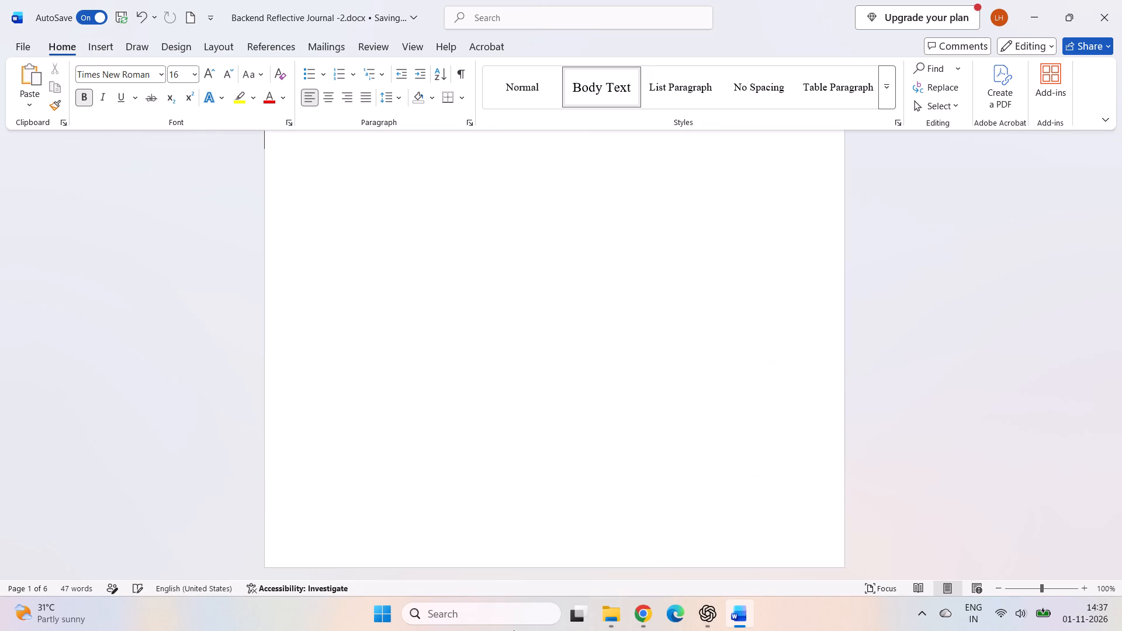
pyautogui.scroll(4, 470, 577)
pyautogui.scroll(-1, 470, 577)
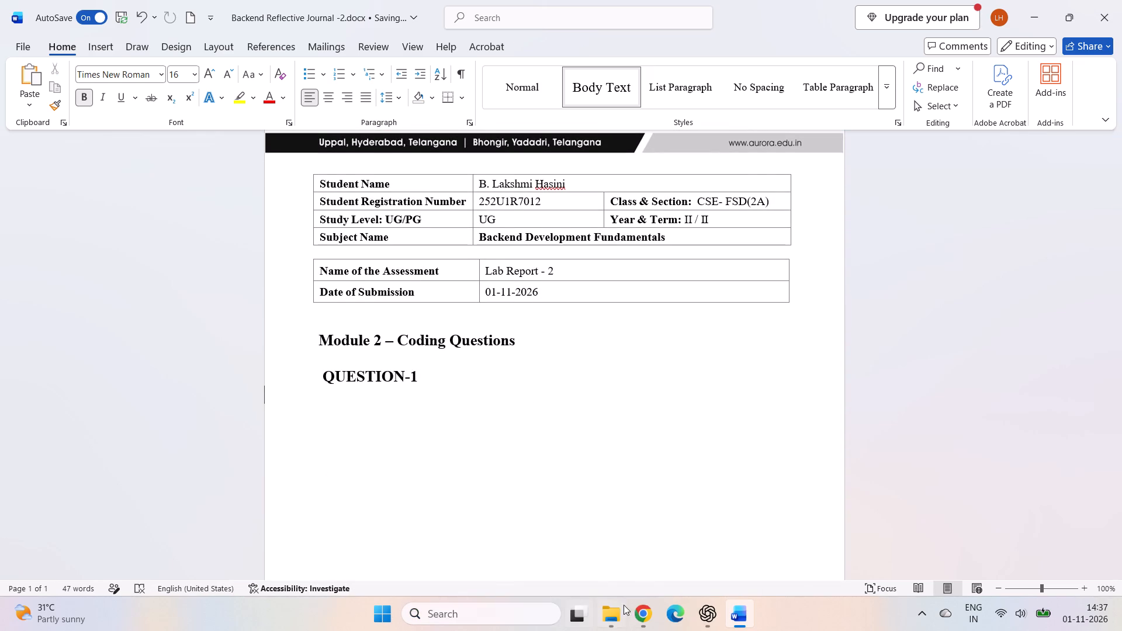
# Switch to the course page in Chrome and open the first Coding Practice set of the SQLite and Database Operations module.
pyautogui.click(599, 540)
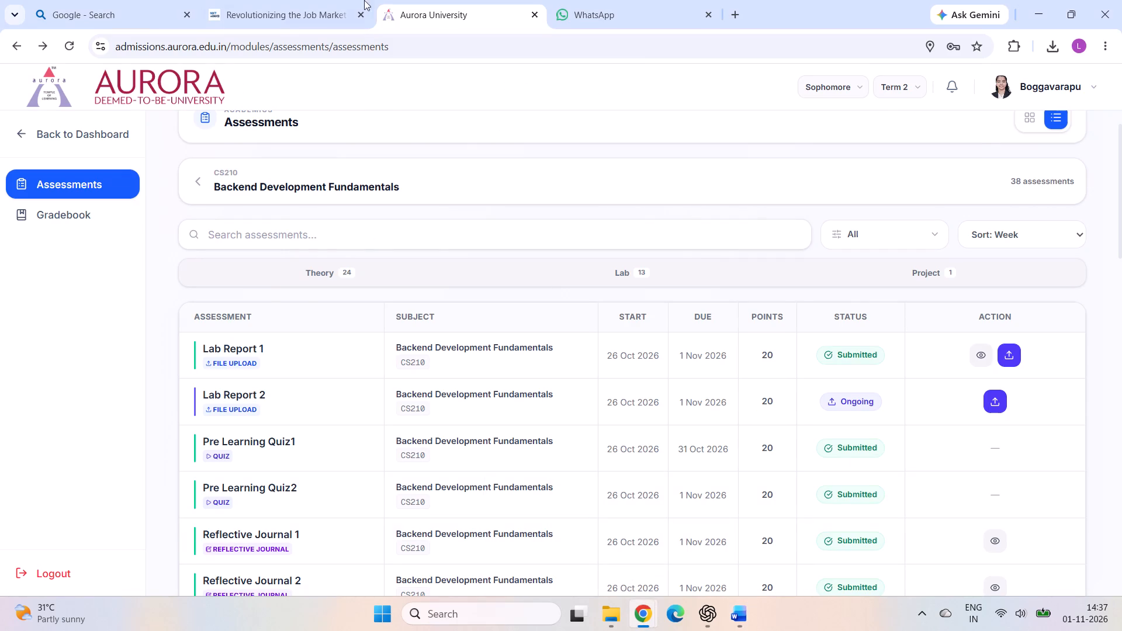
pyautogui.click(321, 0)
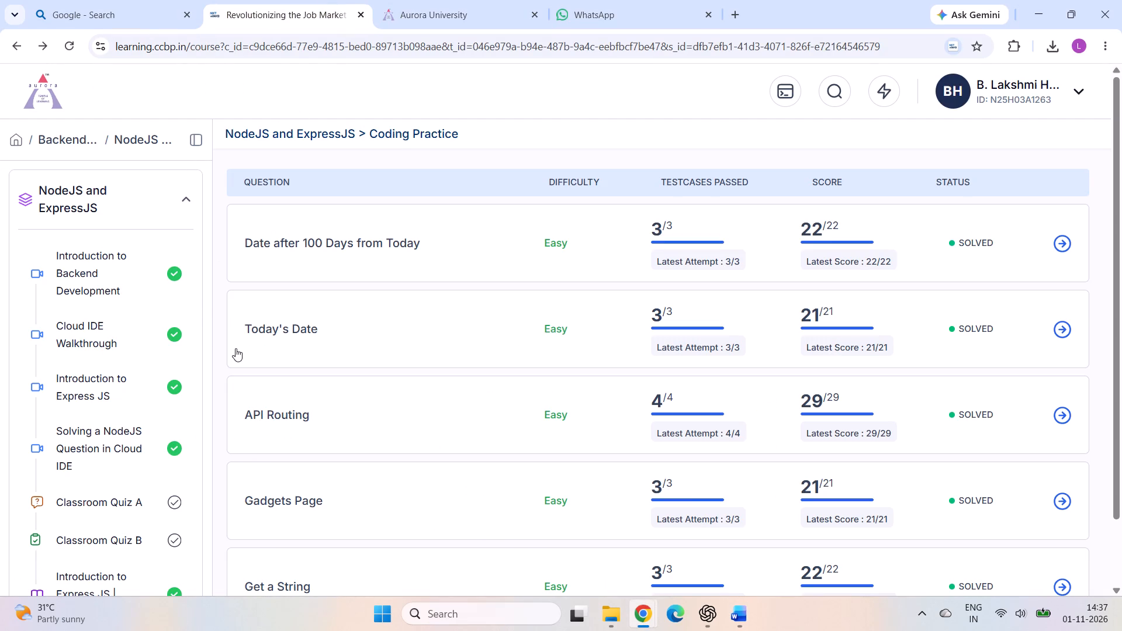
pyautogui.scroll(-7, 105, 372)
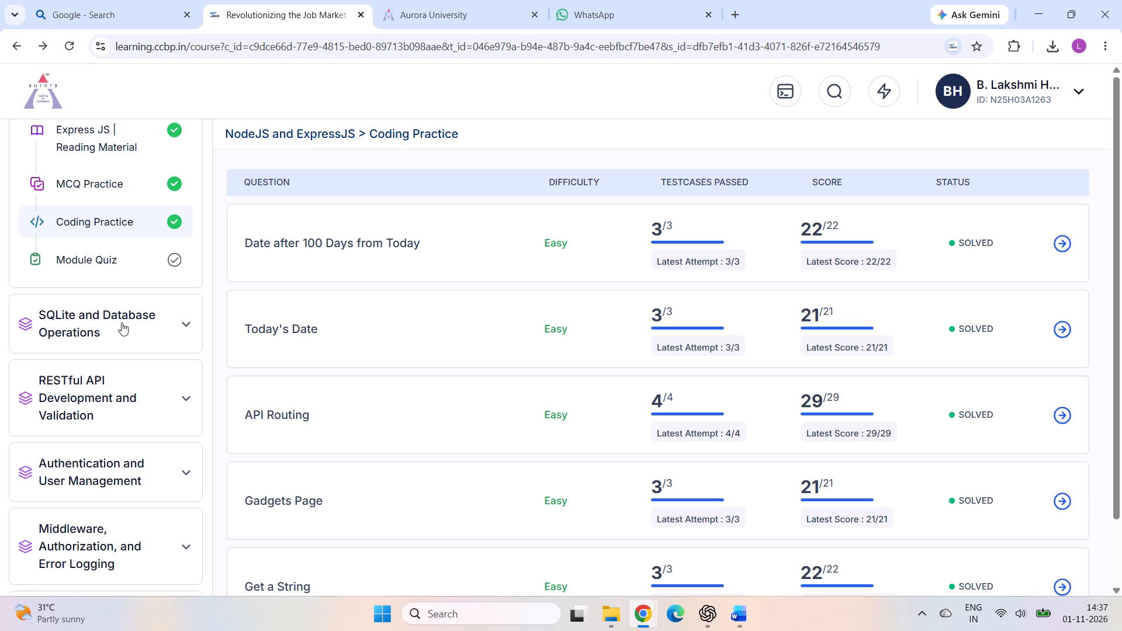
pyautogui.scroll(6, 122, 323)
pyautogui.scroll(-4, 122, 323)
pyautogui.scroll(5, 122, 323)
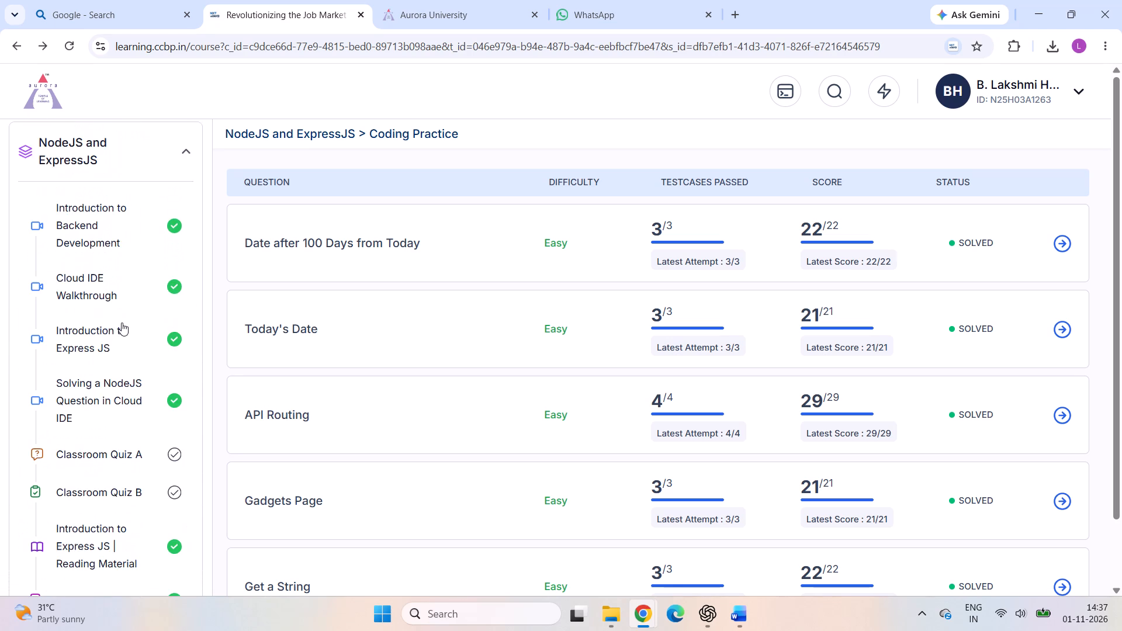
pyautogui.scroll(-4, 122, 323)
pyautogui.scroll(-3, 96, 407)
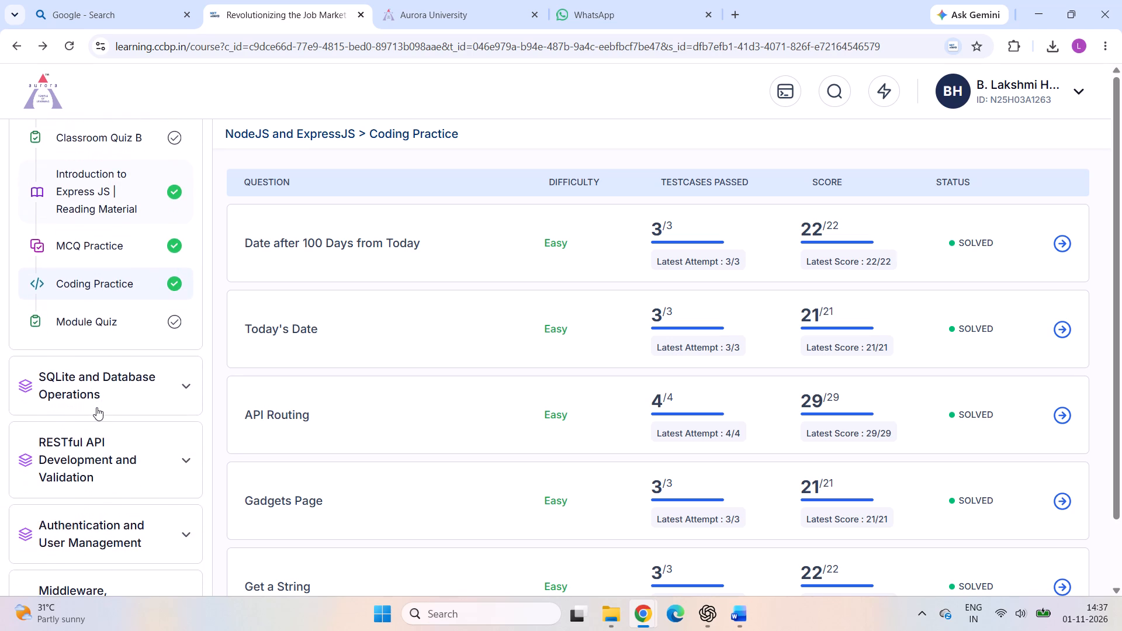
pyautogui.click(107, 394)
pyautogui.scroll(5, 107, 394)
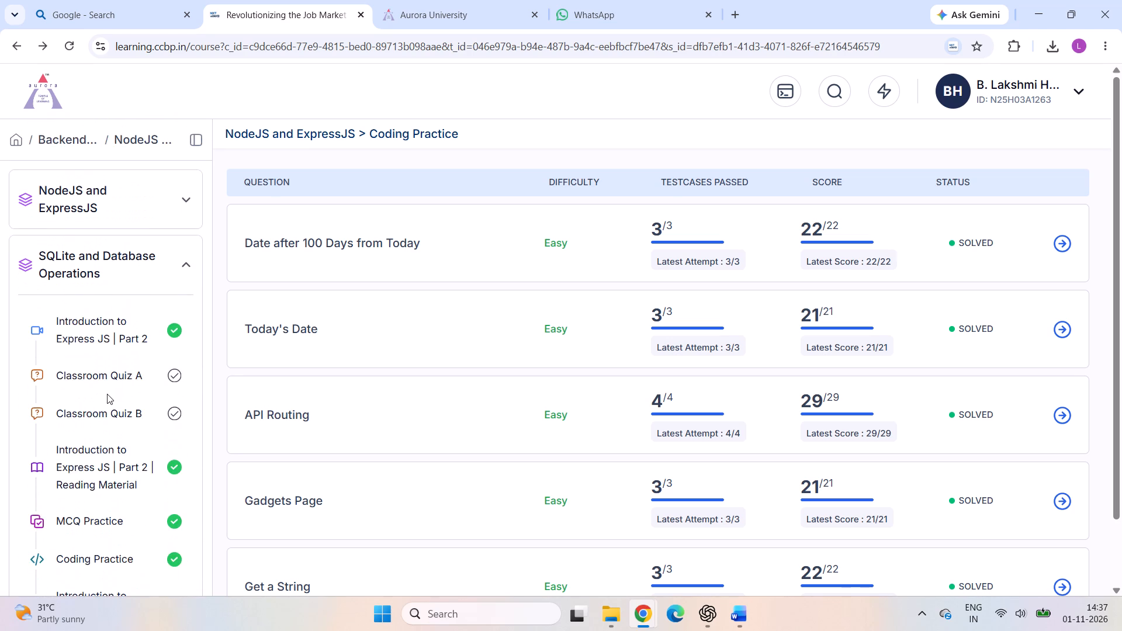
pyautogui.scroll(1, 107, 394)
pyautogui.scroll(-3, 107, 394)
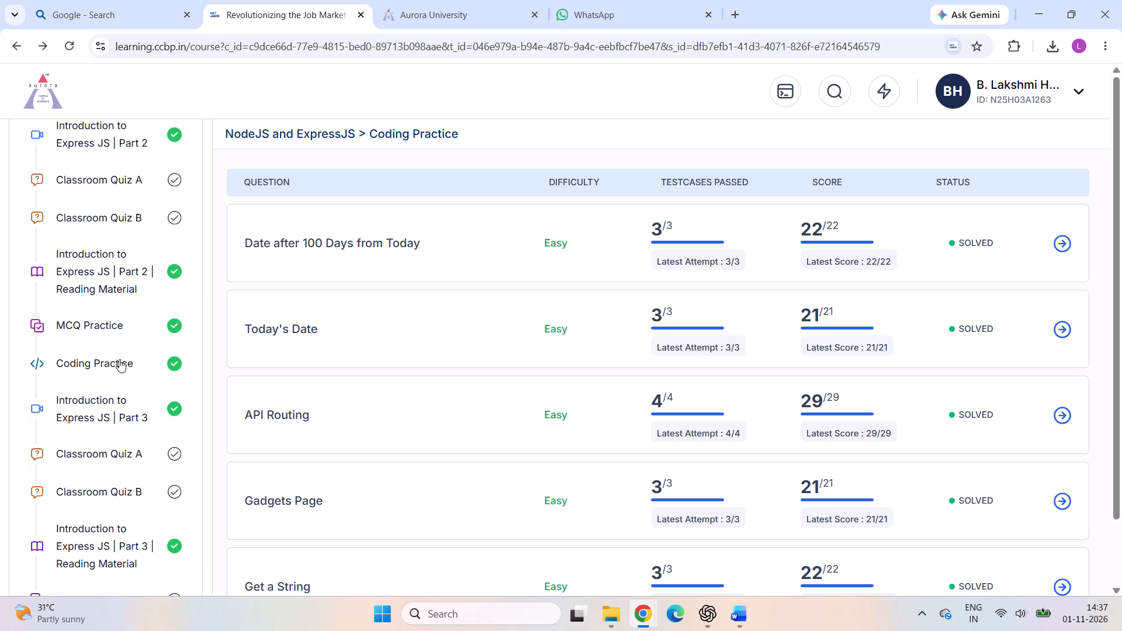
pyautogui.click(119, 359)
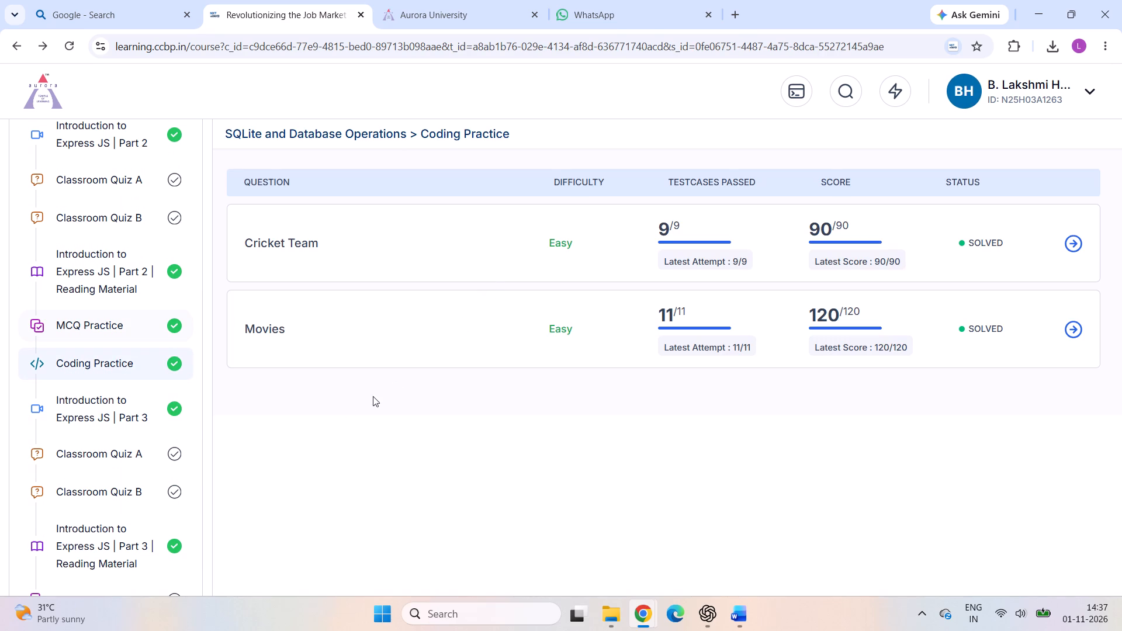
# Open the Cricket Team question from the coding practice list.
pyautogui.scroll(2, 167, 417)
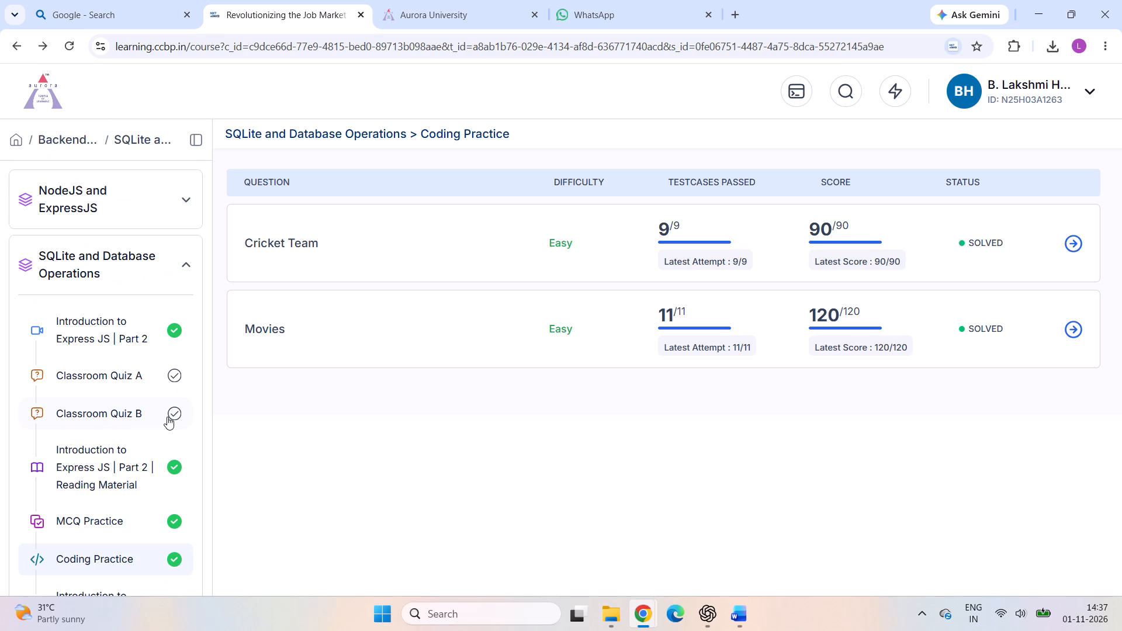
pyautogui.scroll(1, 167, 417)
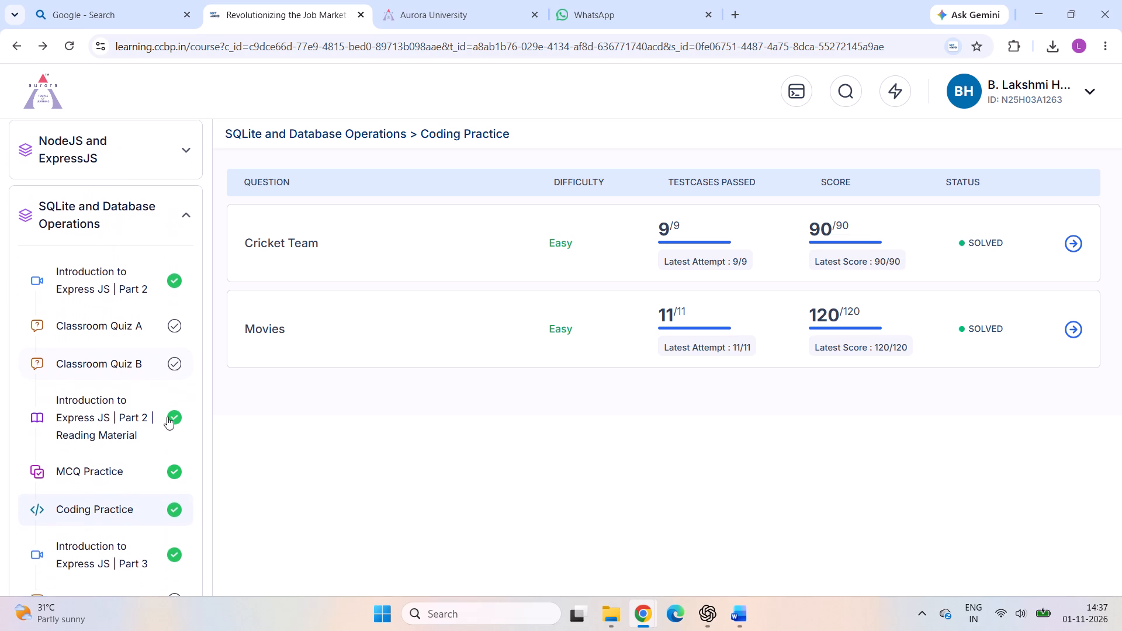
pyautogui.scroll(1, 167, 417)
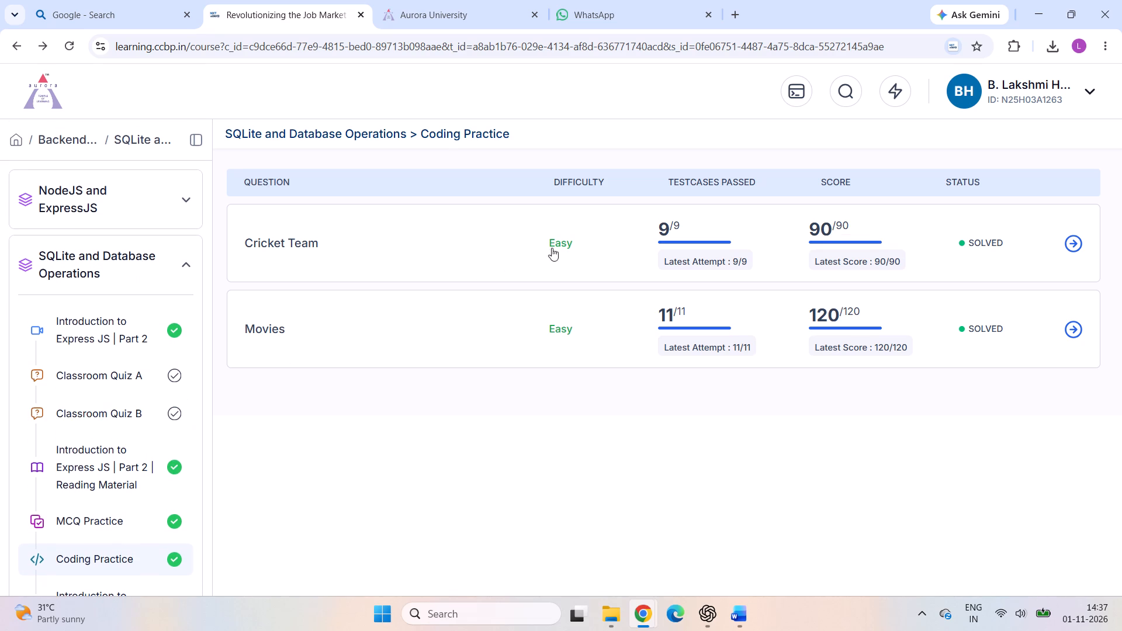
pyautogui.click(559, 242)
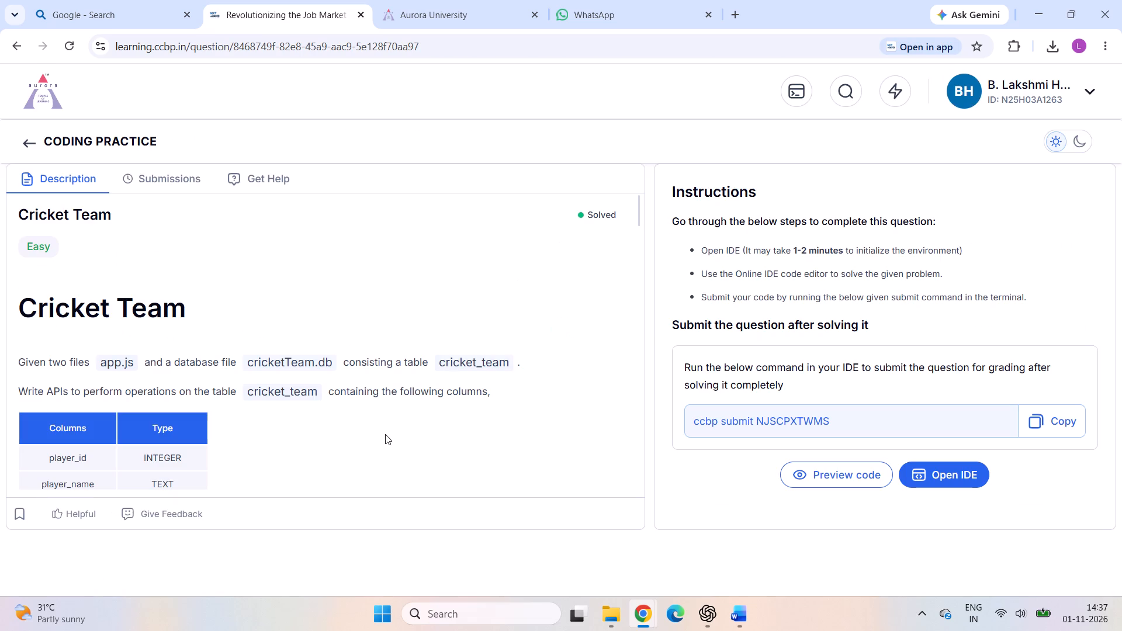
# Capture a screen snip of the Cricket Team question page, from the address bar down to the bottom of the page.
pyautogui.scroll(3, 385, 434)
pyautogui.press('shift+super+s')
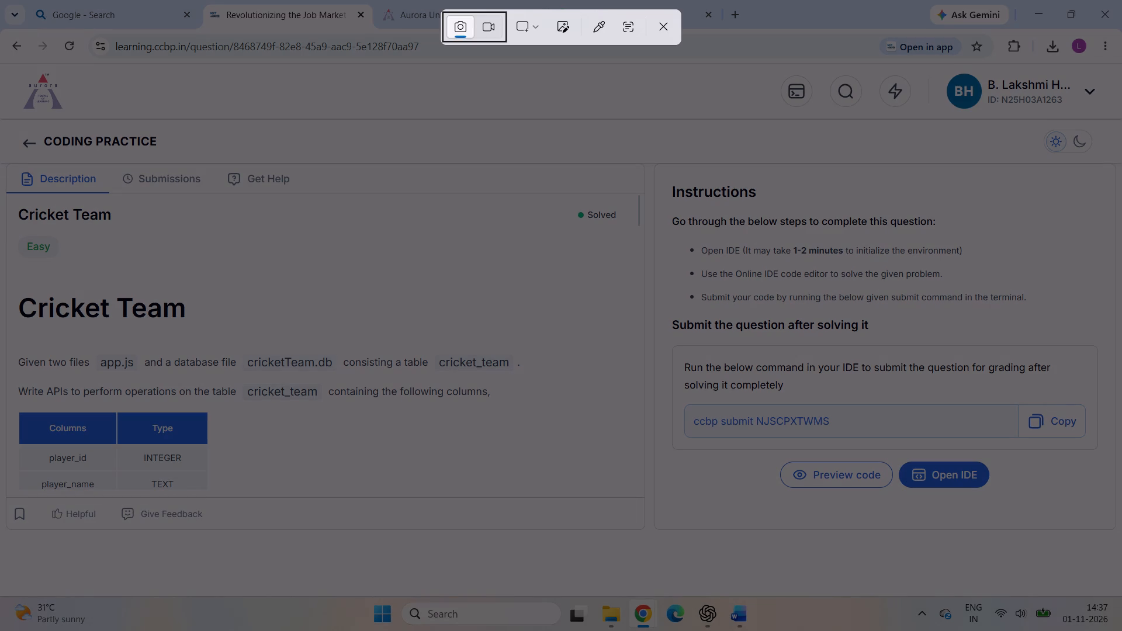
pyautogui.moveTo(2, 33); pyautogui.dragTo(1121, 592)
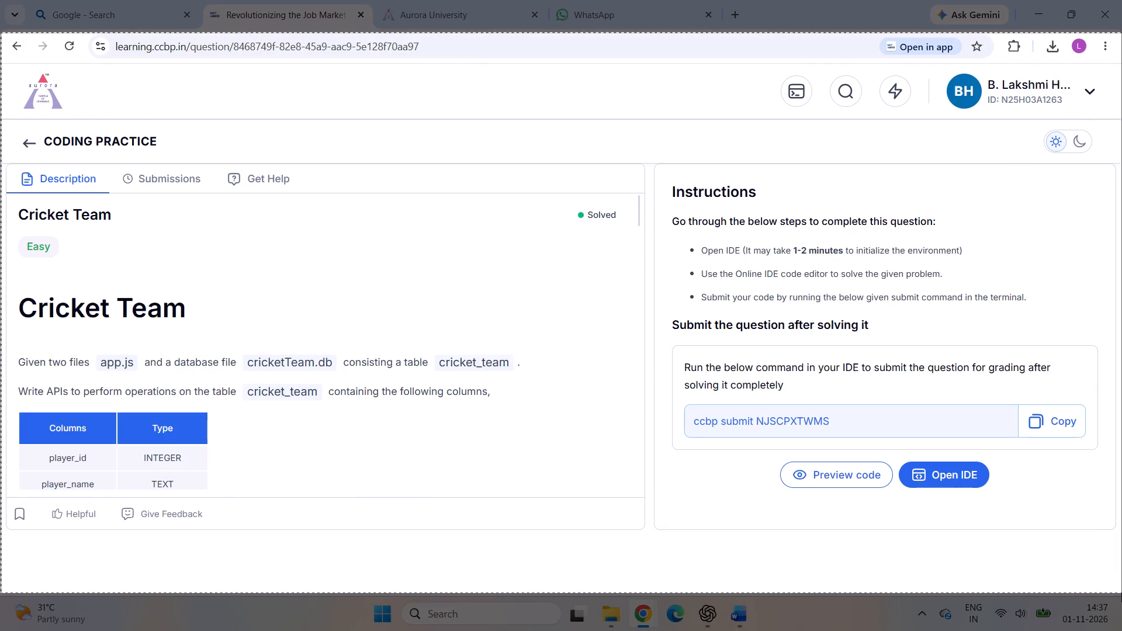
pyautogui.moveTo(1121, 592); pyautogui.dragTo(1121, 593)
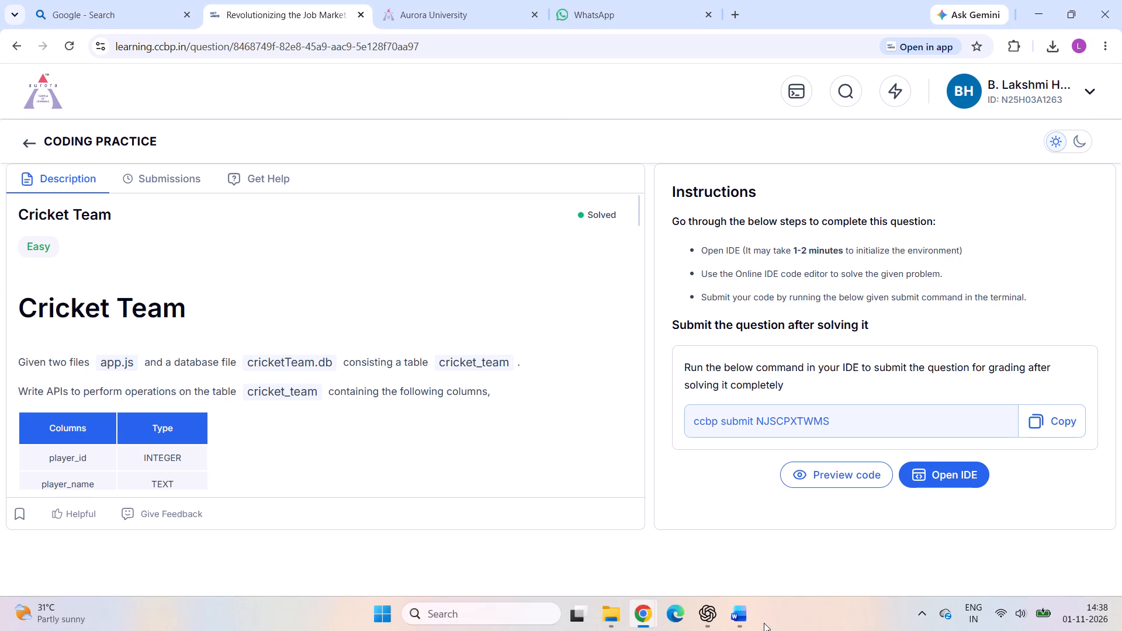
# Switch to the Word report and paste the Cricket Team screenshot on a new line below the QUESTION-1 heading.
pyautogui.click(728, 556)
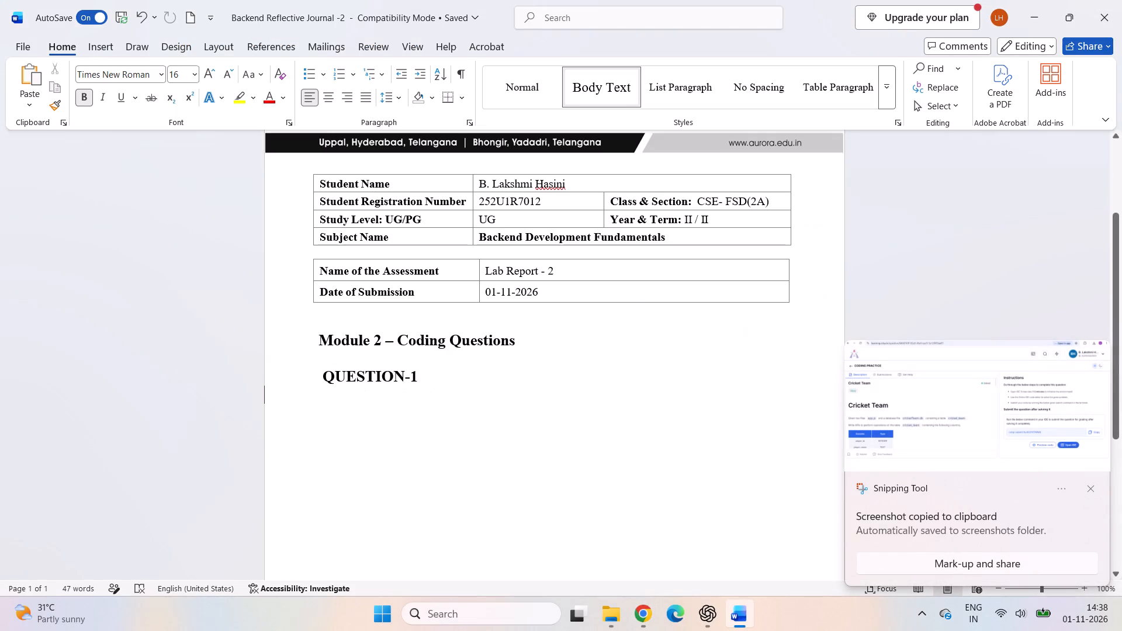
pyautogui.press('Return')
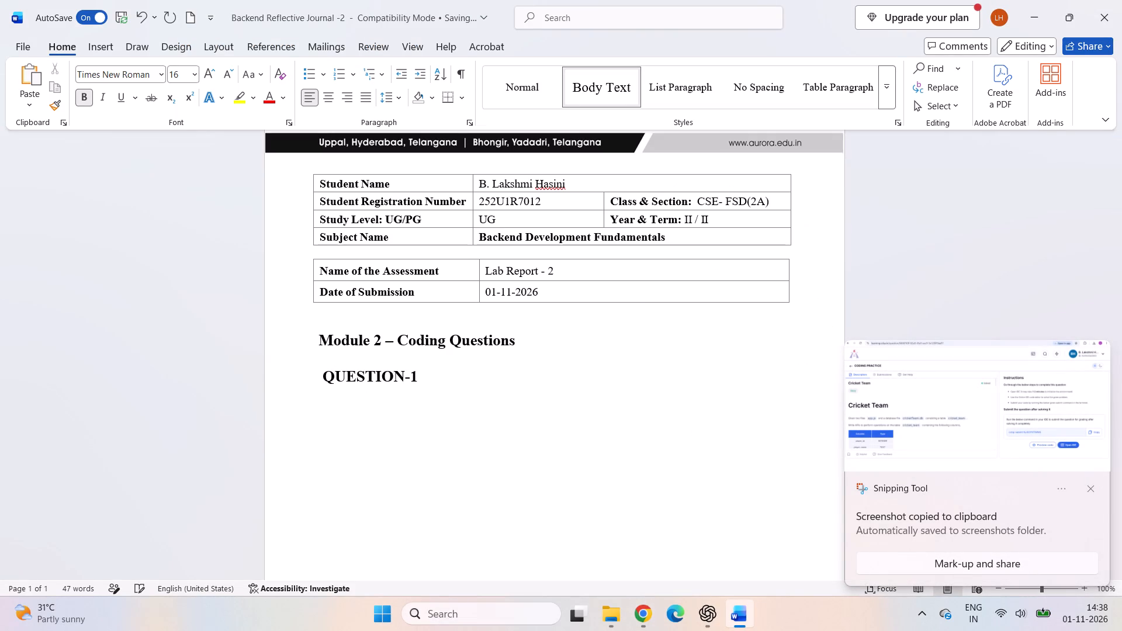
pyautogui.hotkey('ctrl', 'v')
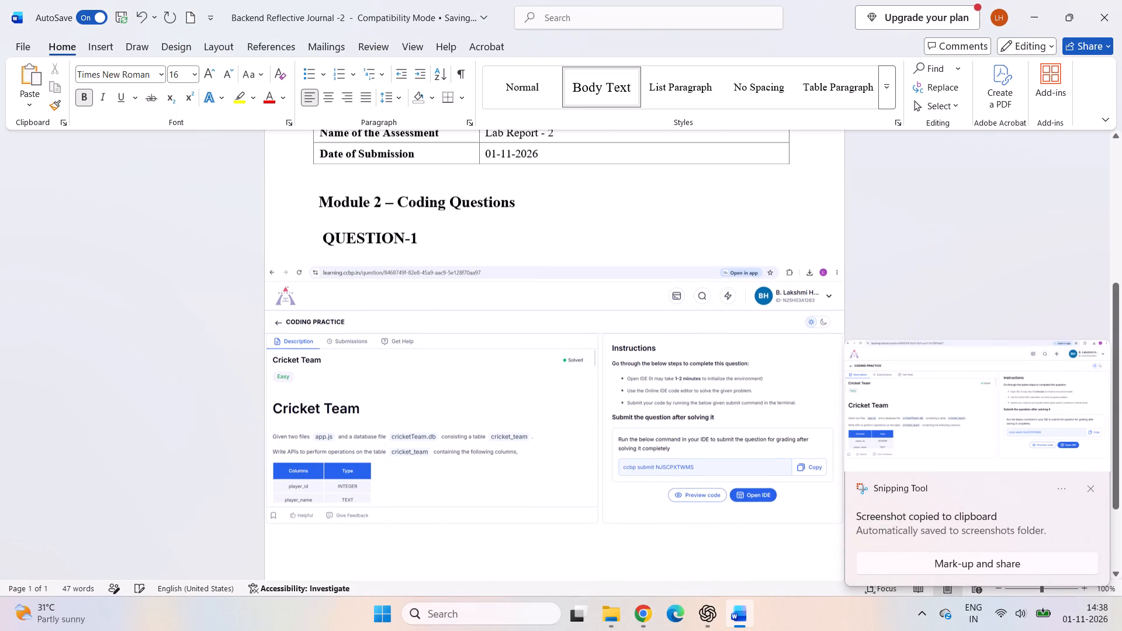
# Scale the pasted Cricket Team screenshot down proportionally so it is slightly narrower than the page.
pyautogui.click(439, 400)
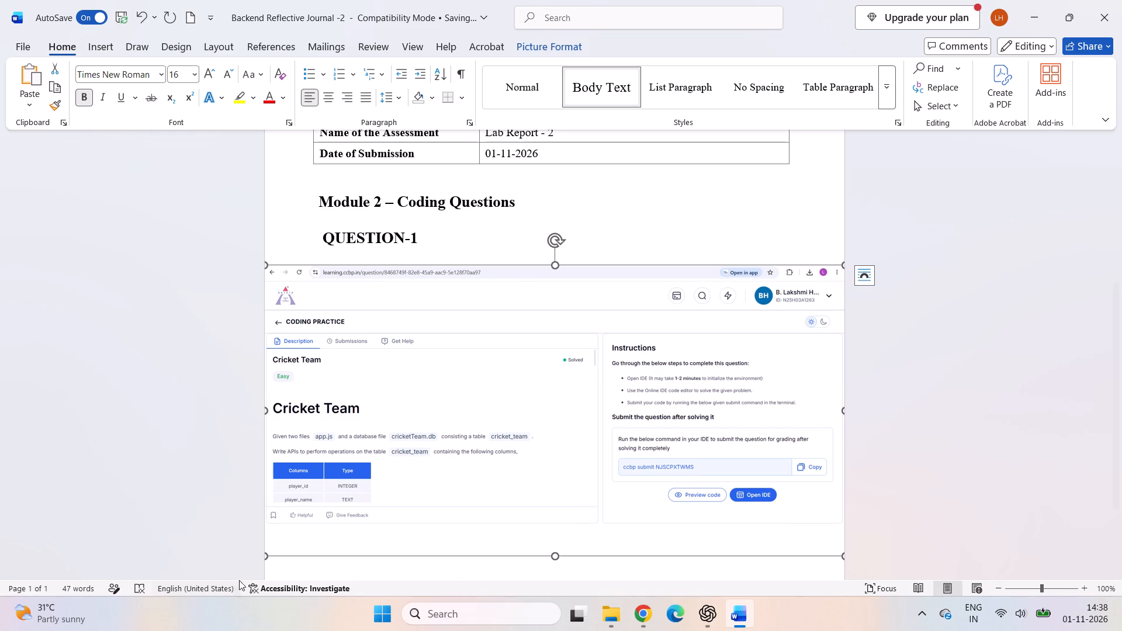
pyautogui.moveTo(266, 556); pyautogui.dragTo(356, 500)
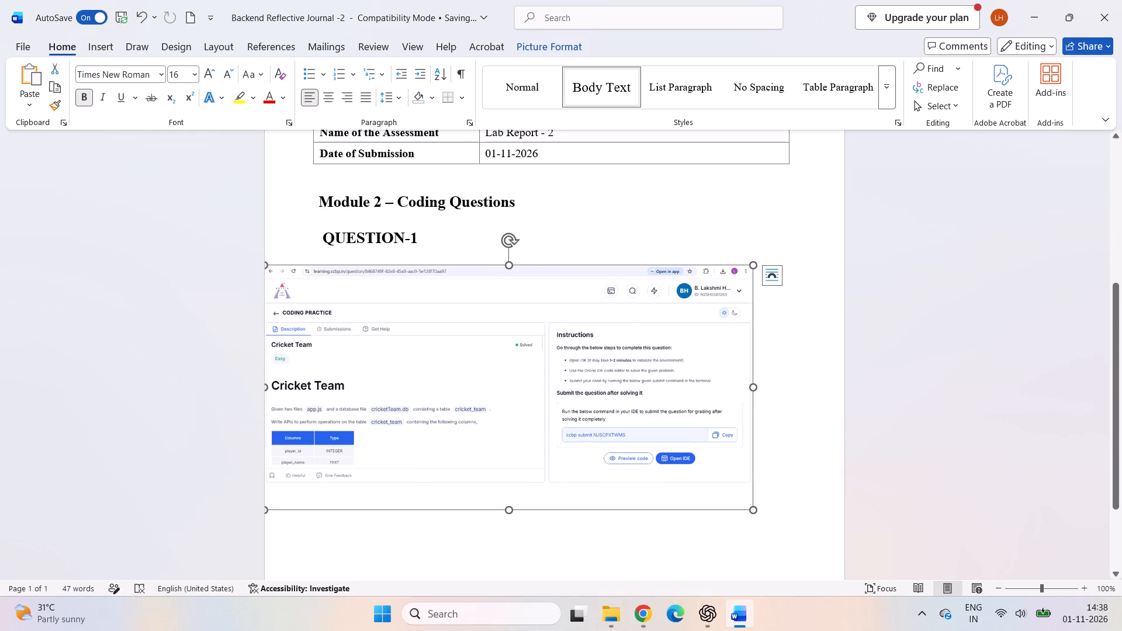
pyautogui.moveTo(266, 513); pyautogui.dragTo(284, 503)
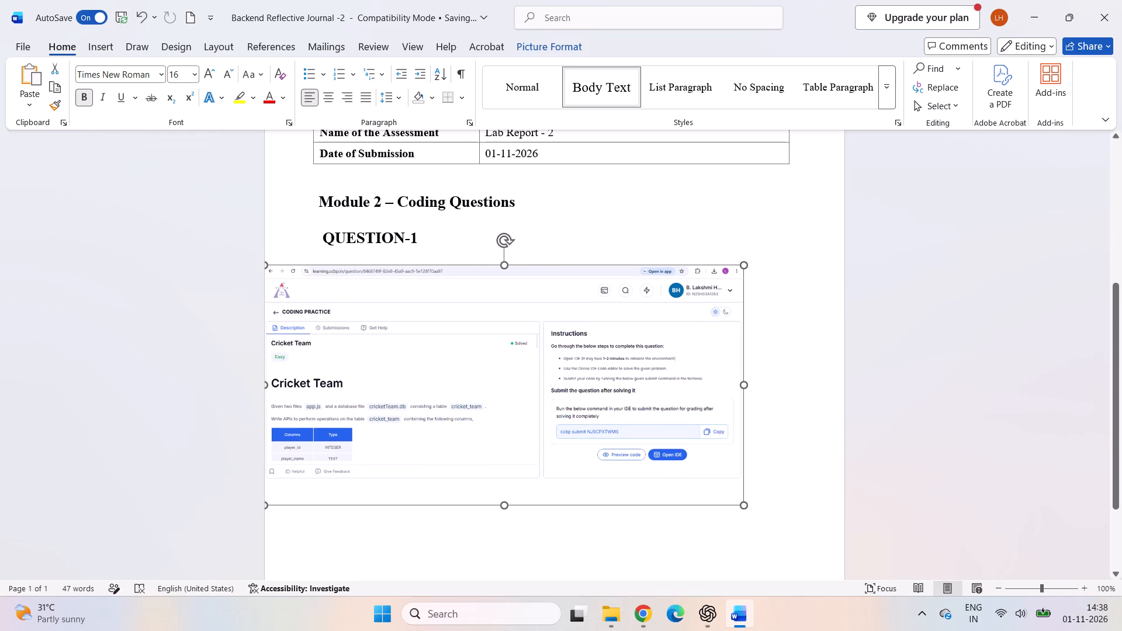
pyautogui.moveTo(284, 503); pyautogui.dragTo(285, 503)
pyautogui.moveTo(747, 262); pyautogui.dragTo(794, 244)
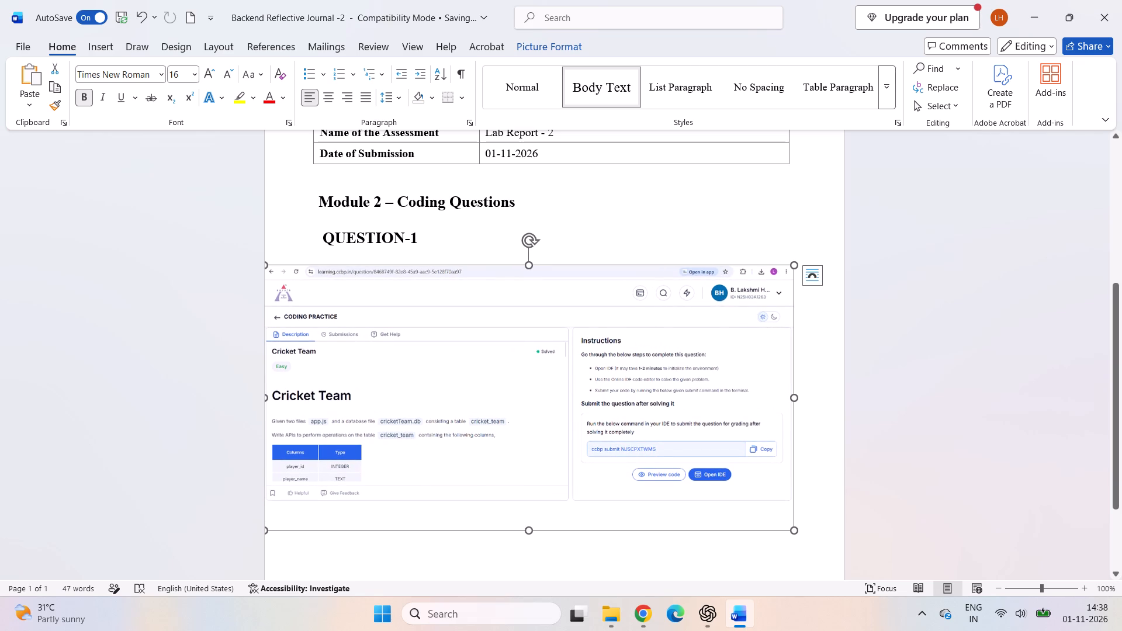
pyautogui.moveTo(266, 259); pyautogui.dragTo(282, 264)
pyautogui.click(347, 323)
pyautogui.moveTo(267, 262); pyautogui.dragTo(270, 263)
pyautogui.moveTo(270, 263); pyautogui.dragTo(280, 266)
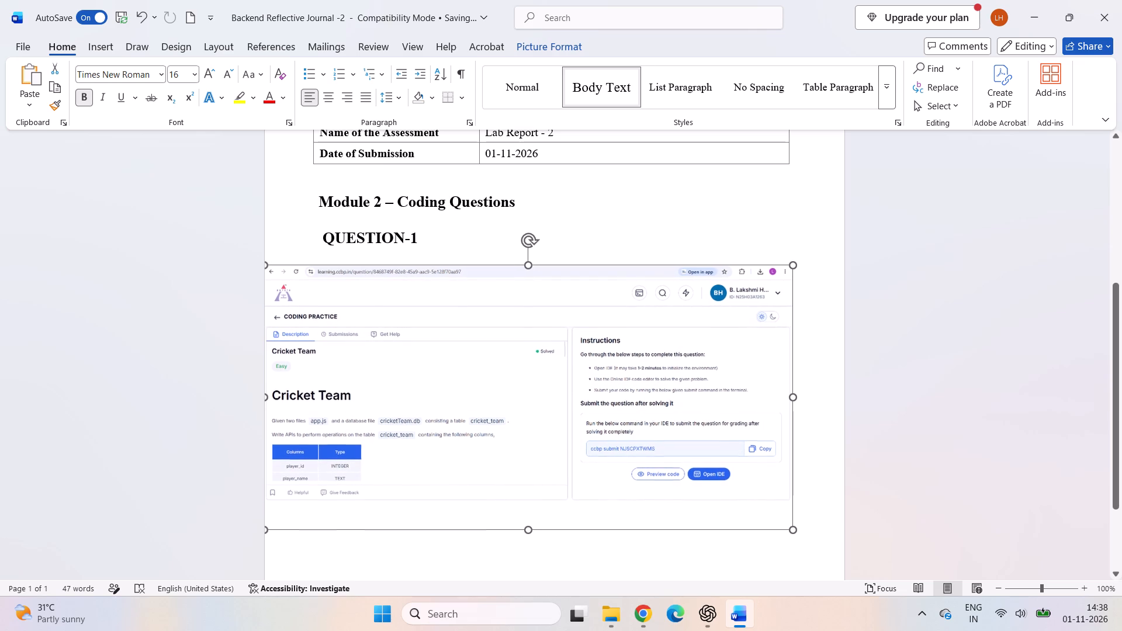
pyautogui.moveTo(280, 266); pyautogui.dragTo(279, 265)
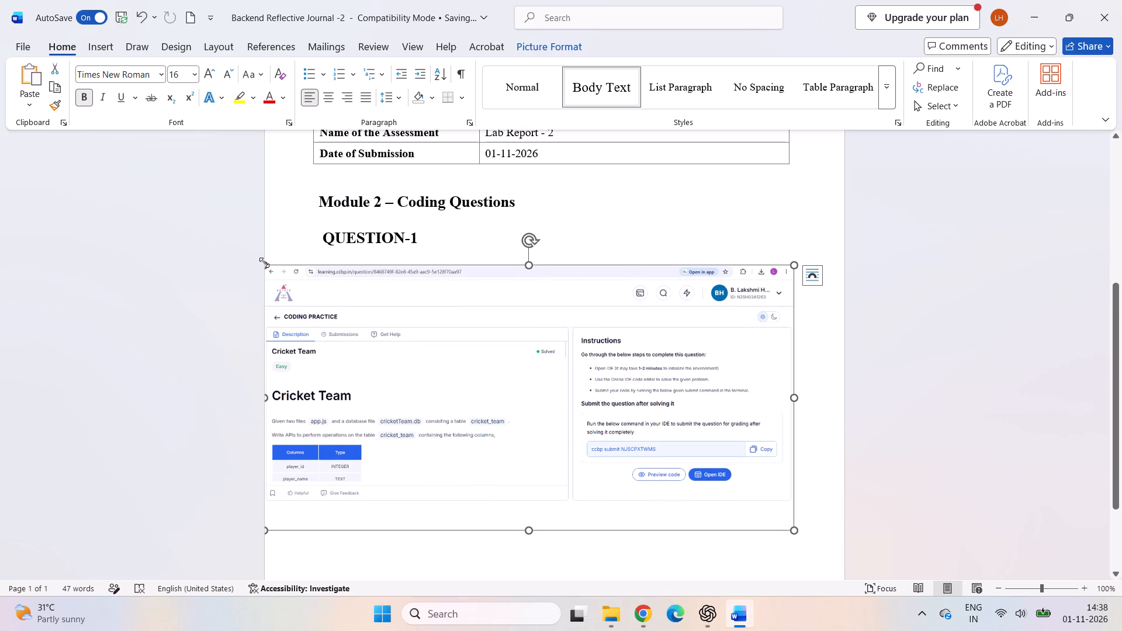
pyautogui.click(264, 262)
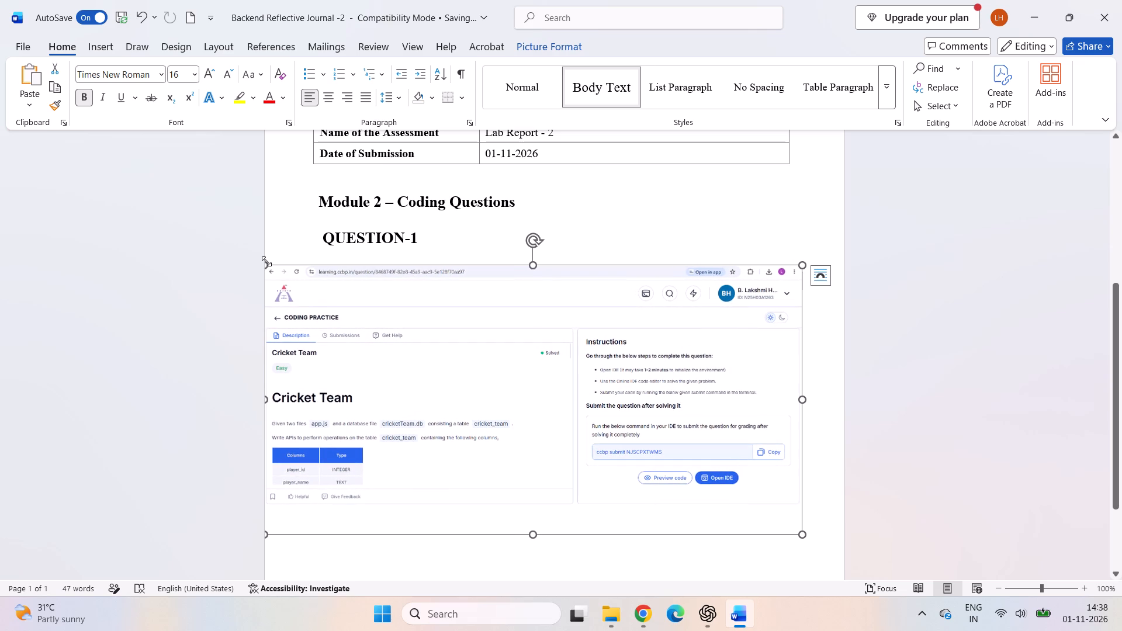
pyautogui.moveTo(456, 351); pyautogui.dragTo(525, 351)
pyautogui.click(806, 261)
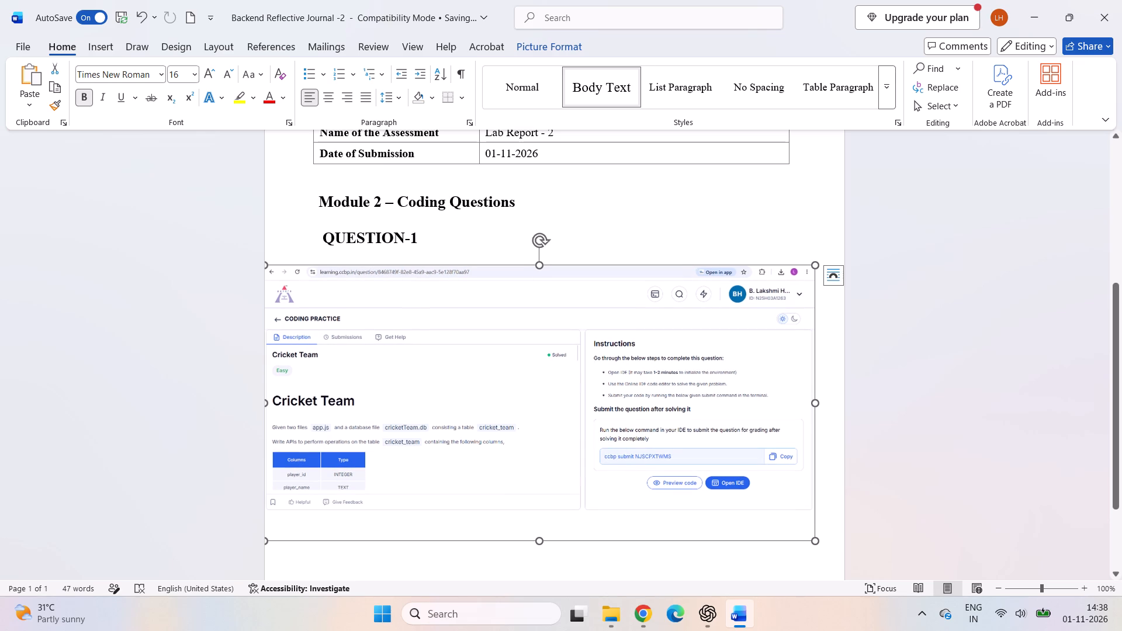
pyautogui.moveTo(266, 261); pyautogui.dragTo(276, 264)
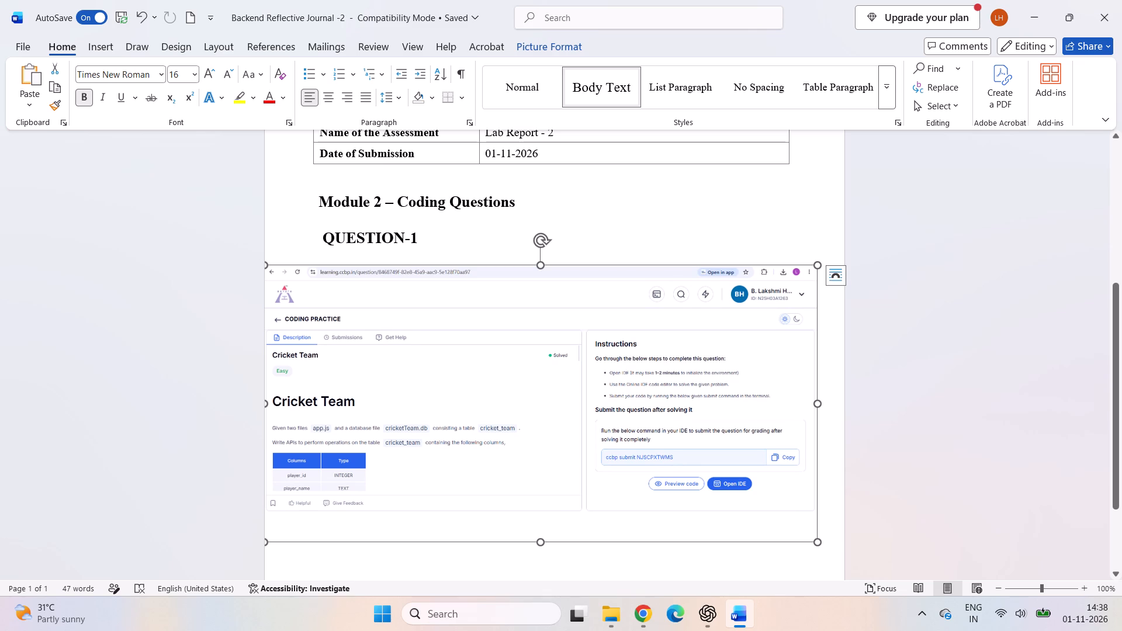
pyautogui.moveTo(269, 544); pyautogui.dragTo(292, 542)
pyautogui.moveTo(292, 542); pyautogui.dragTo(292, 542)
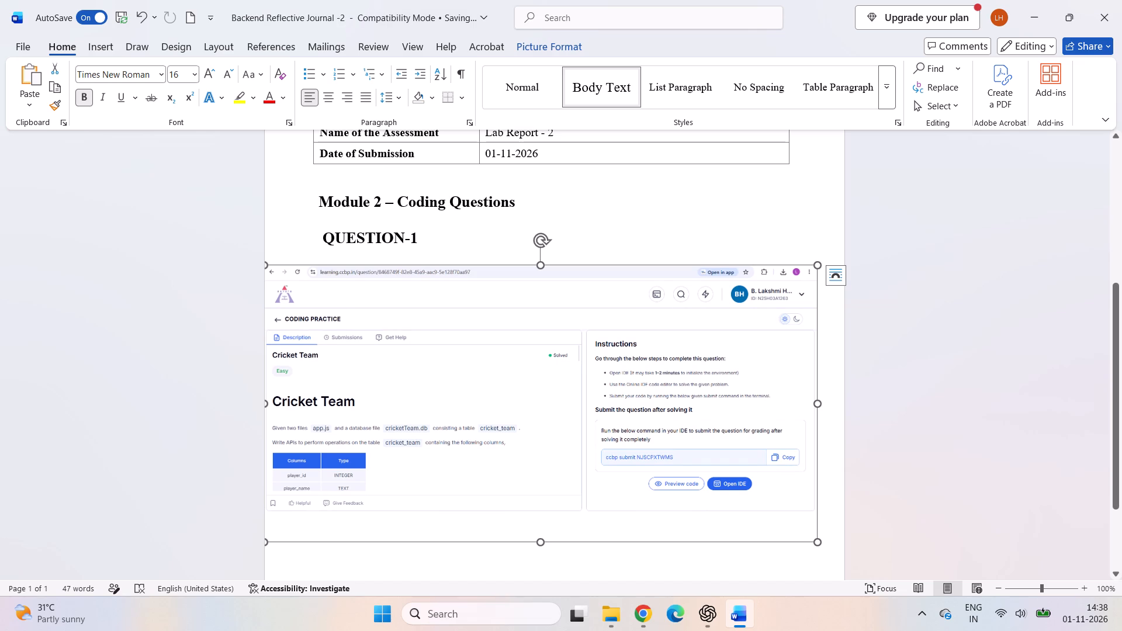
# Add a new empty line after the Cricket Team screenshot.
pyautogui.click(831, 538)
pyautogui.press('Return')
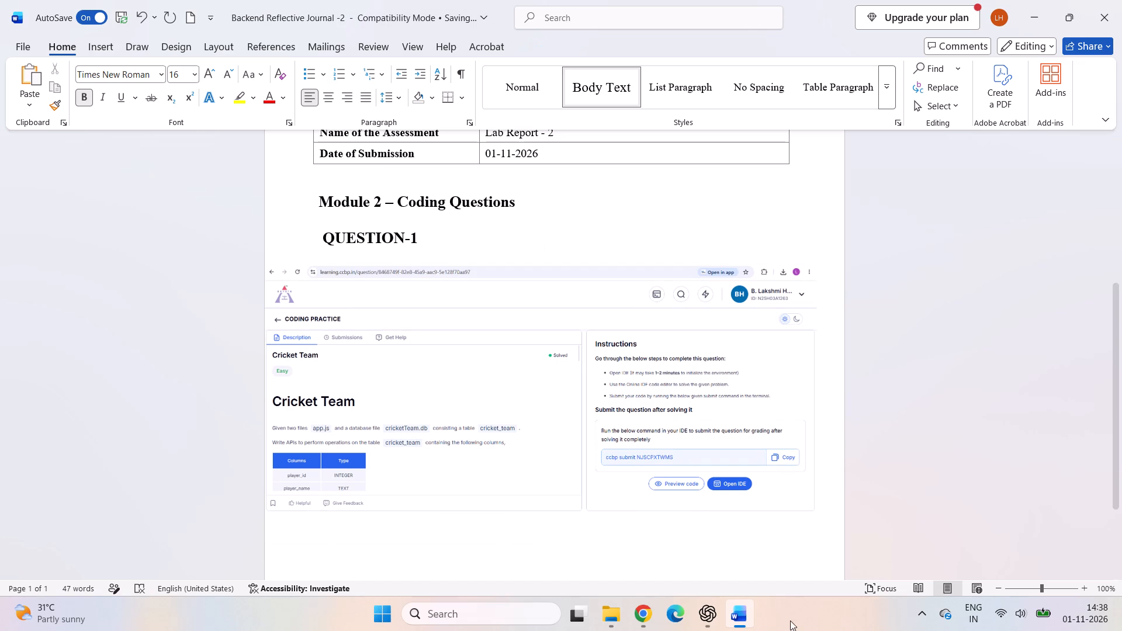
# Switch back to Chrome and open the code preview of the Cricket Team question.
pyautogui.click(597, 550)
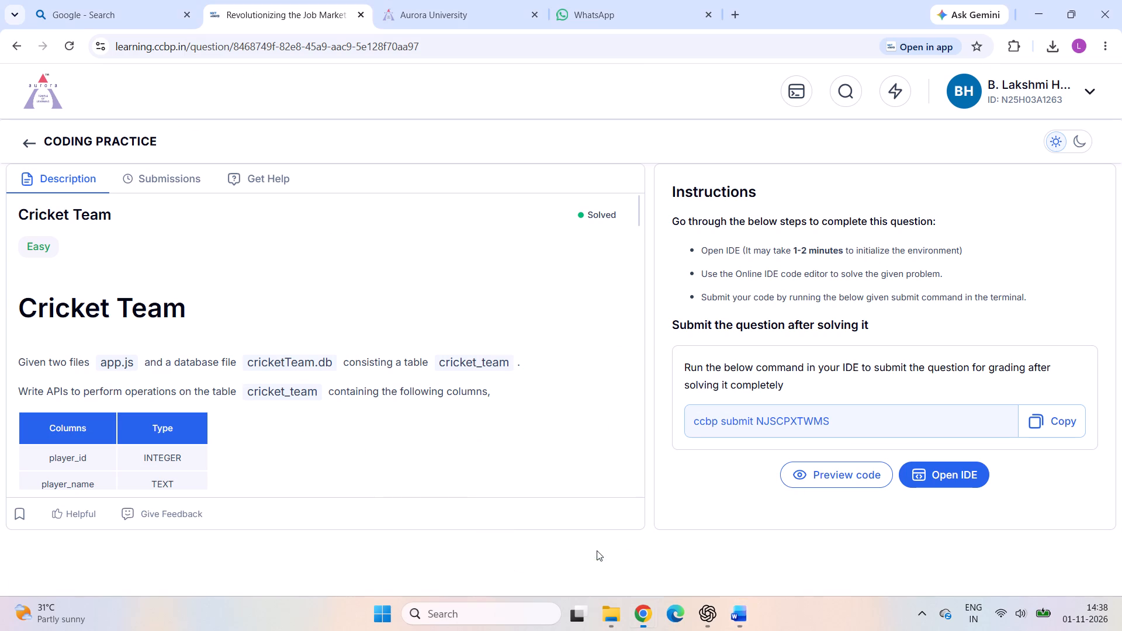
pyautogui.click(804, 488)
pyautogui.click(808, 483)
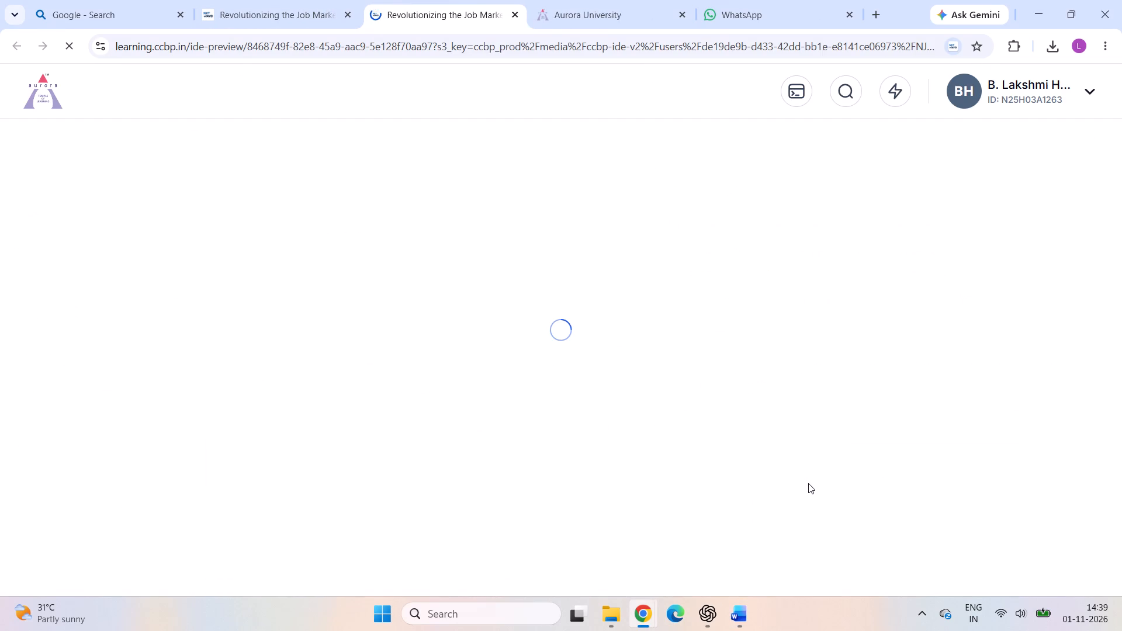
# Look through the app.js solution code from beginning to end and return to its first lines.
pyautogui.scroll(1, 699, 411)
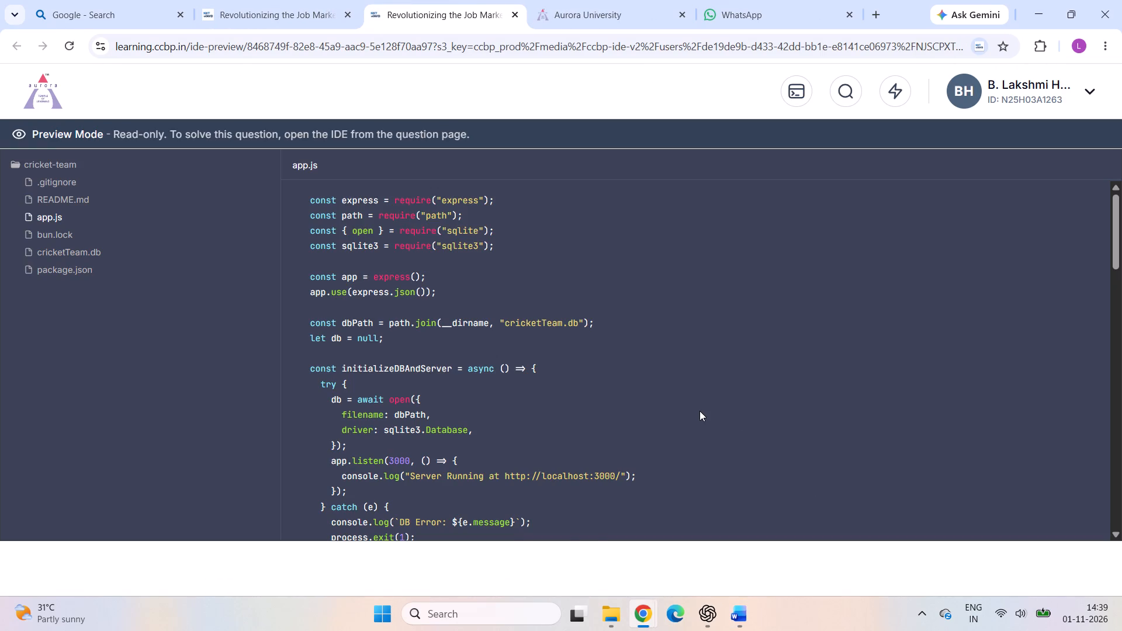
pyautogui.scroll(-6, 699, 411)
pyautogui.scroll(7, 699, 411)
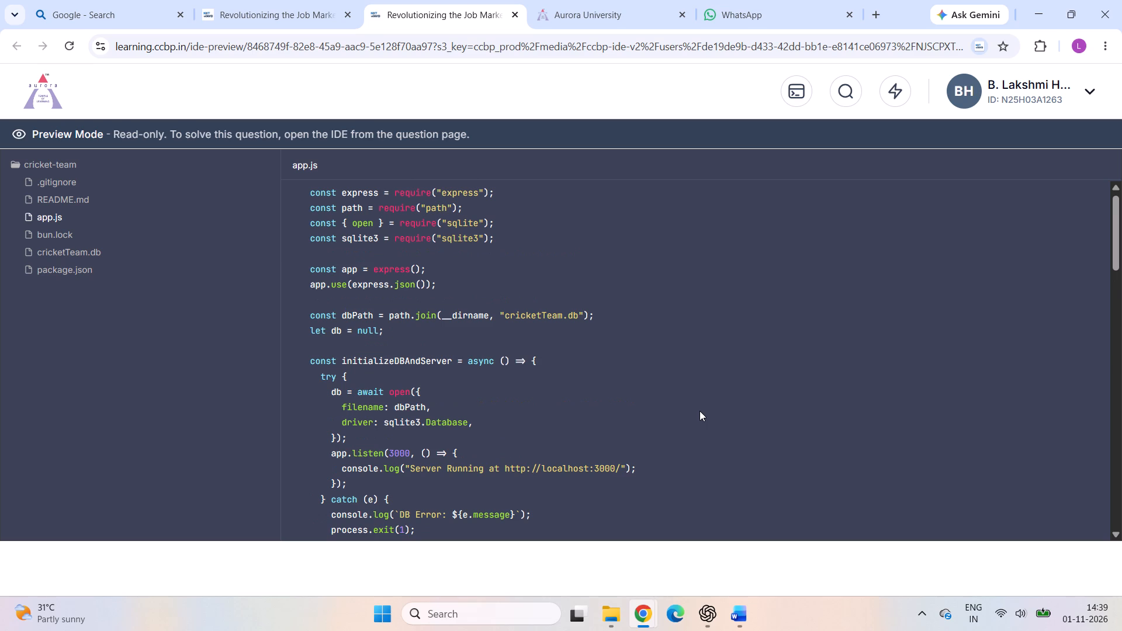
pyautogui.scroll(-10, 699, 411)
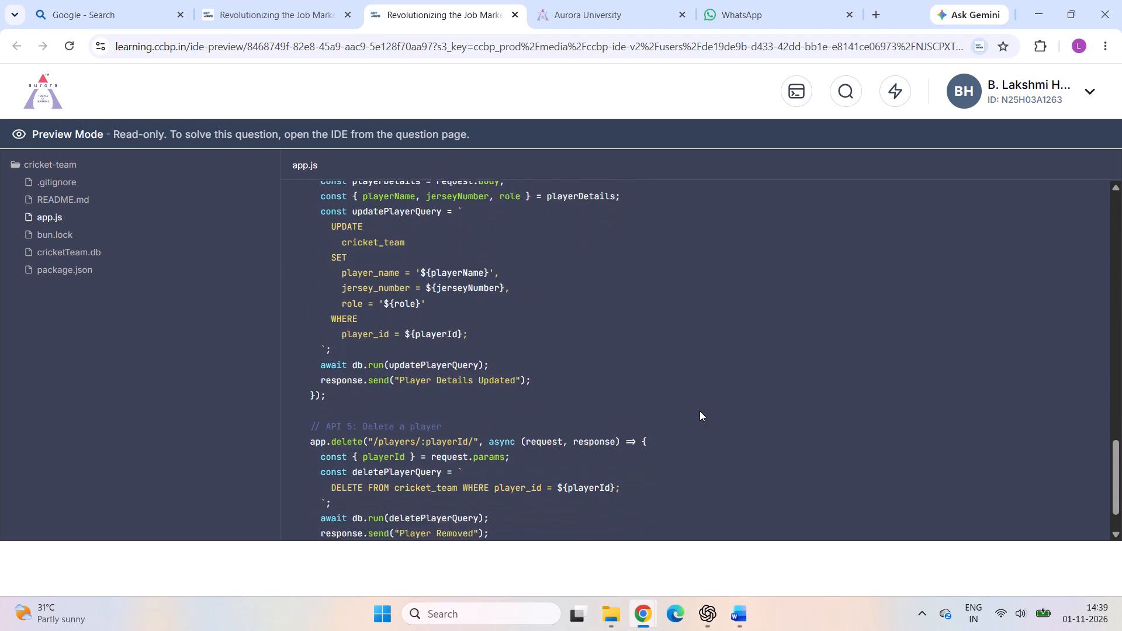
pyautogui.scroll(10, 699, 411)
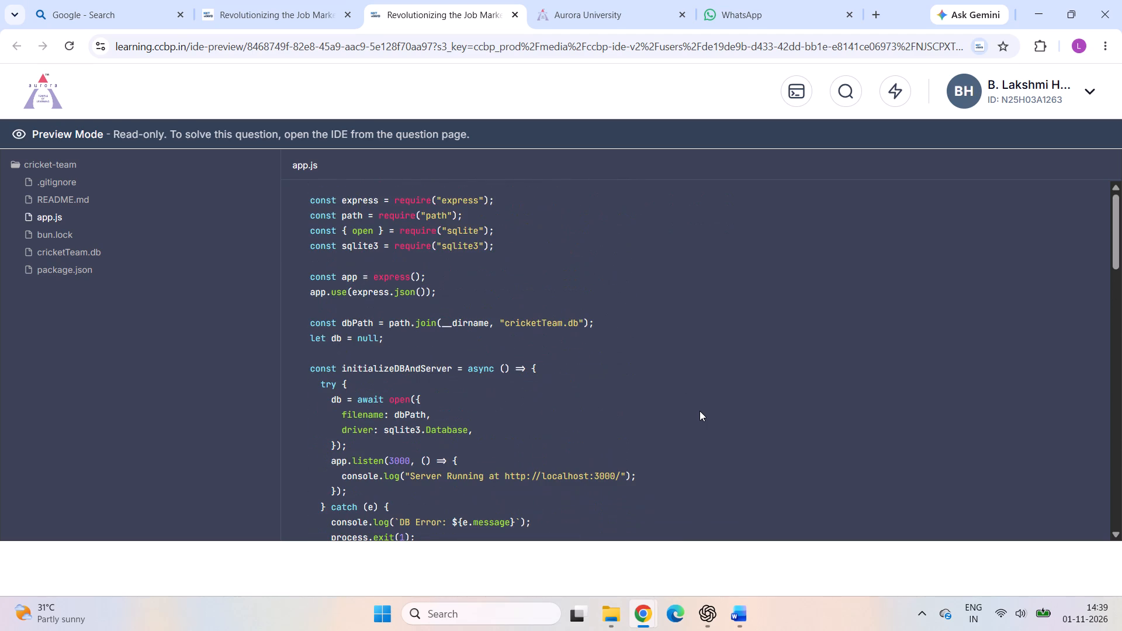
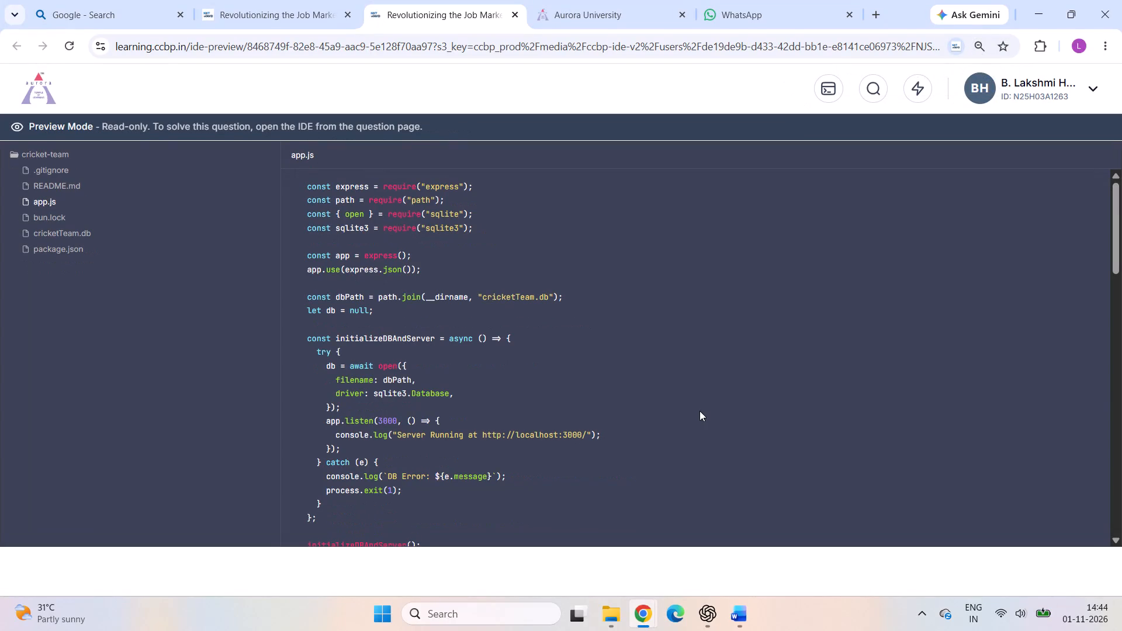
# Capture the browser page showing the first lines of app.js and paste it into the Word report below the Cricket Team screenshot.
pyautogui.press('shift+super+s')
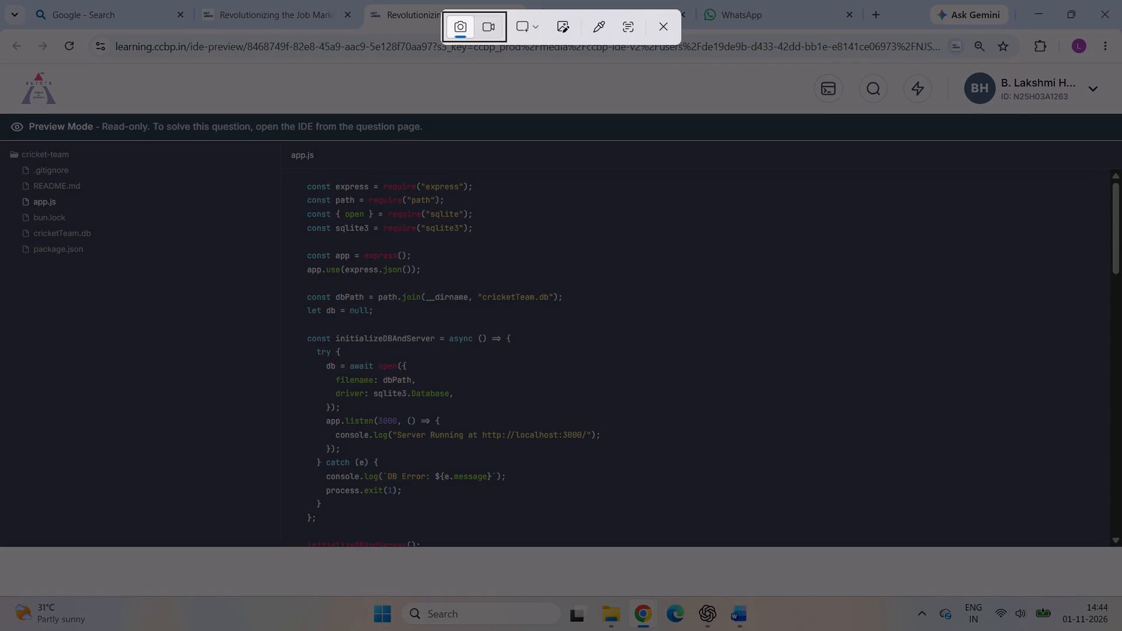
pyautogui.moveTo(0, 29); pyautogui.dragTo(692, 77)
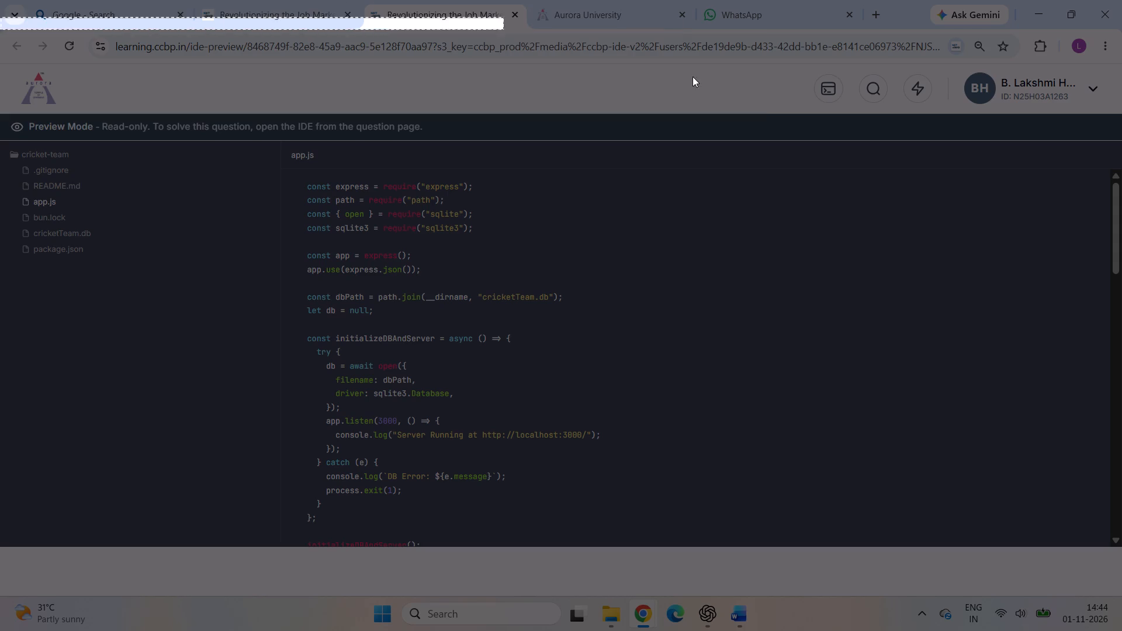
pyautogui.moveTo(692, 77); pyautogui.dragTo(1121, 591)
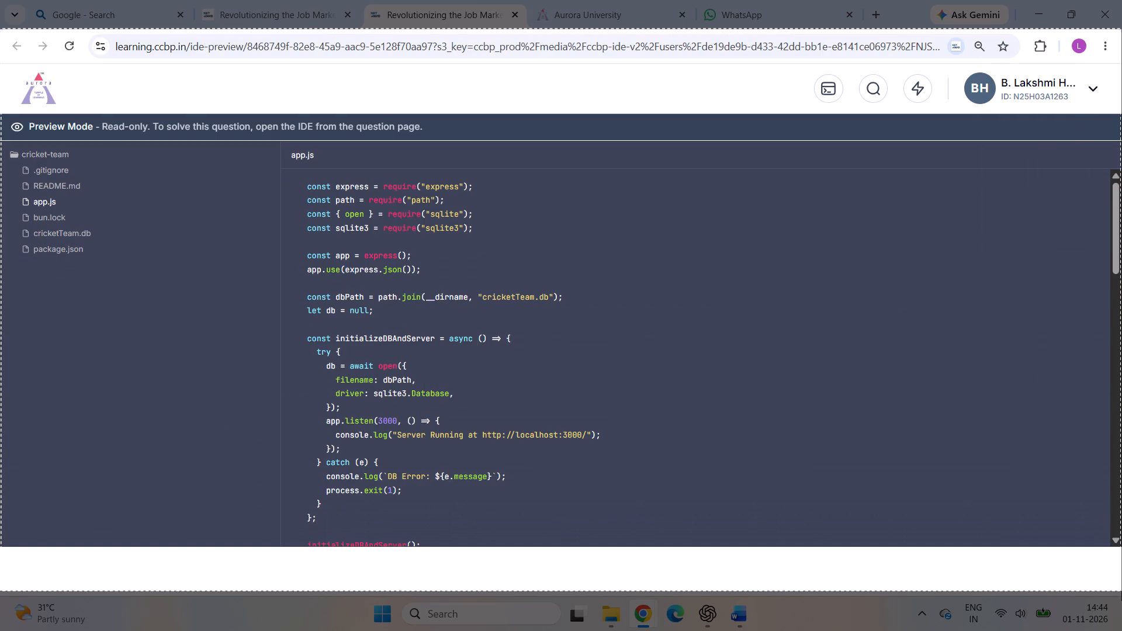
pyautogui.moveTo(1121, 591); pyautogui.dragTo(1121, 593)
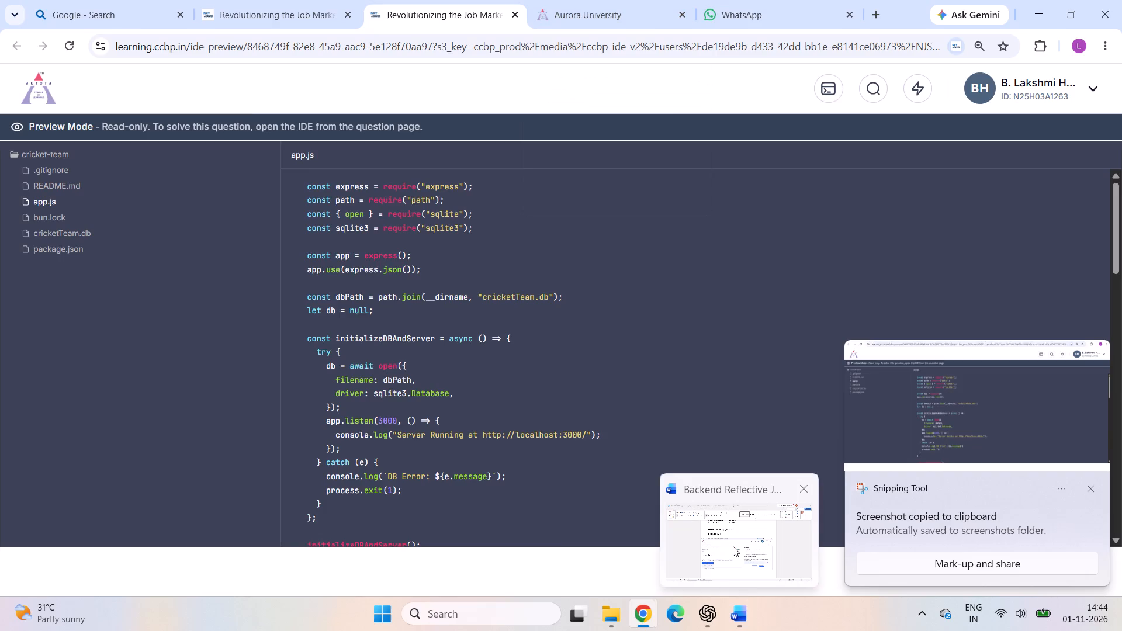
pyautogui.click(733, 546)
pyautogui.click(409, 540)
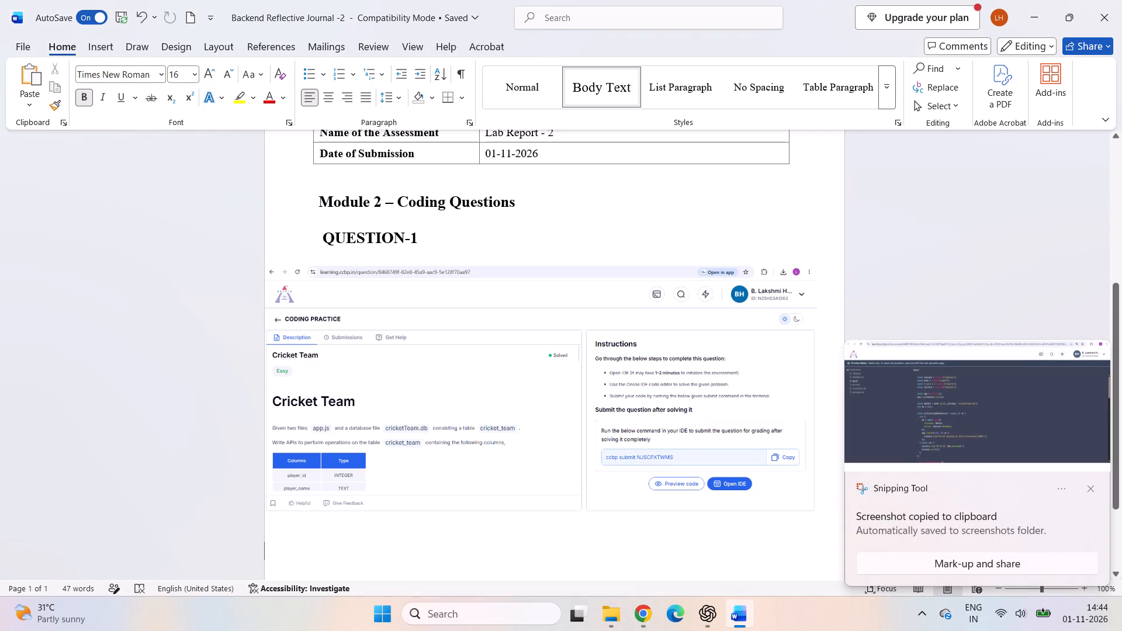
pyautogui.click(322, 576)
pyautogui.hotkey('ctrl', 'v')
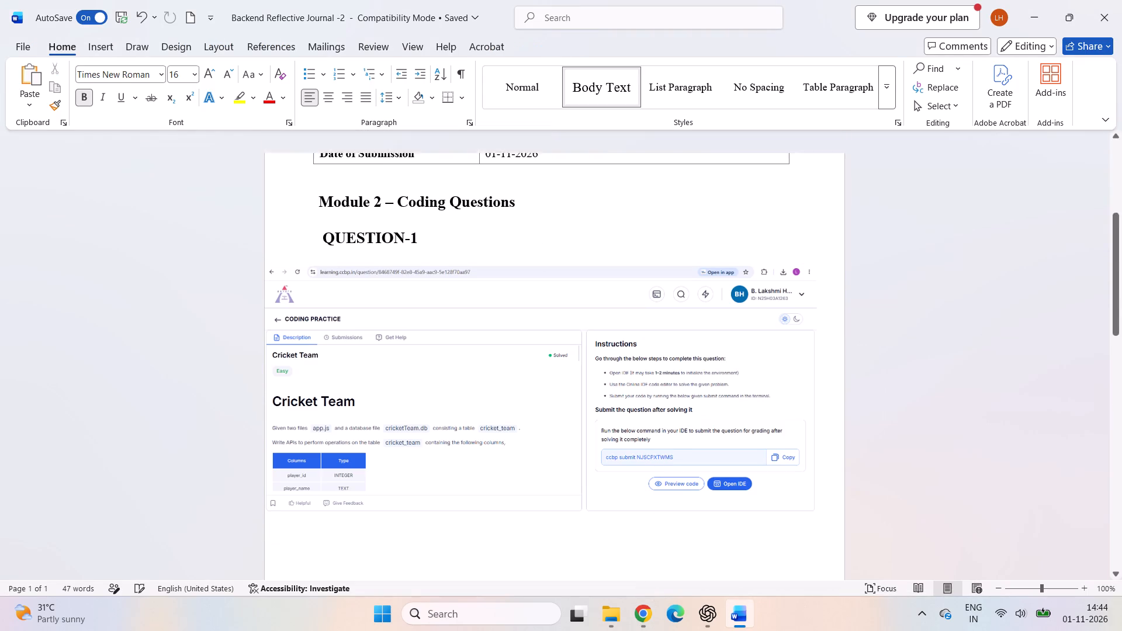
# Scale the pasted app.js code screenshot down proportionally to about two-thirds of the page width.
pyautogui.click(370, 443)
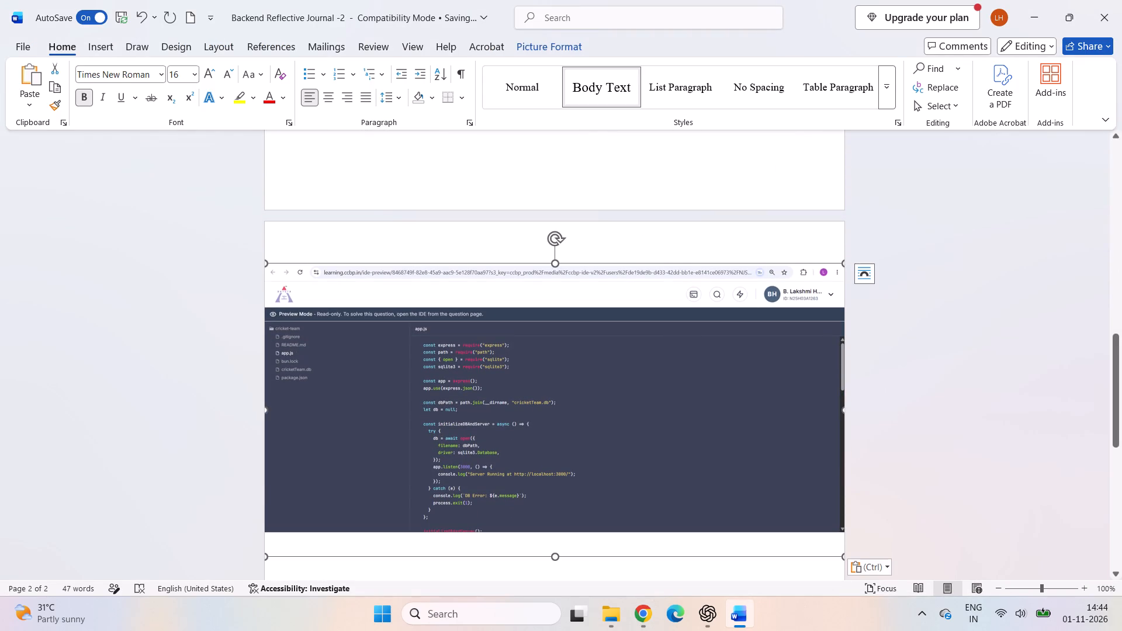
pyautogui.moveTo(264, 557); pyautogui.dragTo(393, 474)
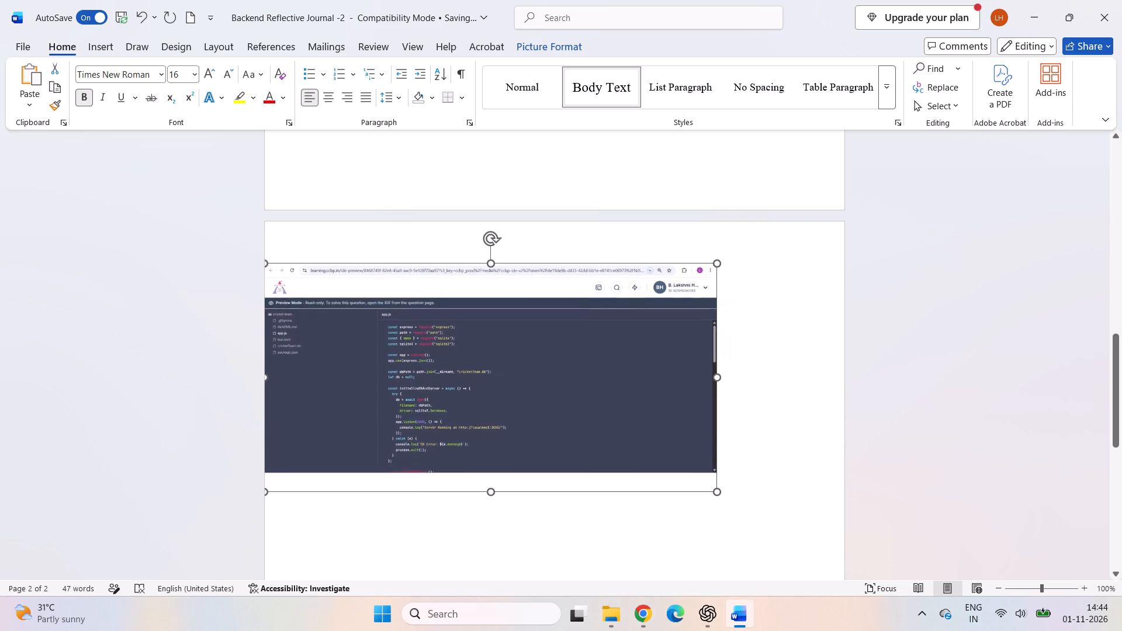
pyautogui.moveTo(393, 474); pyautogui.dragTo(465, 427)
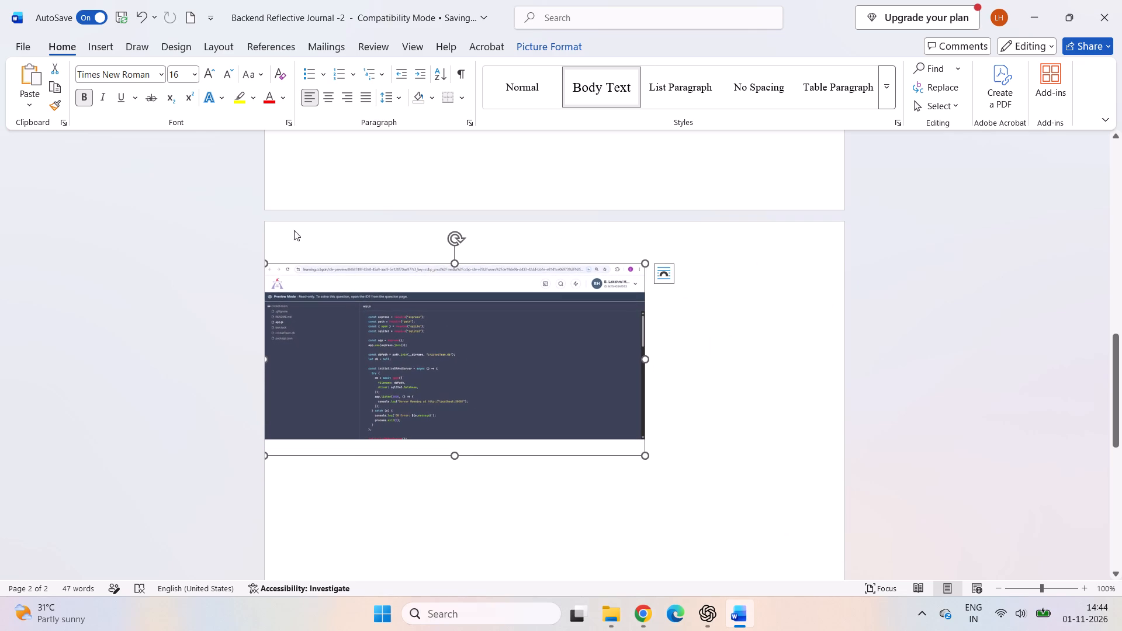
# Indent the first code screenshot from the page edge with nine leading spaces.
pyautogui.click(264, 255)
pyautogui.press('space')
pyautogui.press('space')
pyautogui.press('space')
pyautogui.press('space')
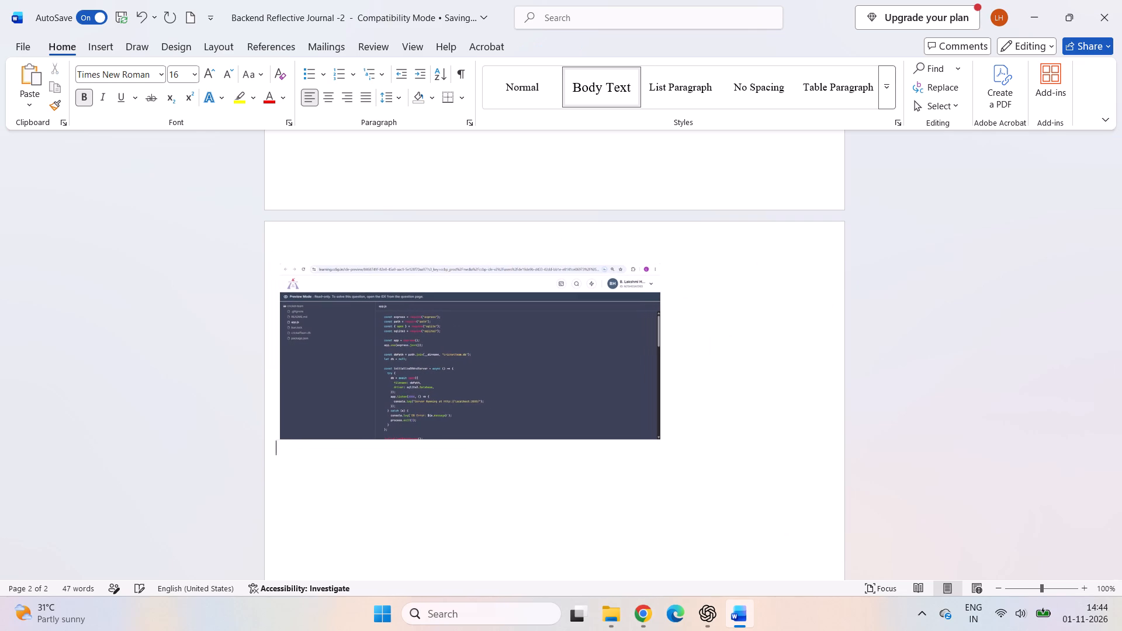
pyautogui.press('space')
pyautogui.press('space')
pyautogui.press('space')
pyautogui.press('space')
pyautogui.press('space')
# Enlarge the indented code screenshot proportionally to about 85% of the page width.
pyautogui.click(519, 310)
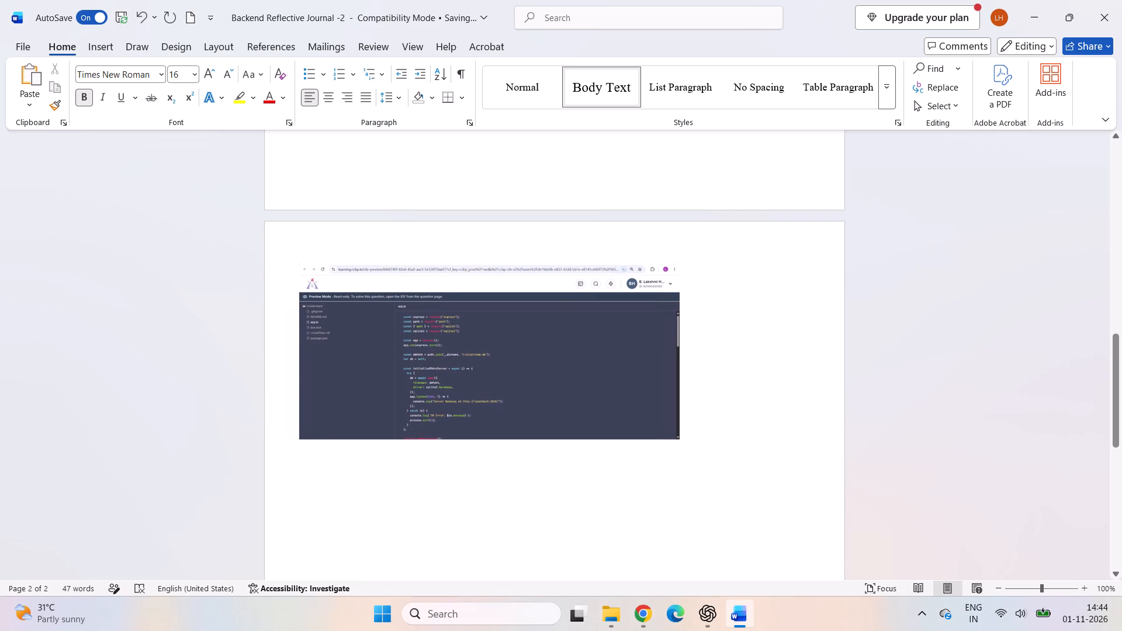
pyautogui.moveTo(684, 456); pyautogui.dragTo(791, 491)
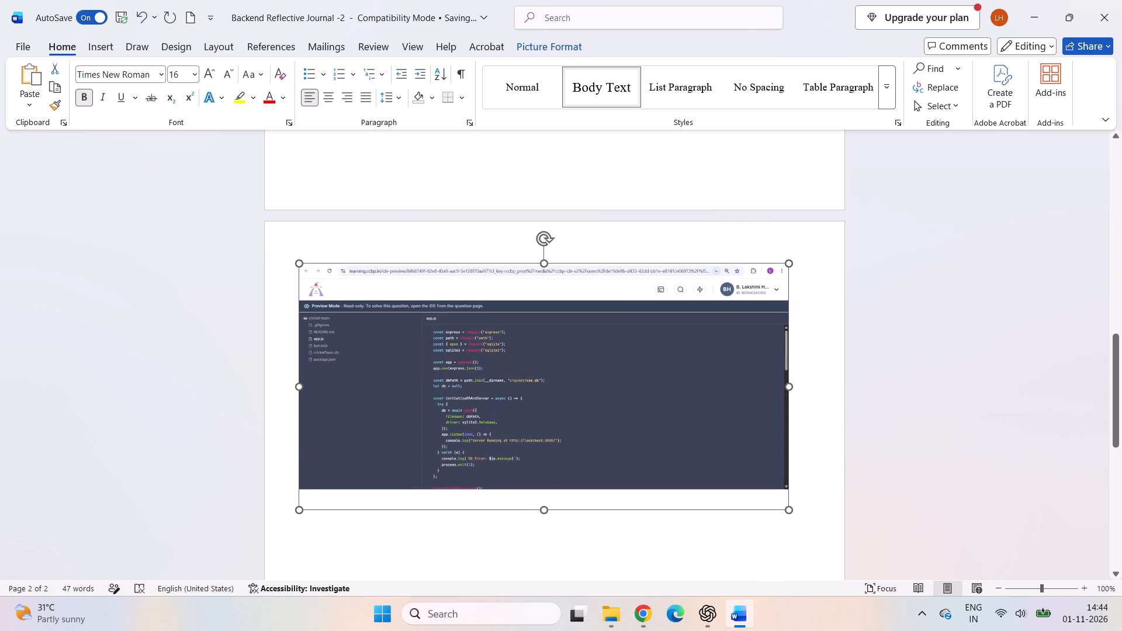
pyautogui.moveTo(791, 491); pyautogui.dragTo(795, 497)
# Shift the Cricket Team screenshot under QUESTION-1 slightly inward from the page edge with leading spaces.
pyautogui.scroll(6, 671, 359)
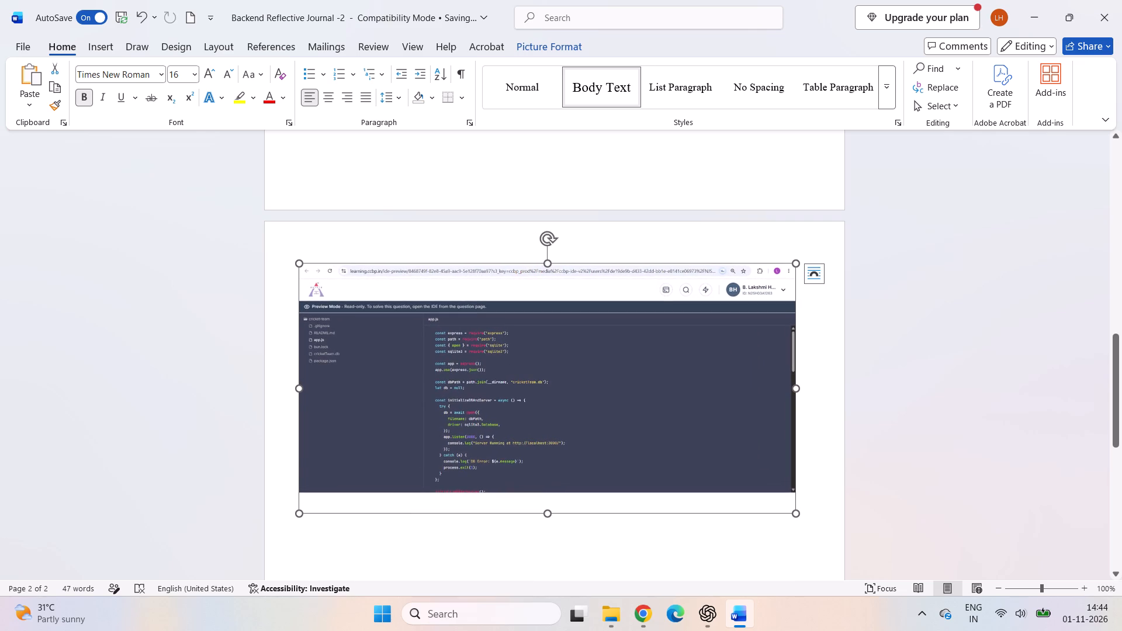
pyautogui.click(674, 206)
pyautogui.scroll(3, 674, 206)
pyautogui.click(573, 227)
pyautogui.scroll(1, 573, 227)
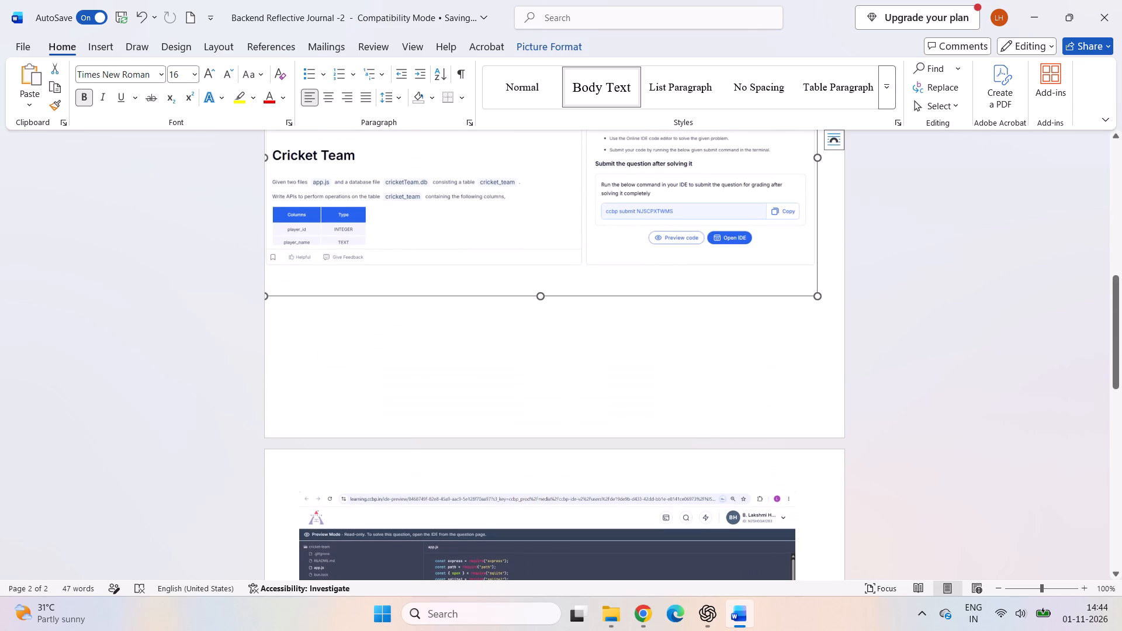
pyautogui.scroll(1, 573, 227)
pyautogui.scroll(3, 504, 330)
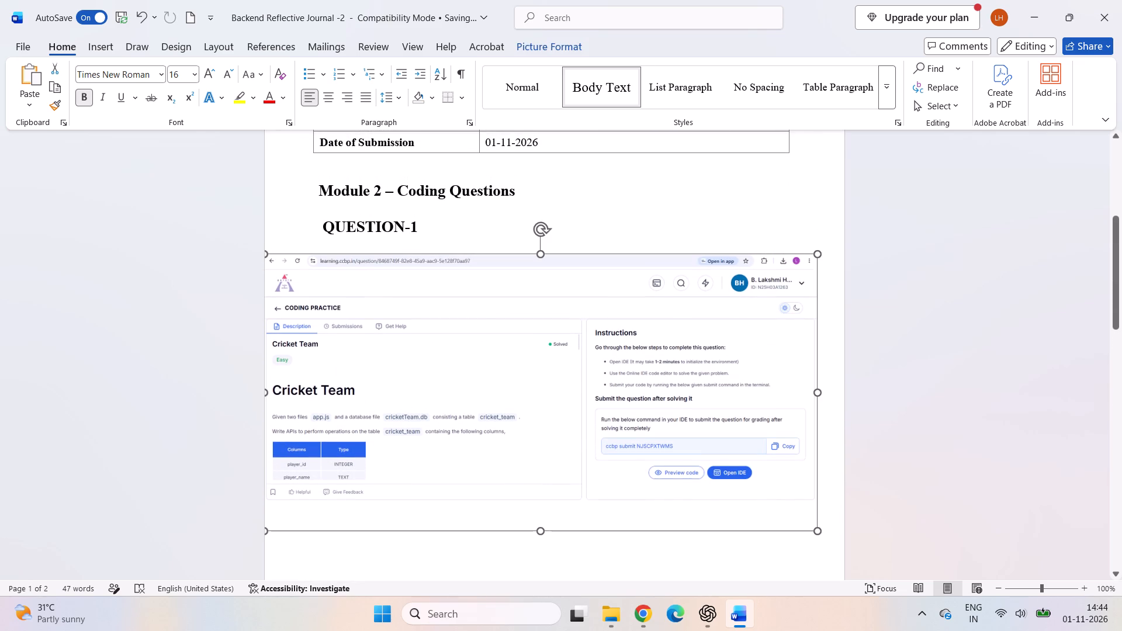
pyautogui.click(269, 246)
pyautogui.press('space')
pyautogui.press('space')
pyautogui.press('space')
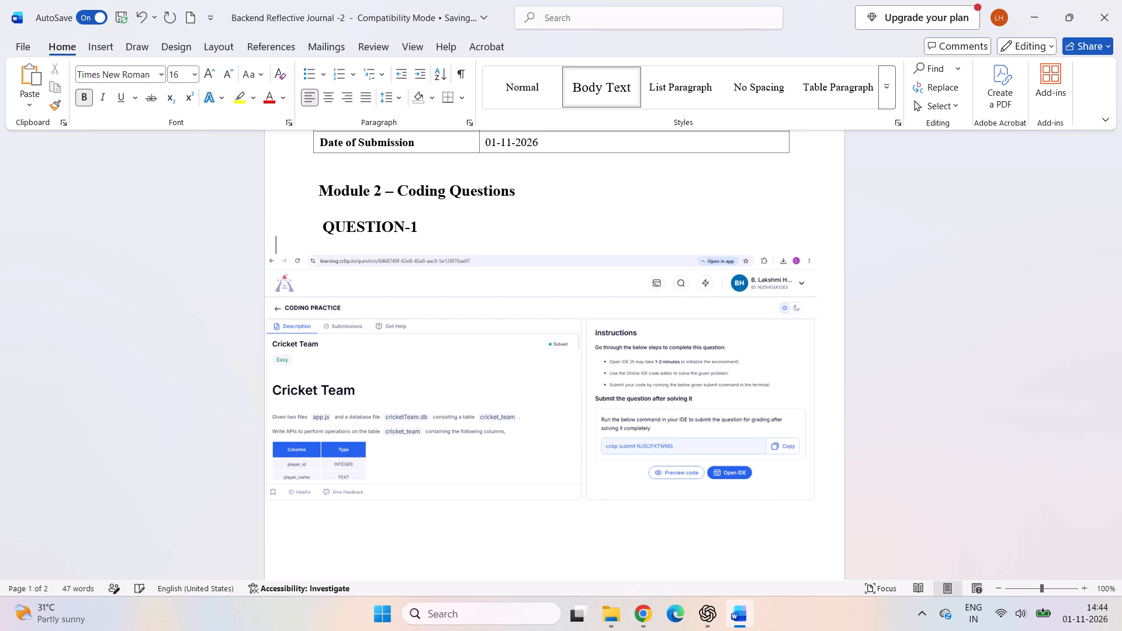
pyautogui.press('space')
pyautogui.click(290, 265)
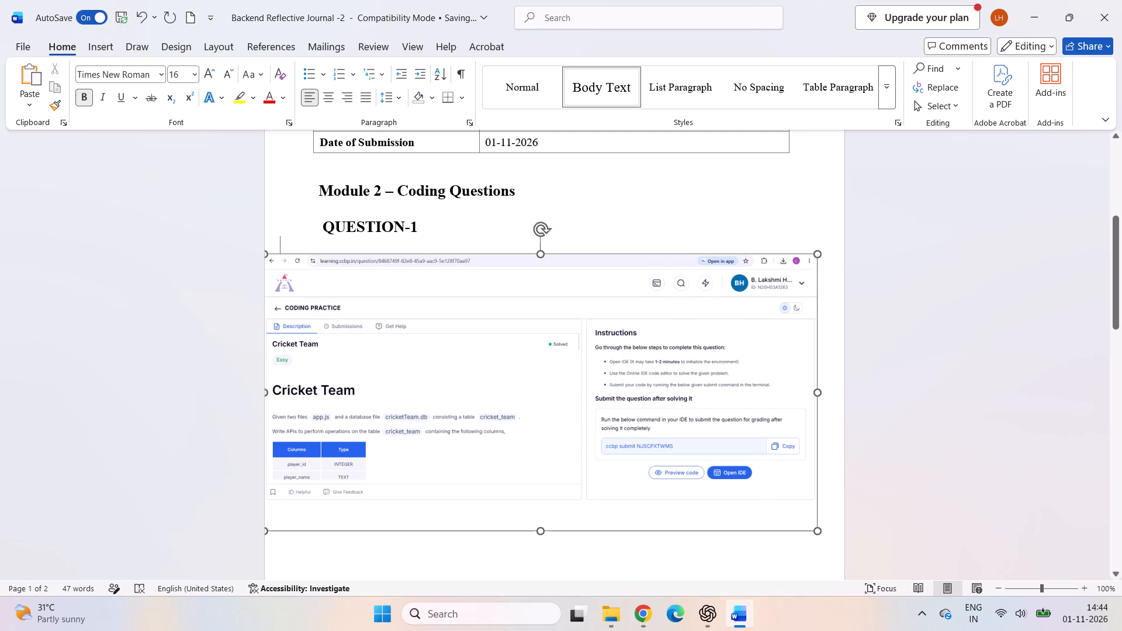
pyautogui.press('space')
pyautogui.press('space')
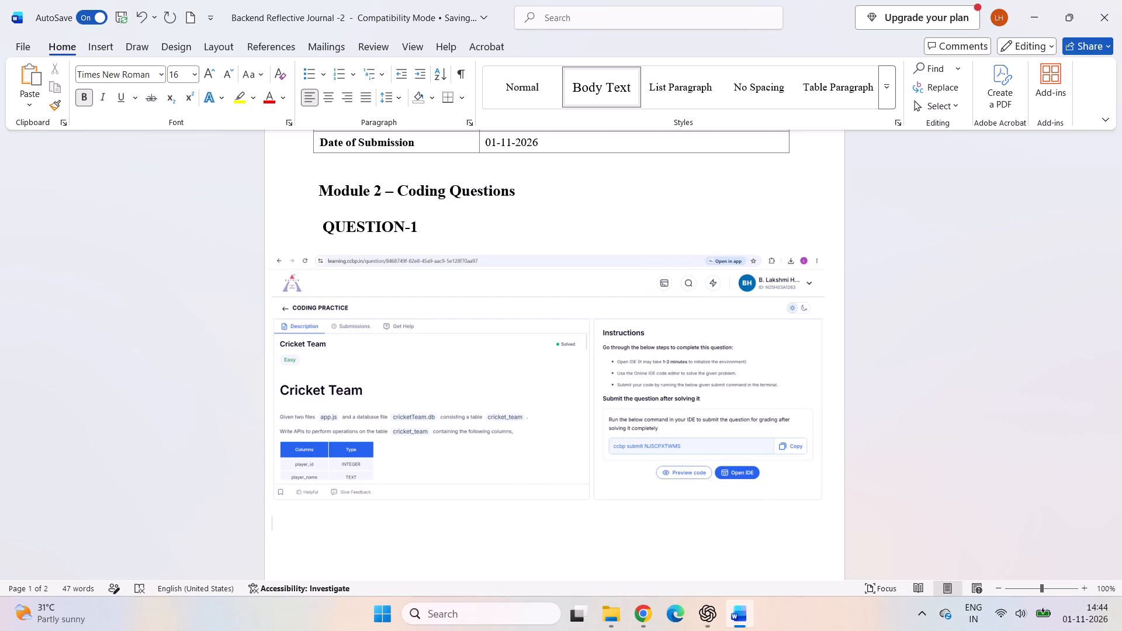
# Add two new lines below the first code screenshot and indent the last one with three spaces.
pyautogui.scroll(-5, 522, 430)
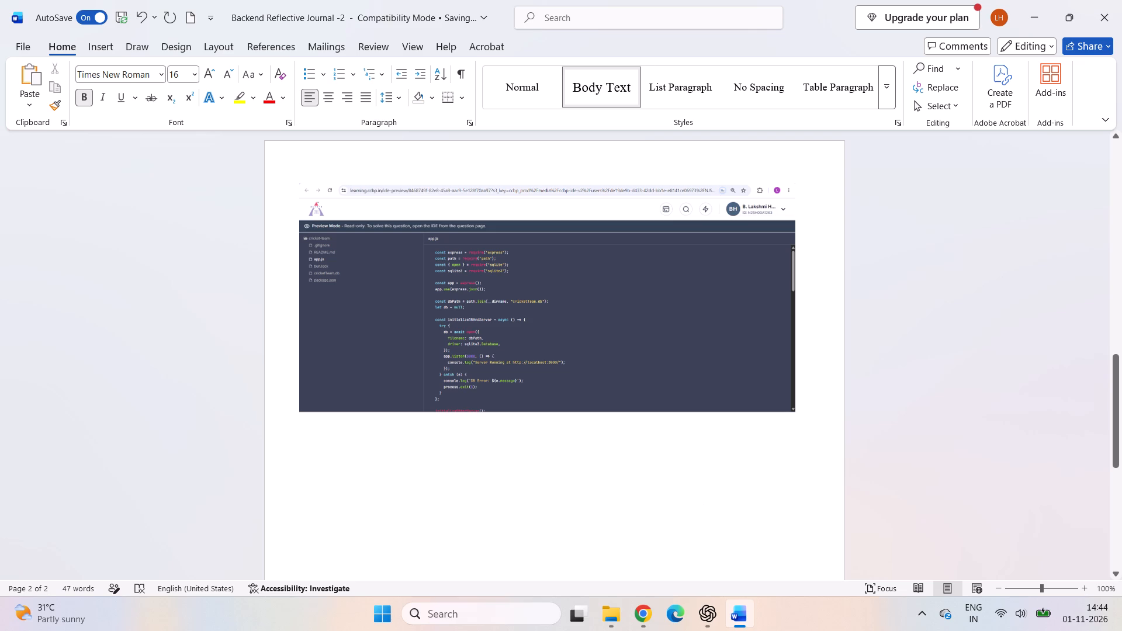
pyautogui.click(811, 407)
pyautogui.press('Return')
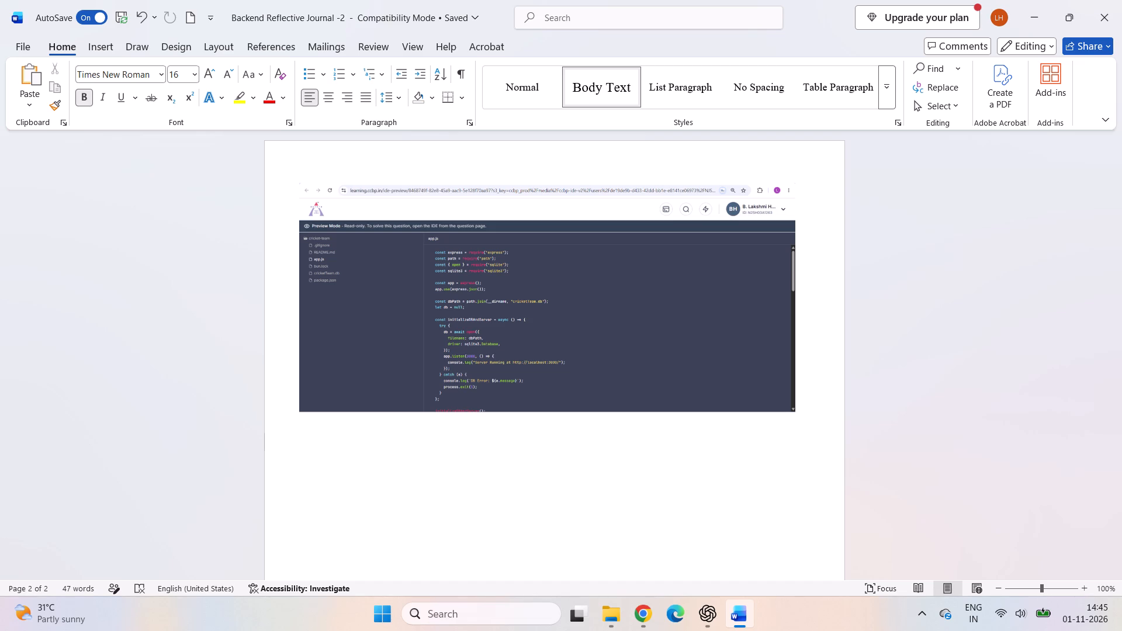
pyautogui.press('Return')
pyautogui.press('space')
pyautogui.press('space')
pyautogui.press('space')
# Capture the app.js section from the initializeDBAndServer call to the start of API 2 in Chrome and paste it below the first code screenshot.
pyautogui.click(611, 540)
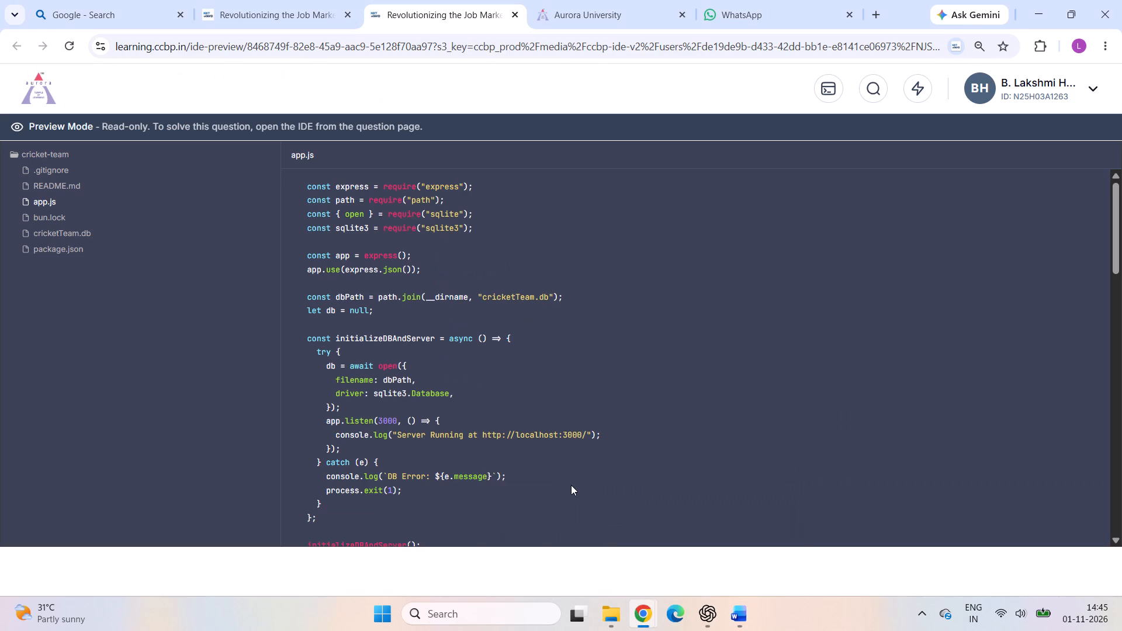
pyautogui.scroll(-7, 571, 485)
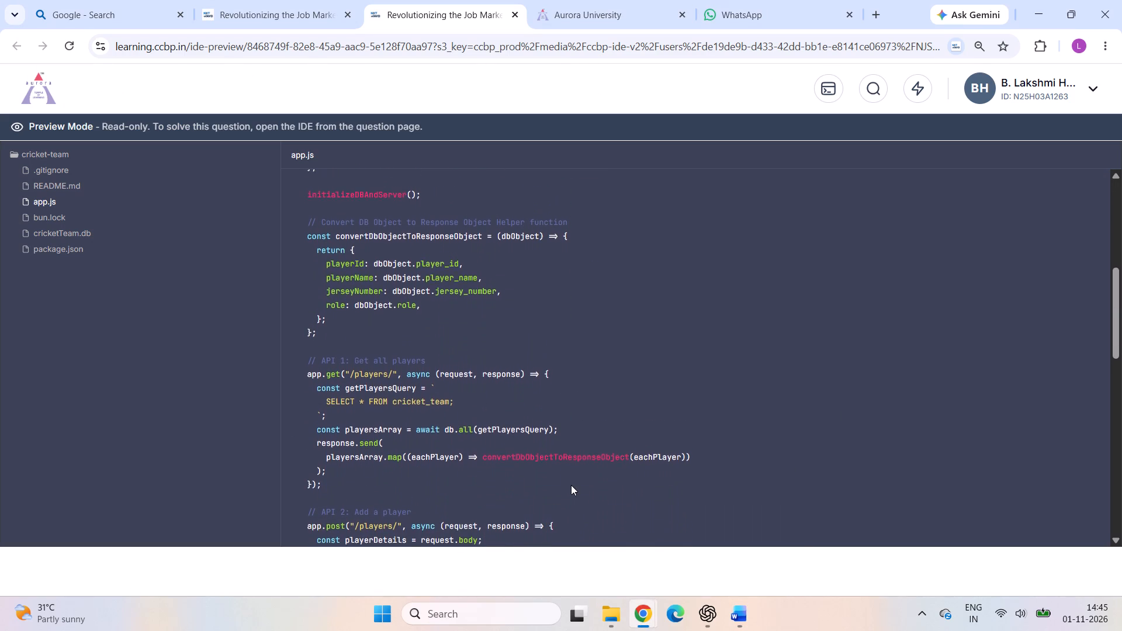
pyautogui.scroll(-2, 571, 485)
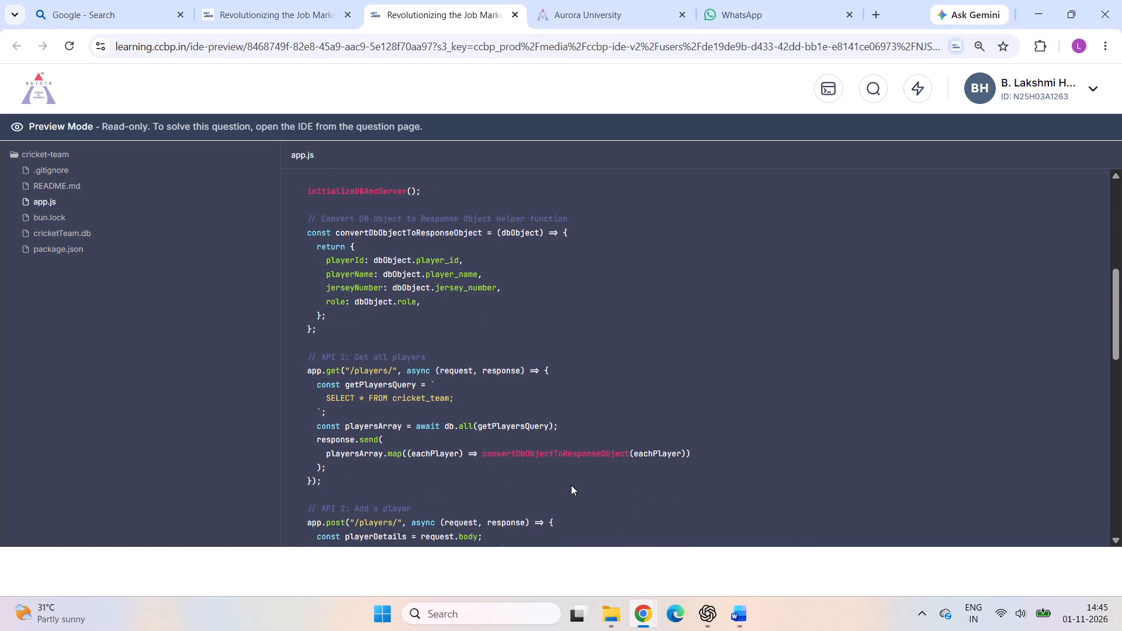
pyautogui.scroll(-1, 571, 485)
pyautogui.press('shift+super+s')
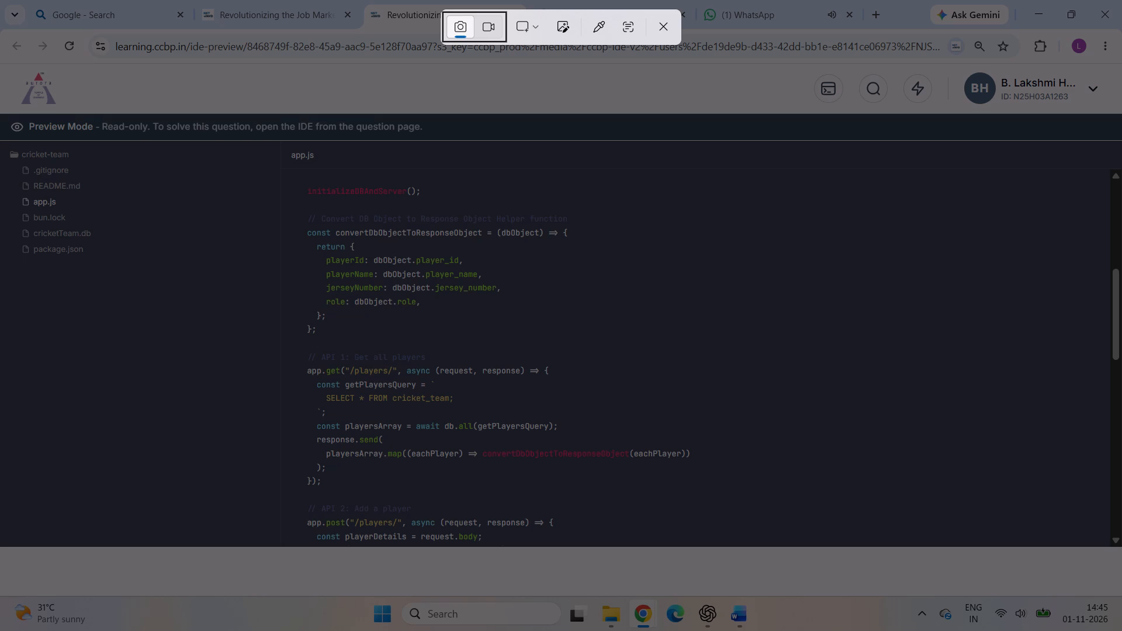
pyautogui.moveTo(7, 29); pyautogui.dragTo(1117, 570)
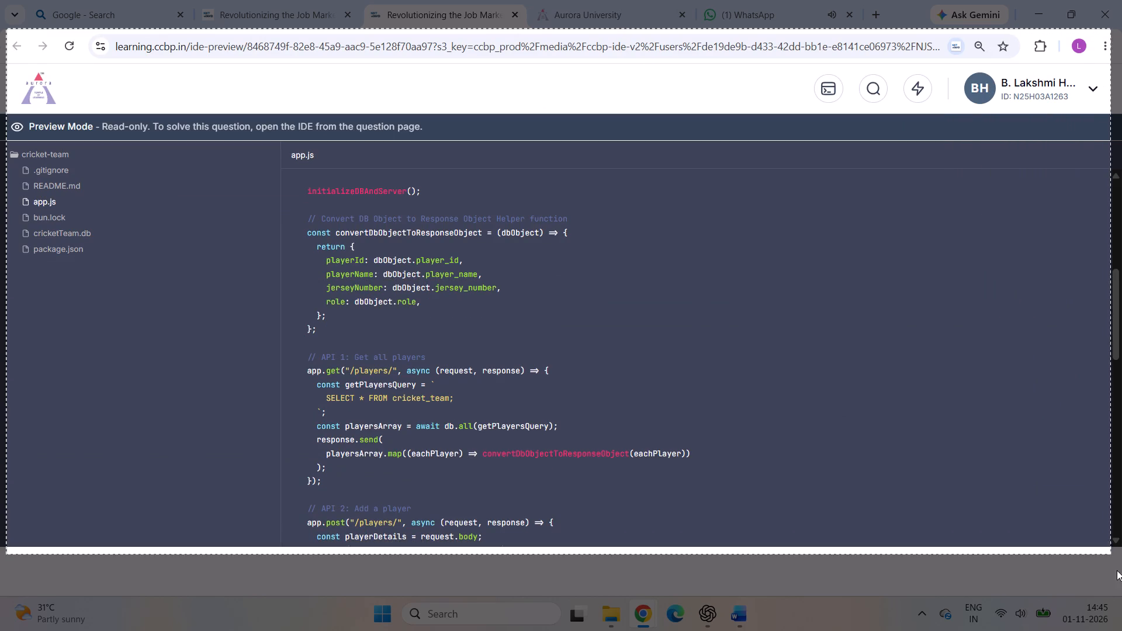
pyautogui.moveTo(1117, 570); pyautogui.dragTo(1118, 595)
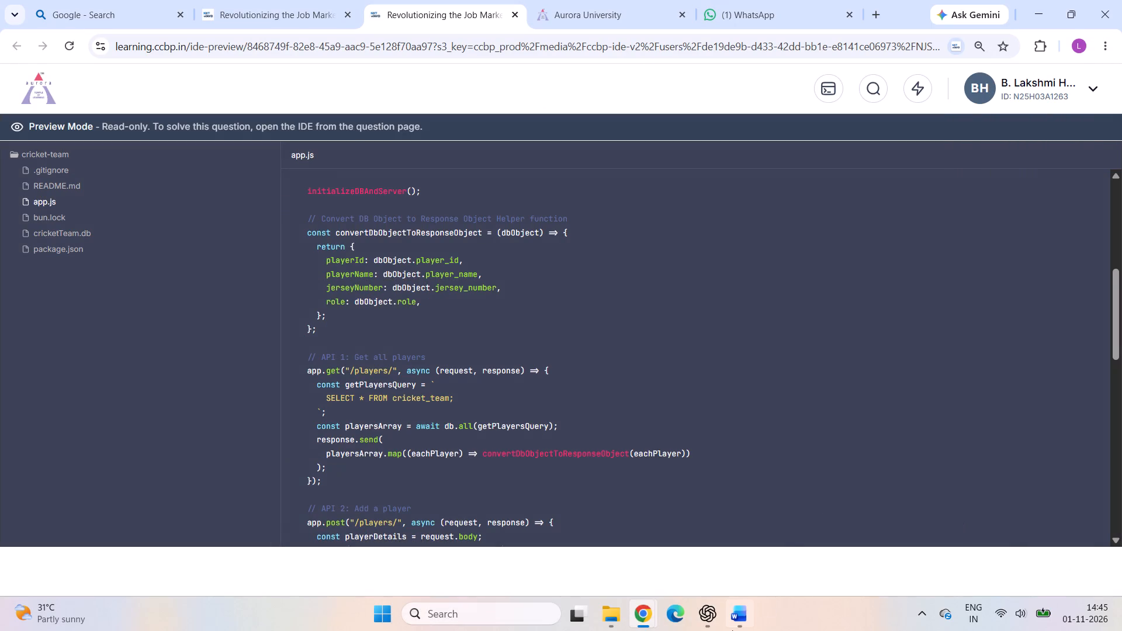
pyautogui.click(717, 556)
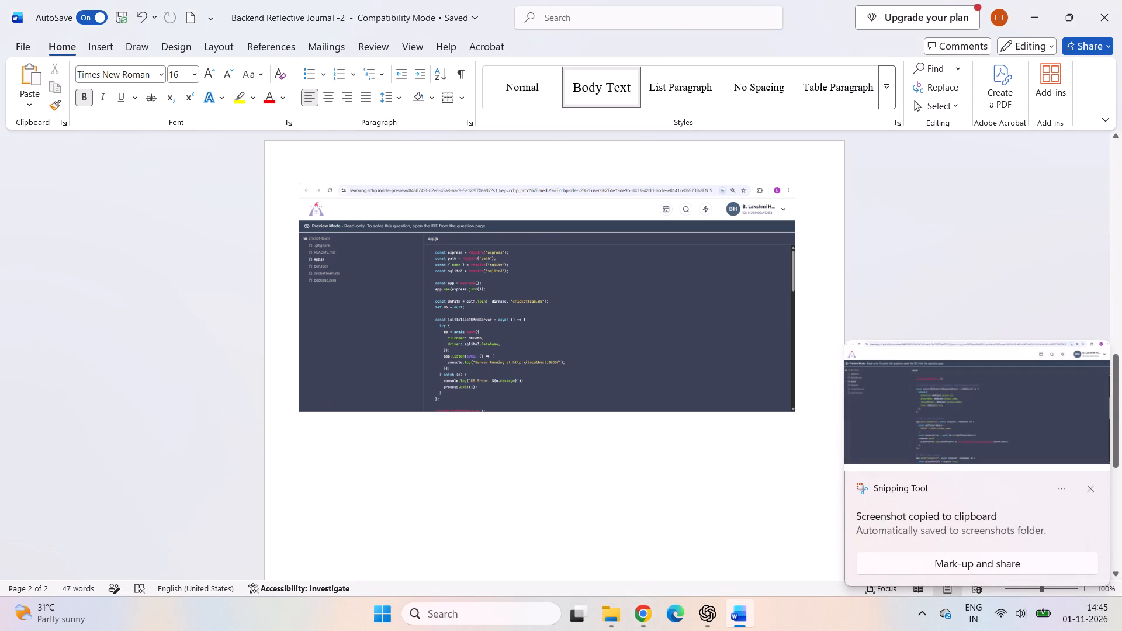
pyautogui.hotkey('ctrl', 'v')
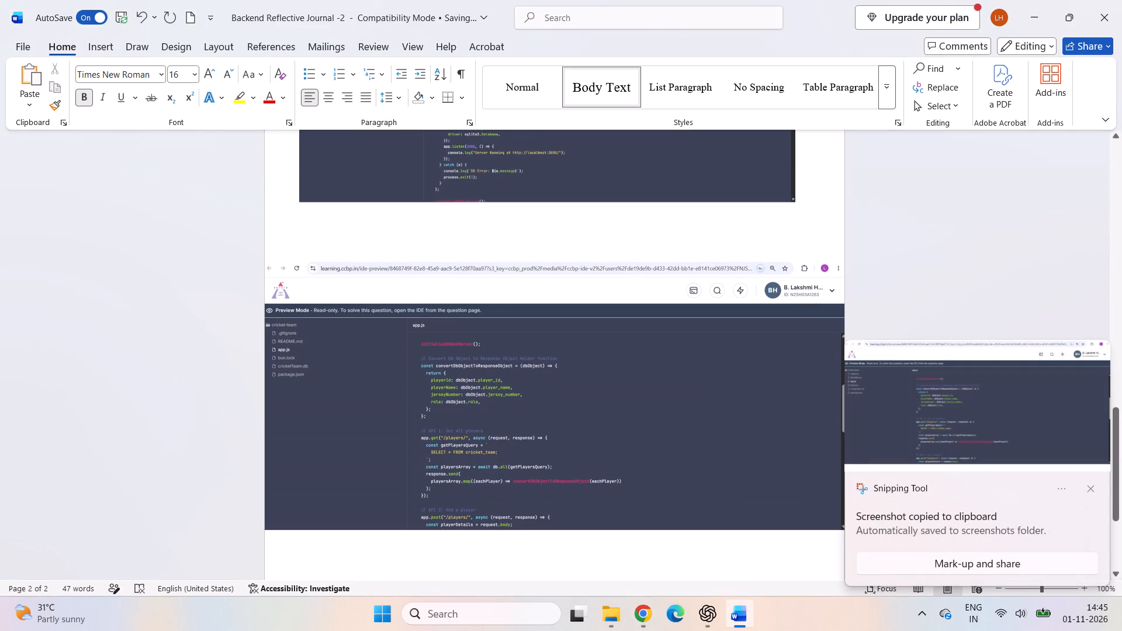
# Indent the second code screenshot with leading spaces.
pyautogui.click(264, 256)
pyautogui.press('space')
pyautogui.press('space')
pyautogui.press('space')
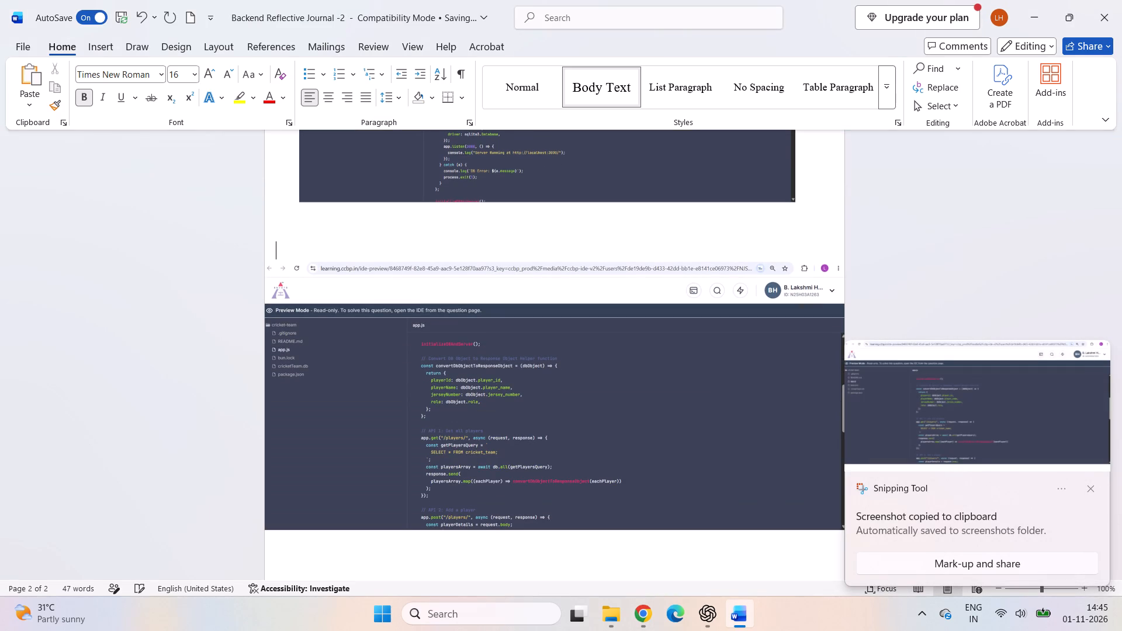
pyautogui.click(327, 307)
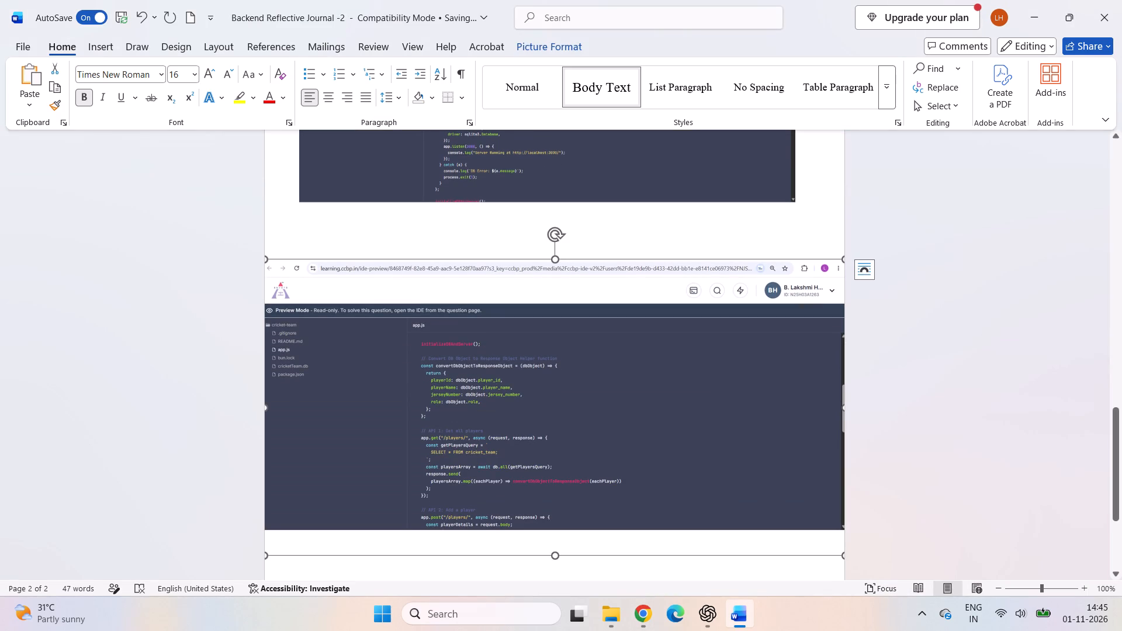
pyautogui.press('space')
pyautogui.press('space')
pyautogui.press('space')
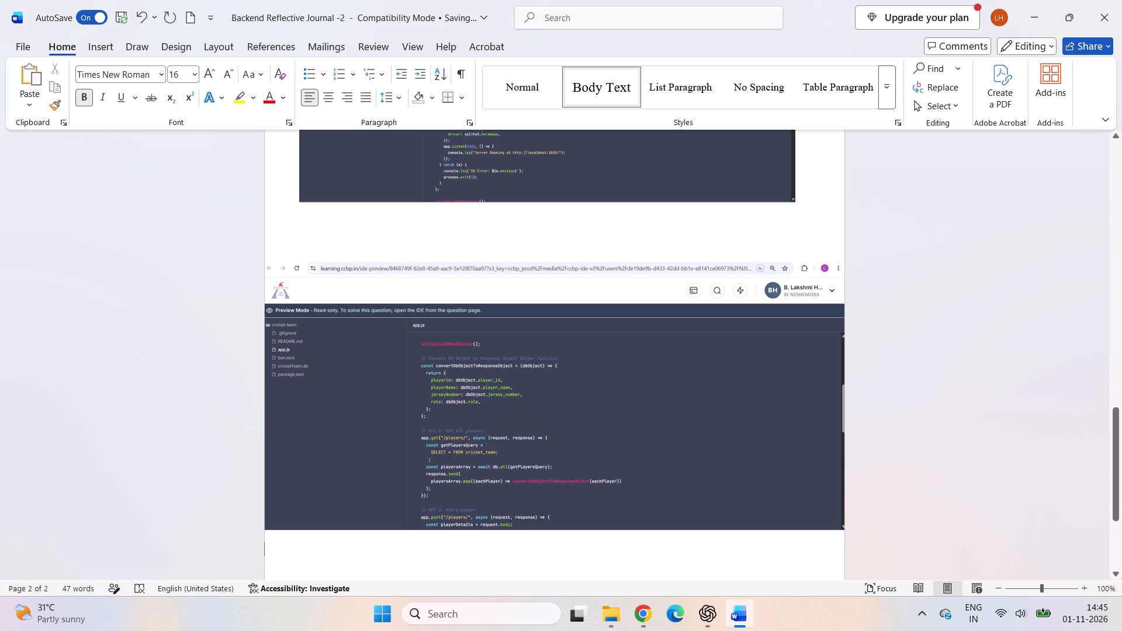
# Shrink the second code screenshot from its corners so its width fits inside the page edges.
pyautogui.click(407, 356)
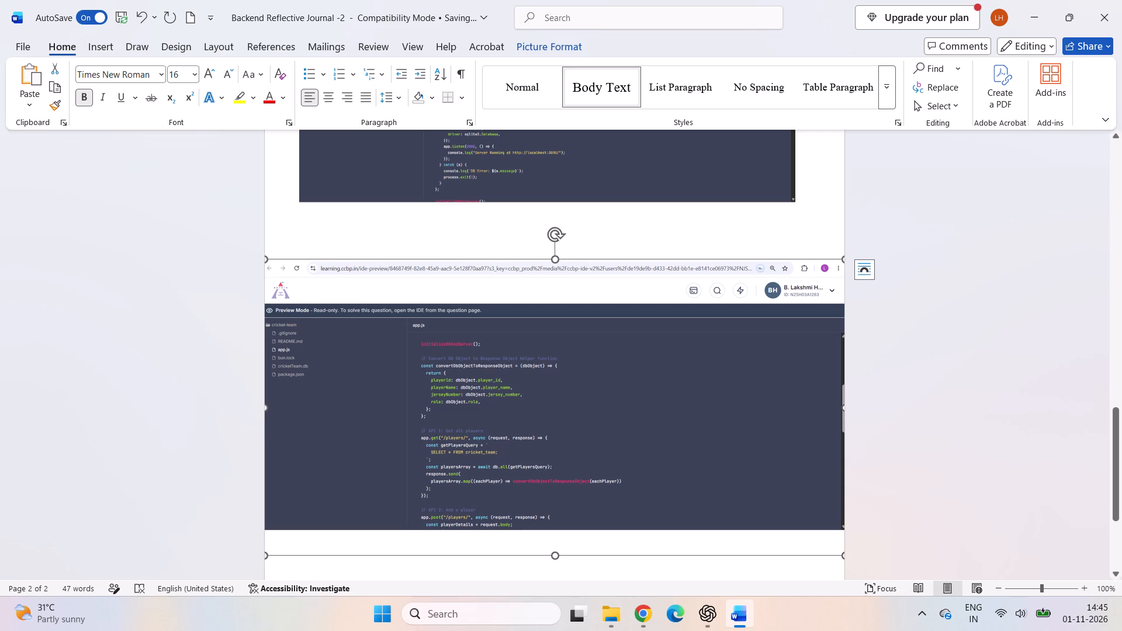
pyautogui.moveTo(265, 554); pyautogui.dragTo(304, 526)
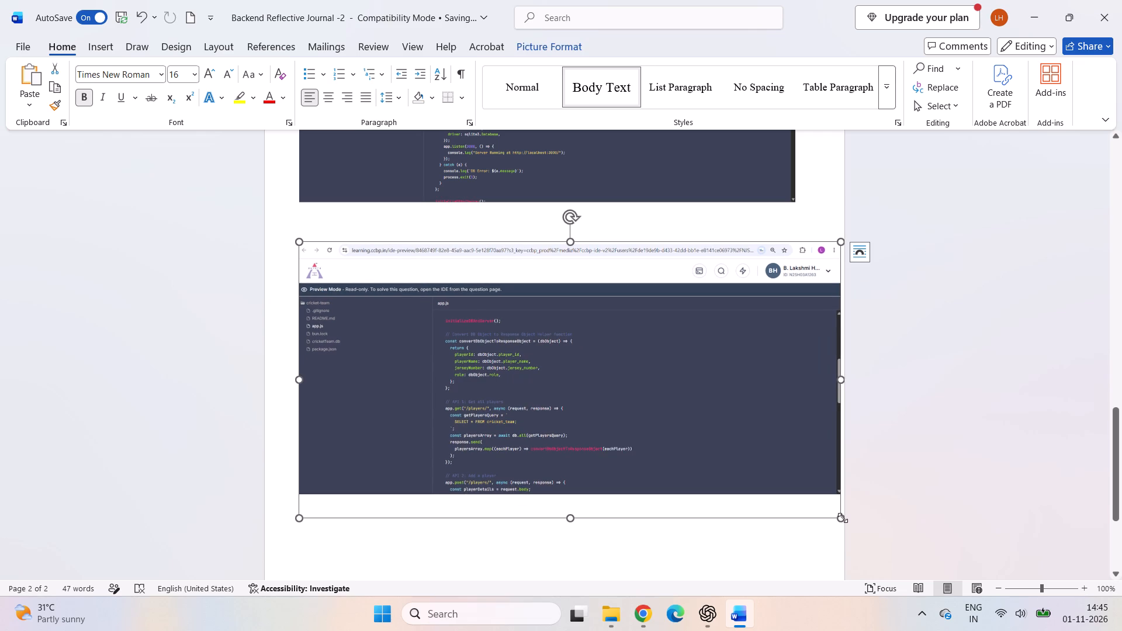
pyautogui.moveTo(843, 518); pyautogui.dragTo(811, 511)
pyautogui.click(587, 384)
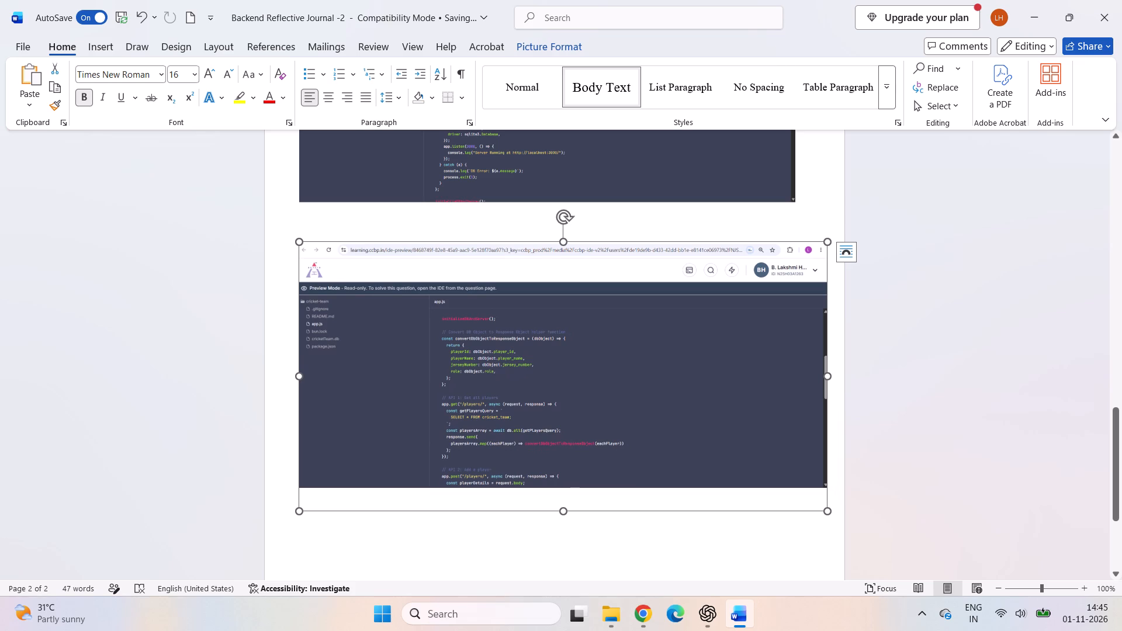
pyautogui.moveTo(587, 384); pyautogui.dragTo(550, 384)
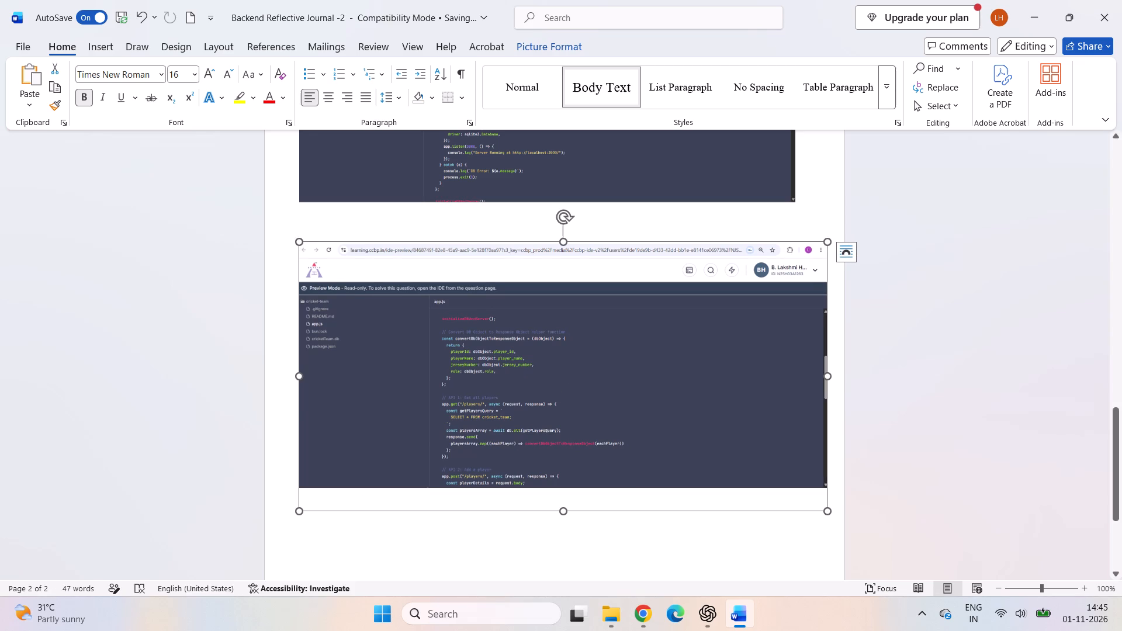
# Remove the extra blank line between the first and second code screenshots.
pyautogui.click(296, 235)
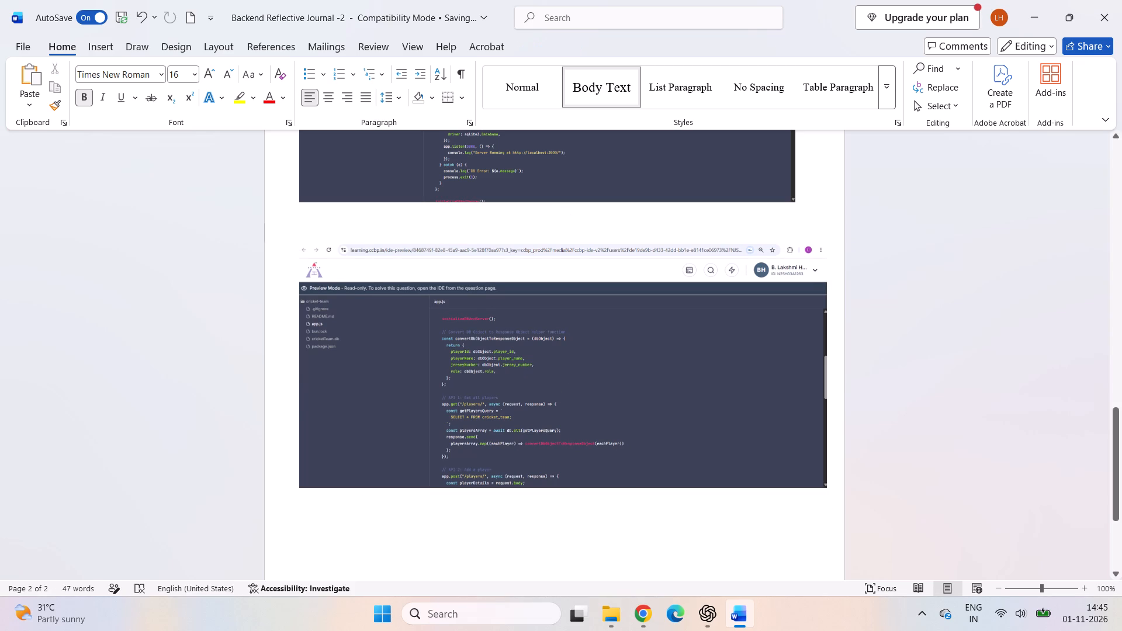
pyautogui.click(352, 256)
pyautogui.click(293, 236)
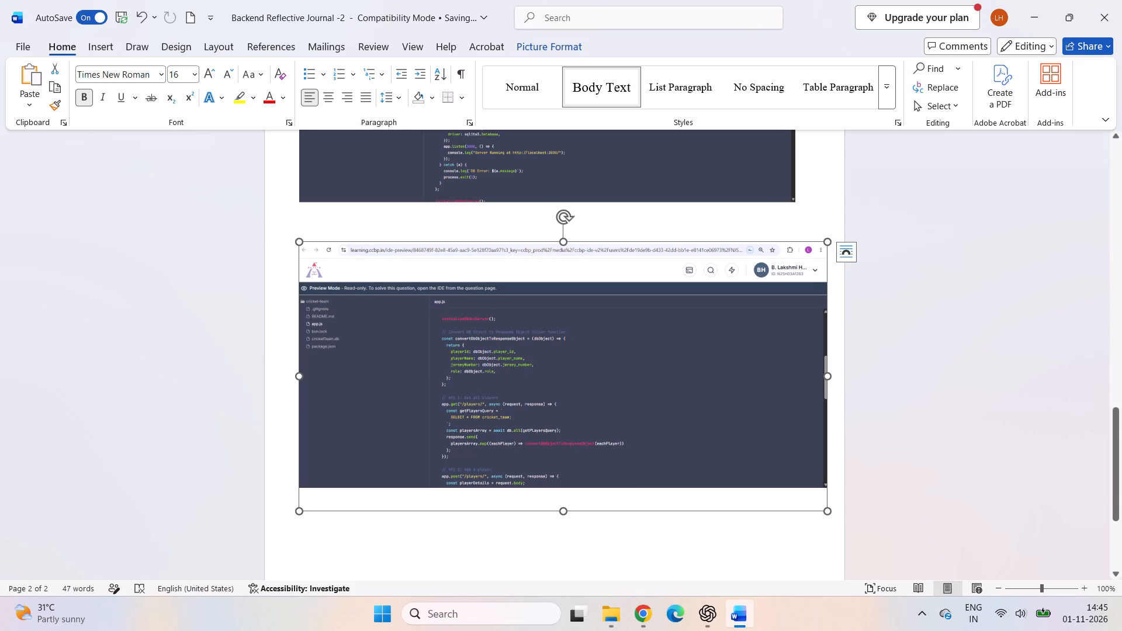
pyautogui.press('BackSpace')
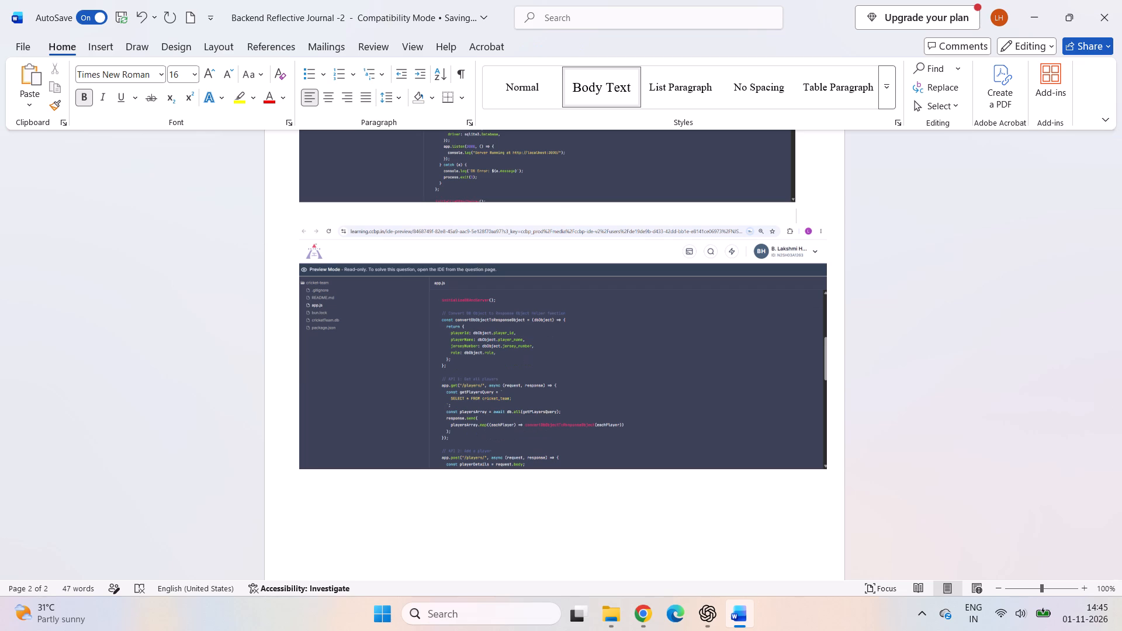
# Delete the resized second code screenshot and paste the original capture again below the first code screenshot.
pyautogui.click(313, 335)
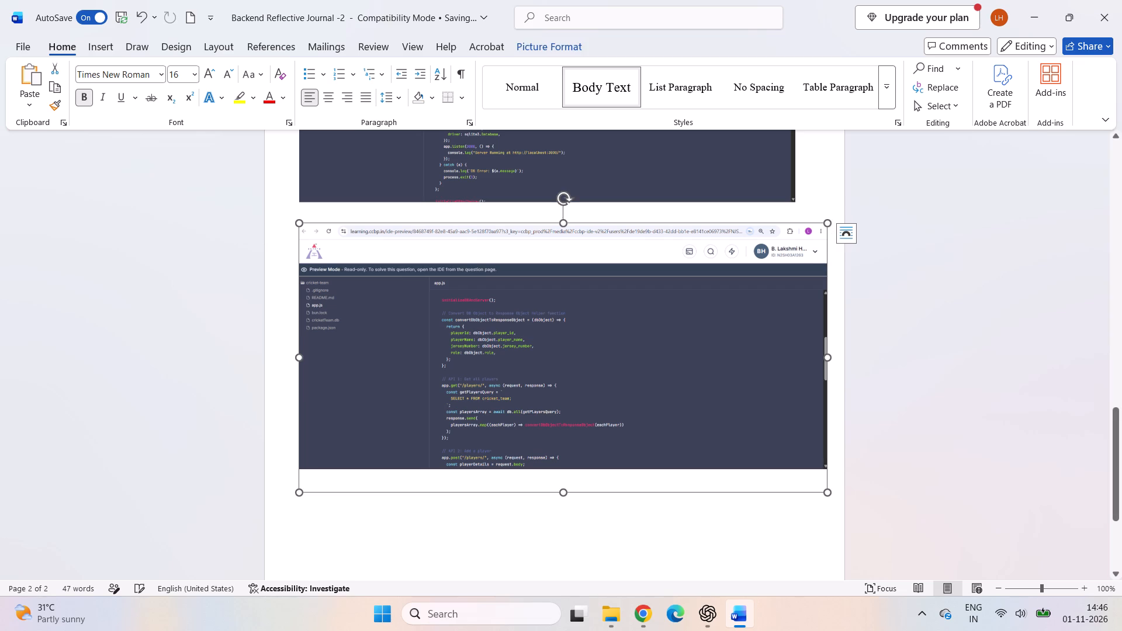
pyautogui.press('BackSpace')
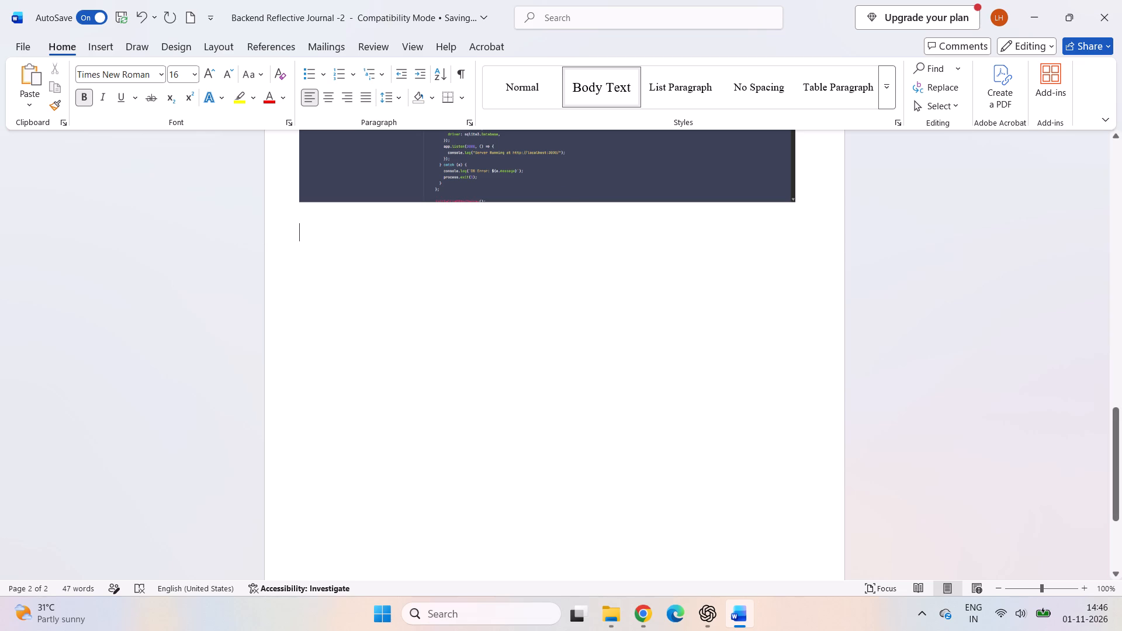
pyautogui.press('BackSpace')
pyautogui.hotkey('ctrl', 'v')
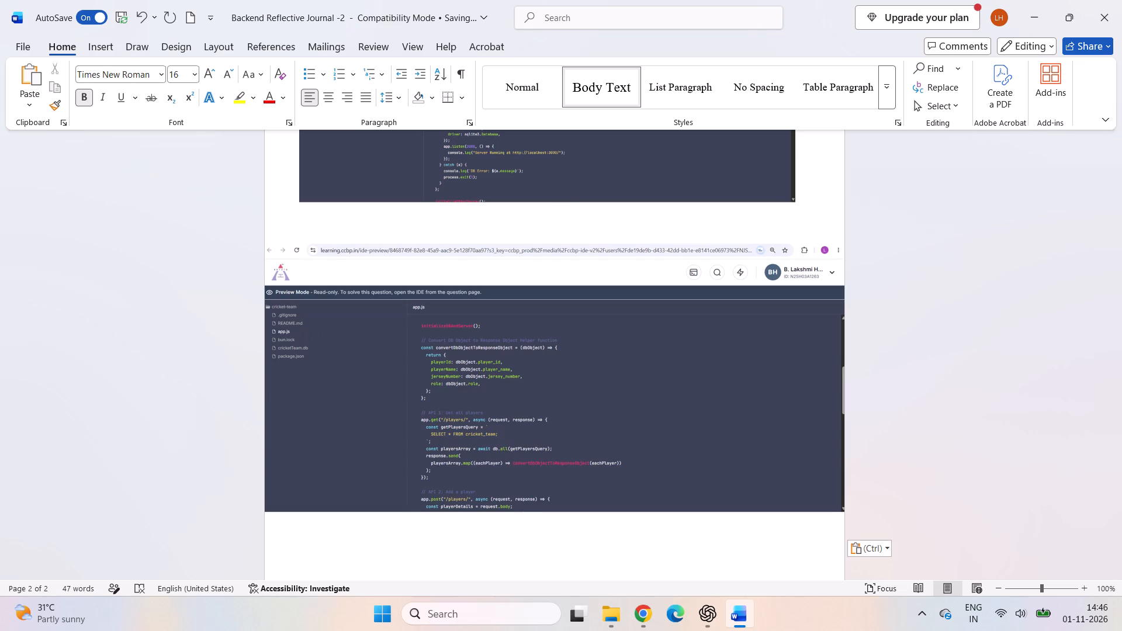
# Shrink the re-pasted second code screenshot slightly and add leading spaces to move it inward from the page edge.
pyautogui.click(307, 465)
pyautogui.press('space')
pyautogui.click(266, 500)
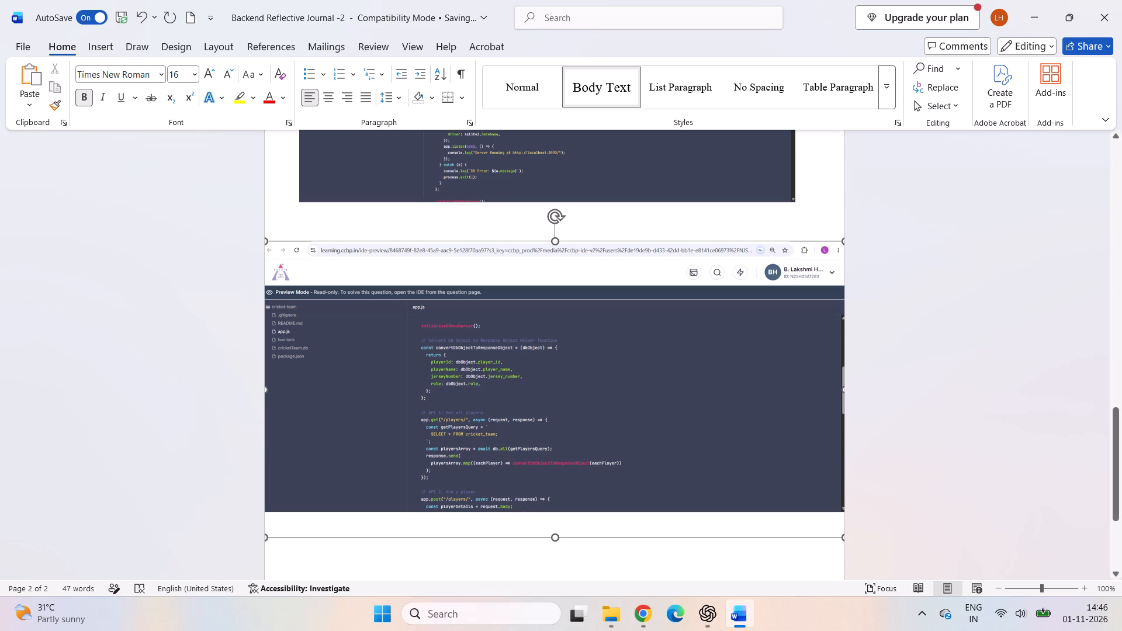
pyautogui.click(264, 536)
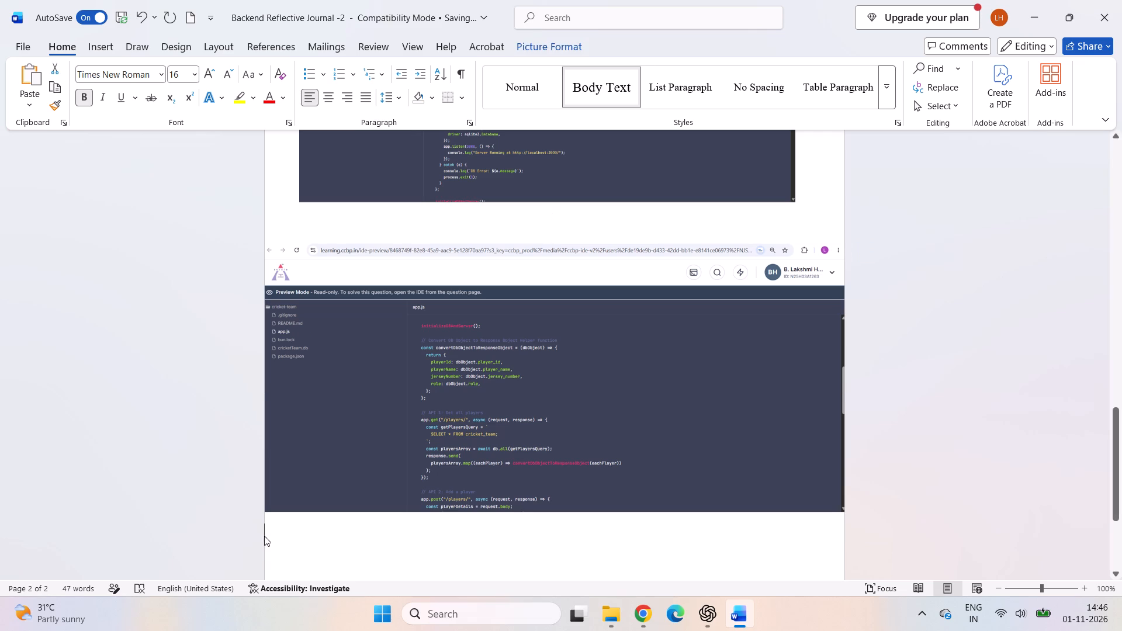
pyautogui.click(296, 491)
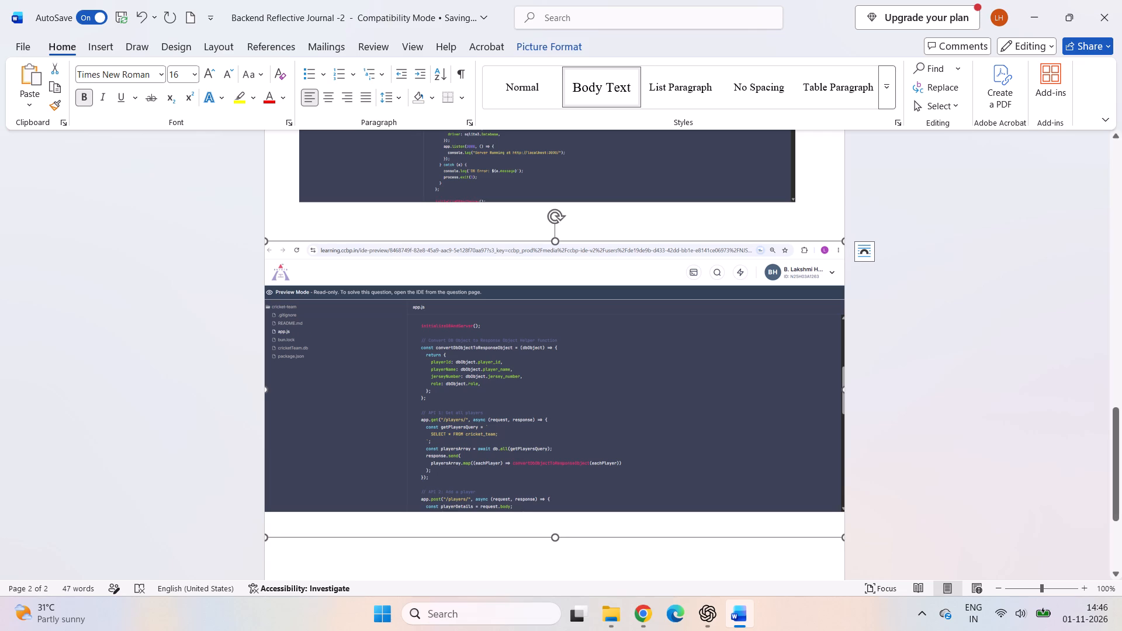
pyautogui.moveTo(266, 538); pyautogui.dragTo(297, 515)
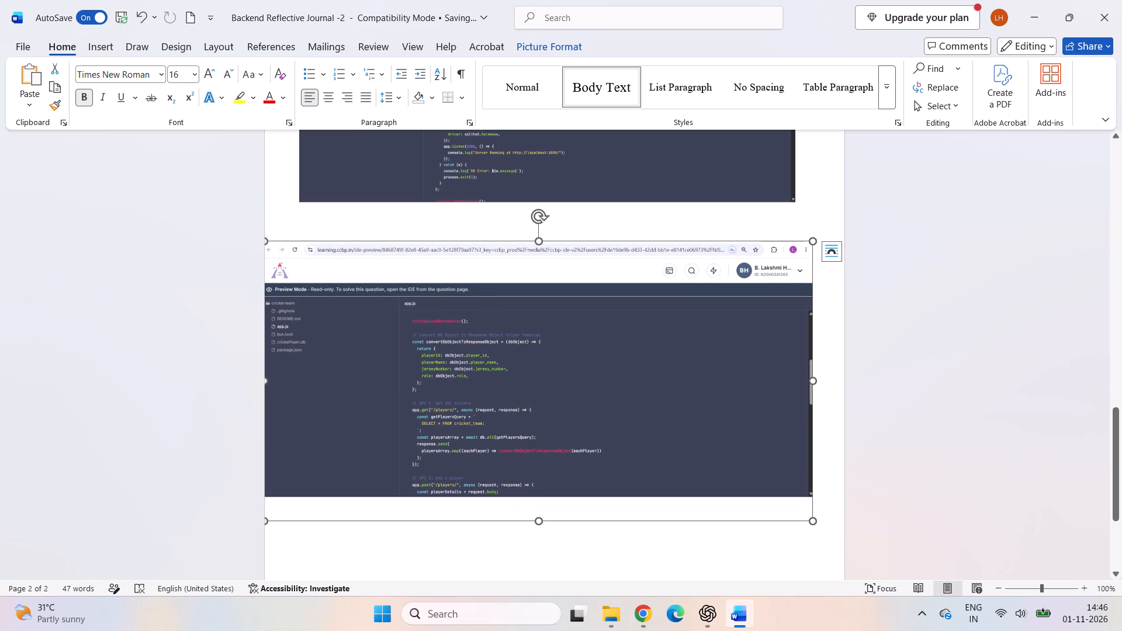
pyautogui.click(285, 269)
pyautogui.press('space')
pyautogui.press('space')
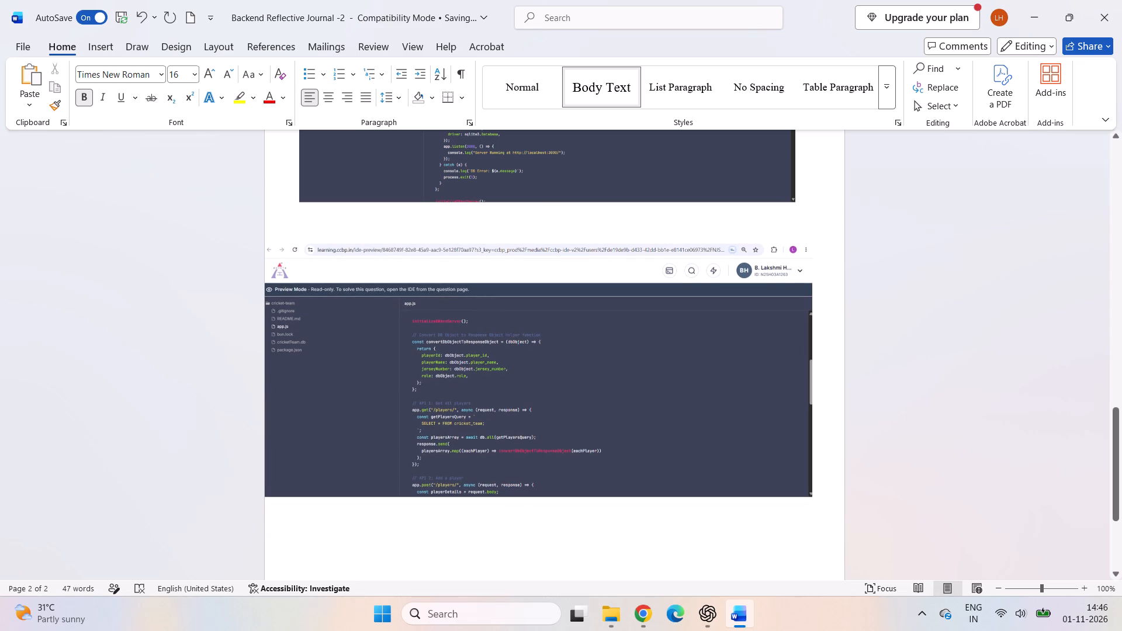
pyautogui.click(266, 247)
pyautogui.press('space')
pyautogui.press('space')
pyautogui.press('space')
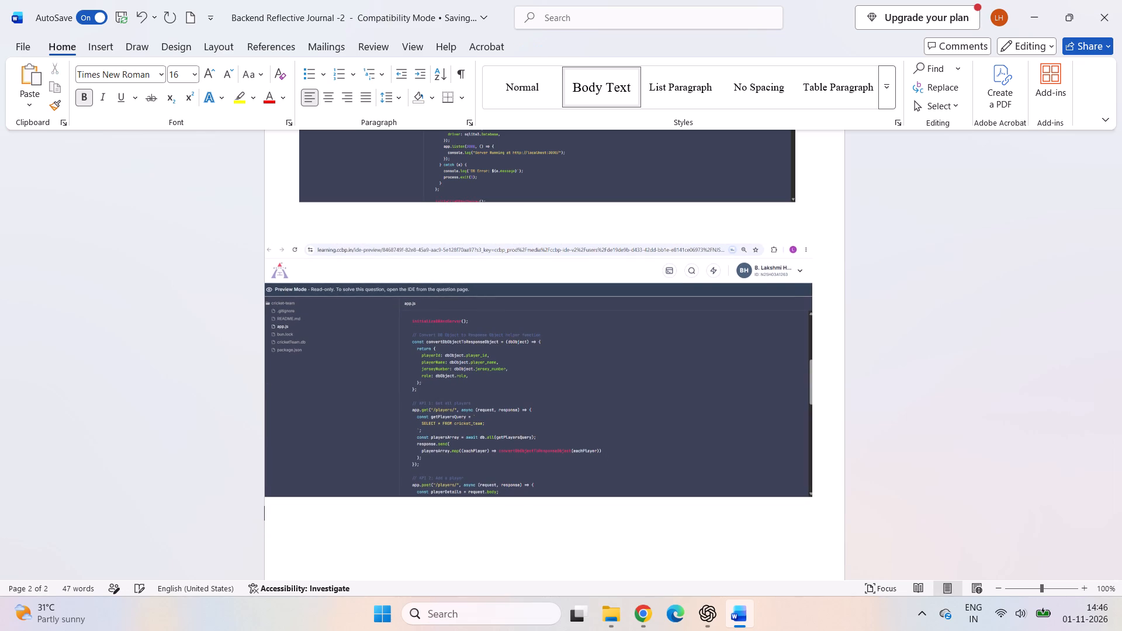
pyautogui.press('space')
pyautogui.press('space')
pyautogui.press('space')
pyautogui.press('space')
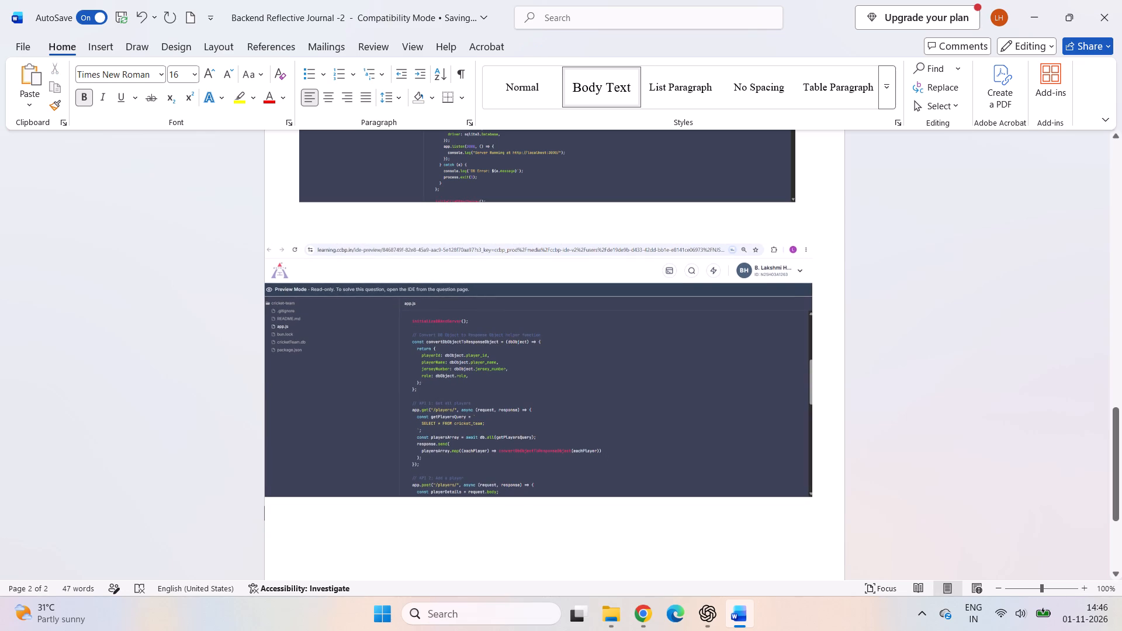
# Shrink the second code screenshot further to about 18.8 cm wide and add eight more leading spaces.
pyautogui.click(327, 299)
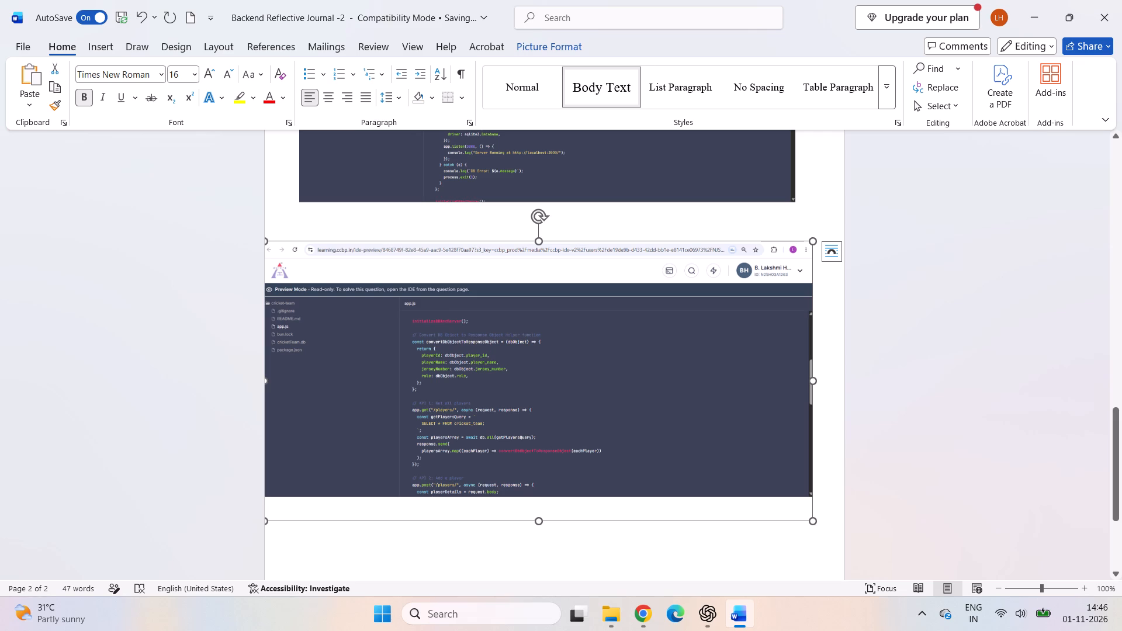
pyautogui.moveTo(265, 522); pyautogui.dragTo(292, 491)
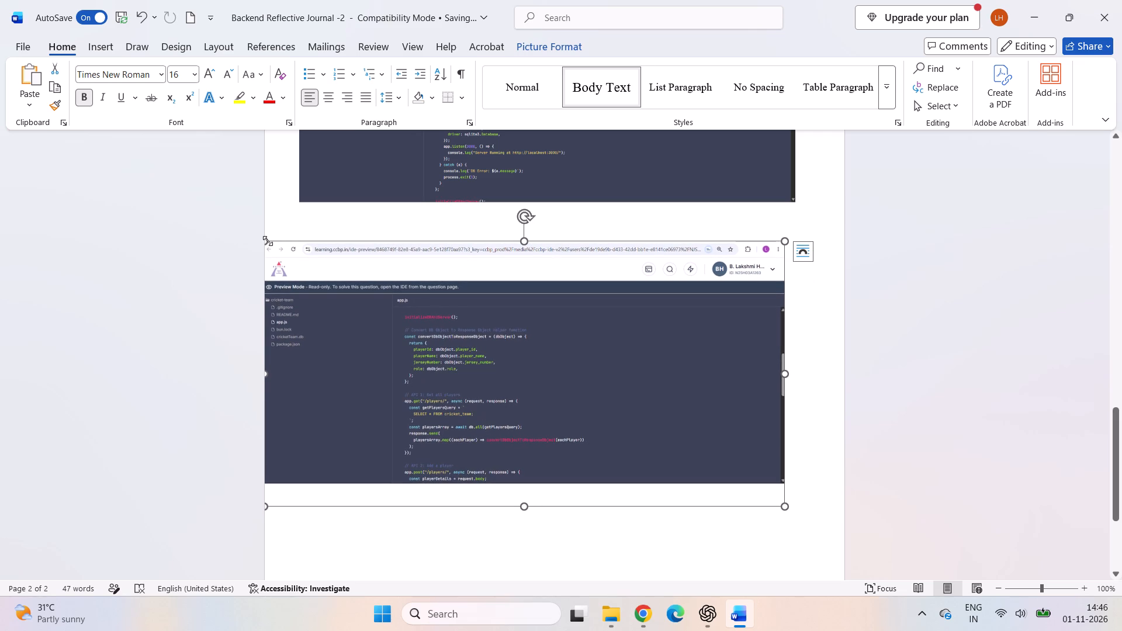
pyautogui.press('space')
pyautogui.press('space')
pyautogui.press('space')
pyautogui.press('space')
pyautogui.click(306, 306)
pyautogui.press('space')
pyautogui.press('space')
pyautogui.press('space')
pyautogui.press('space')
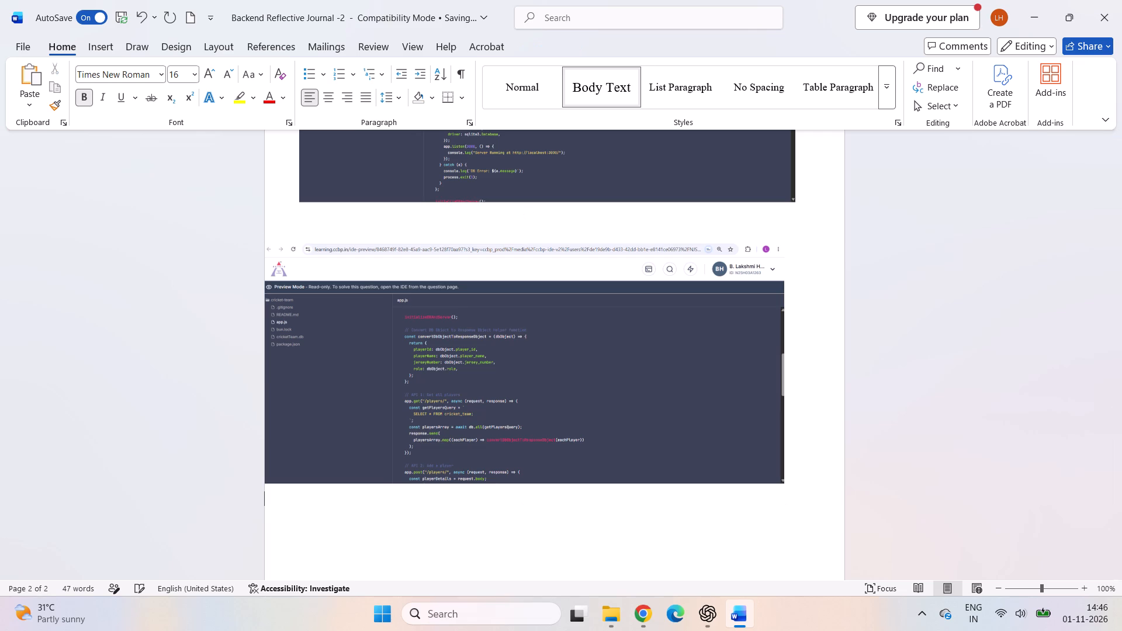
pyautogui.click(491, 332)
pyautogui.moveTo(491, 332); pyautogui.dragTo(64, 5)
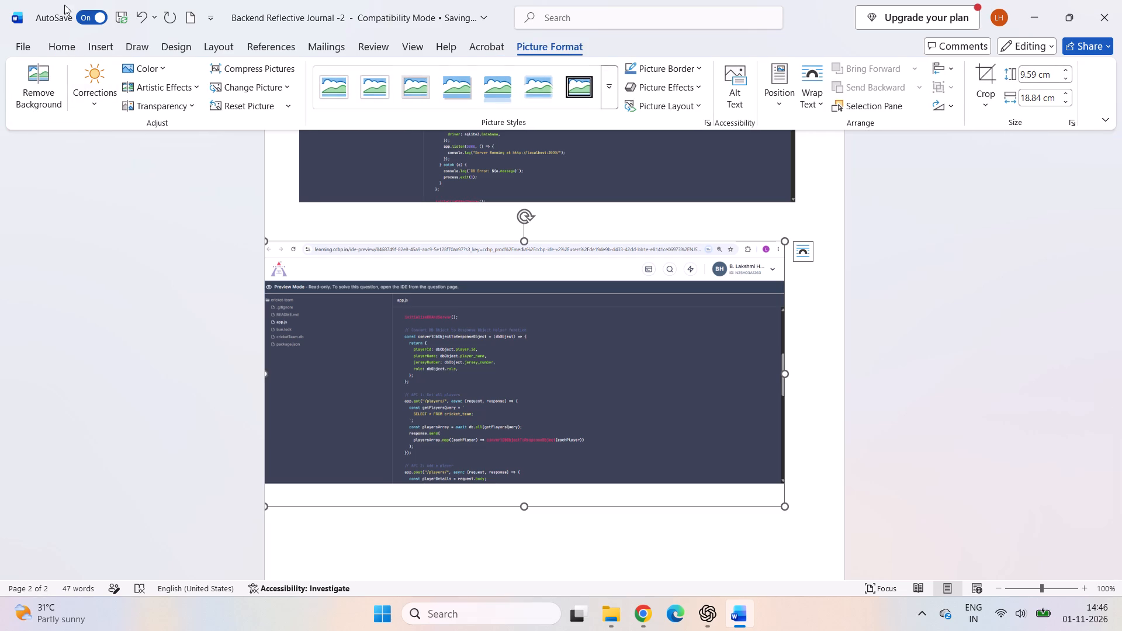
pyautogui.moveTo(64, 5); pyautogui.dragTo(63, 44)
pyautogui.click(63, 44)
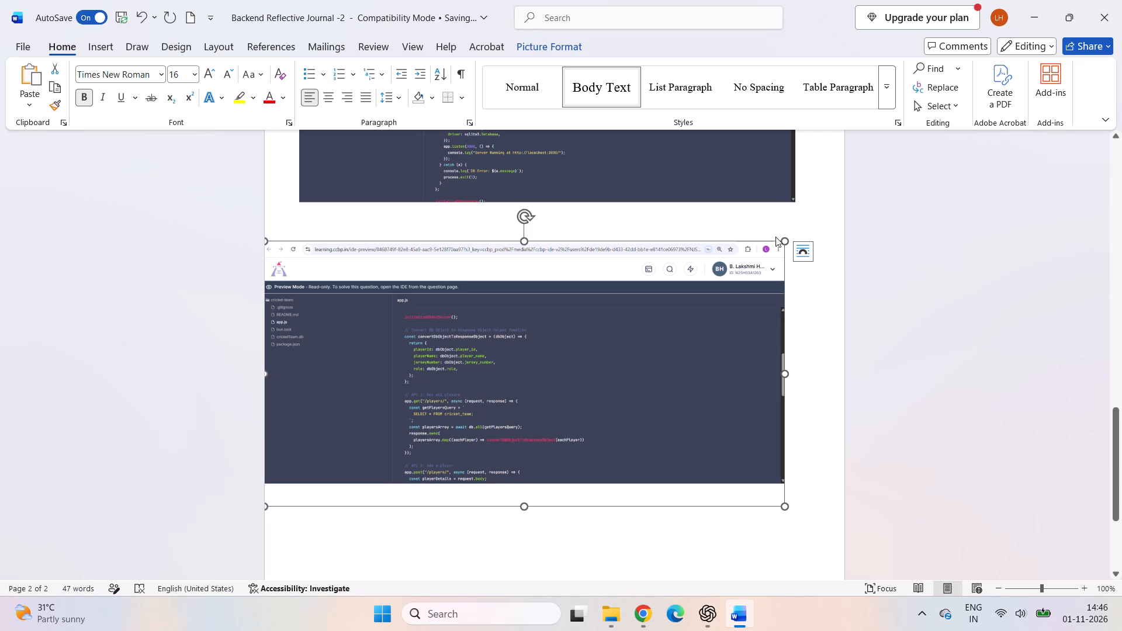
# Resize the second code screenshot from its corners until it fits within the page on the same line as its leading spaces.
pyautogui.moveTo(785, 240); pyautogui.dragTo(810, 238)
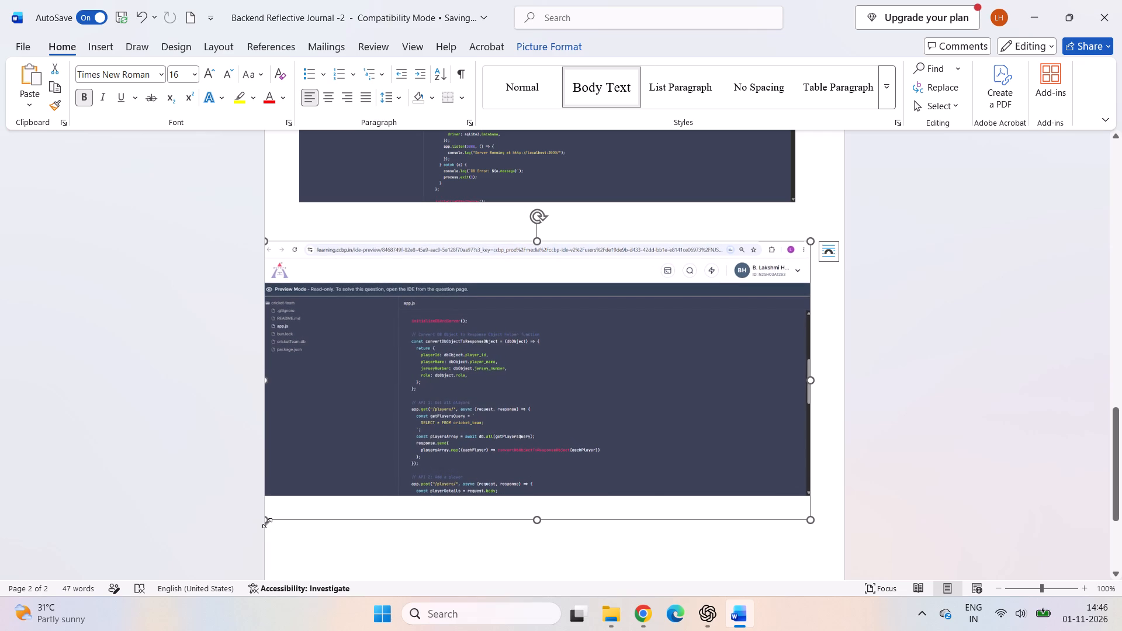
pyautogui.moveTo(266, 523); pyautogui.dragTo(411, 402)
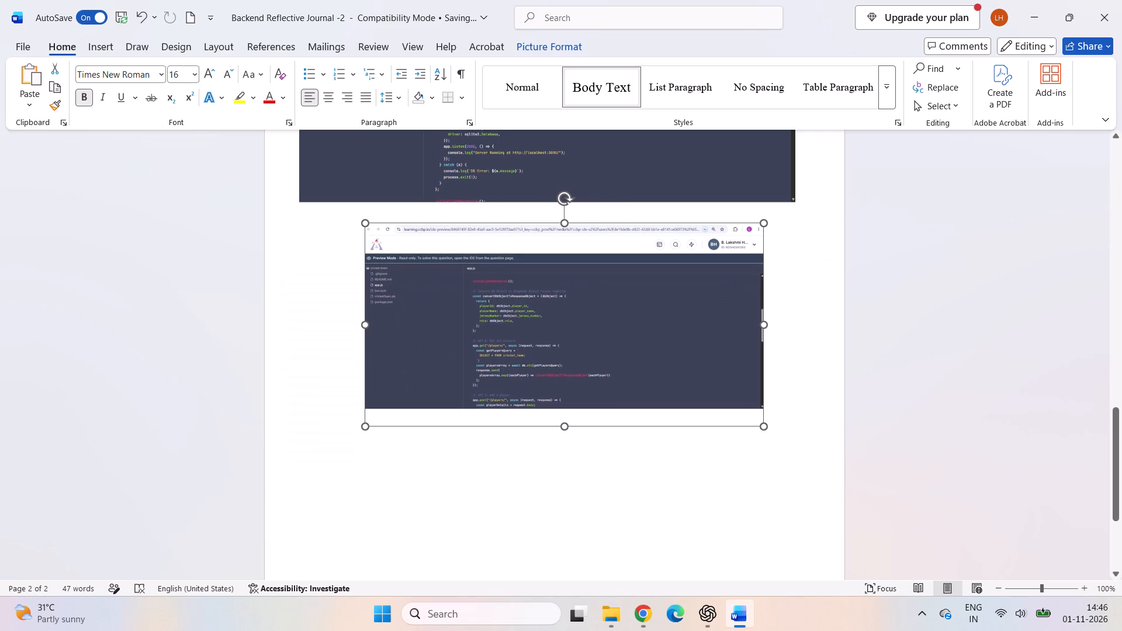
pyautogui.click(557, 318)
pyautogui.moveTo(363, 428); pyautogui.dragTo(324, 490)
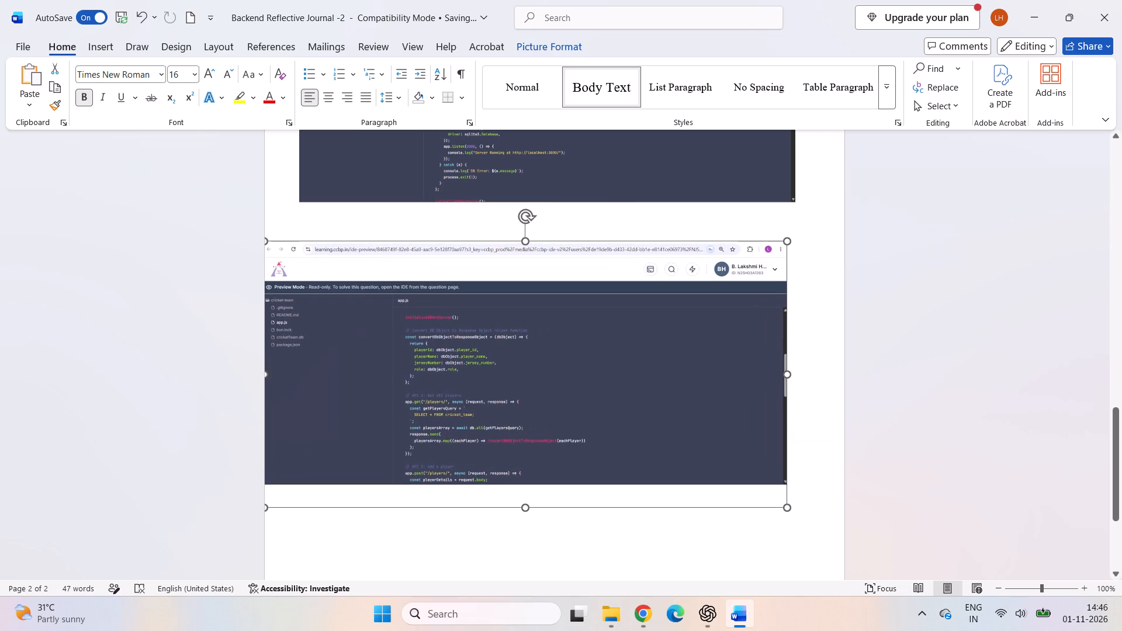
pyautogui.moveTo(324, 490); pyautogui.dragTo(361, 457)
# Delete twelve of the leading spaces before the second code screenshot to bring it closer to the first one's alignment.
pyautogui.click(357, 245)
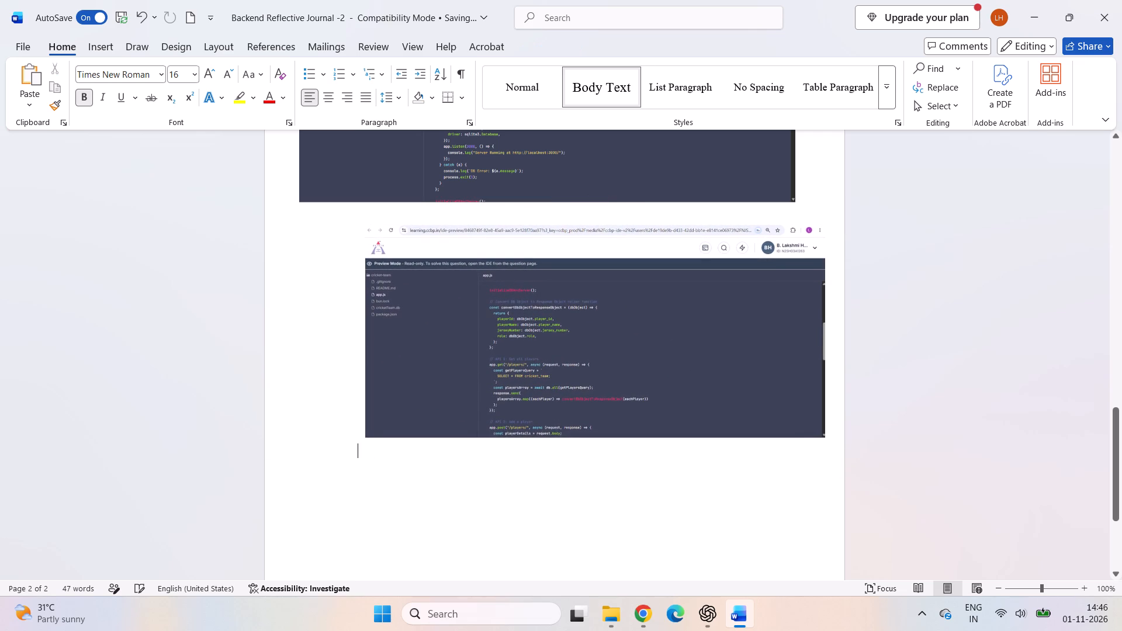
pyautogui.click(352, 230)
pyautogui.click(445, 283)
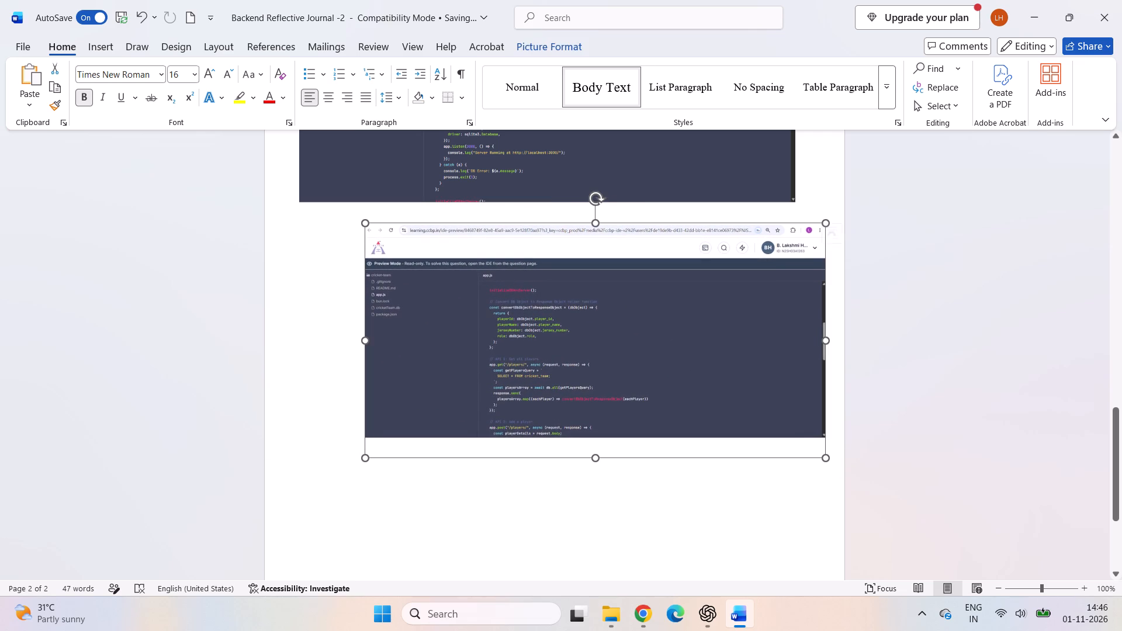
pyautogui.click(355, 226)
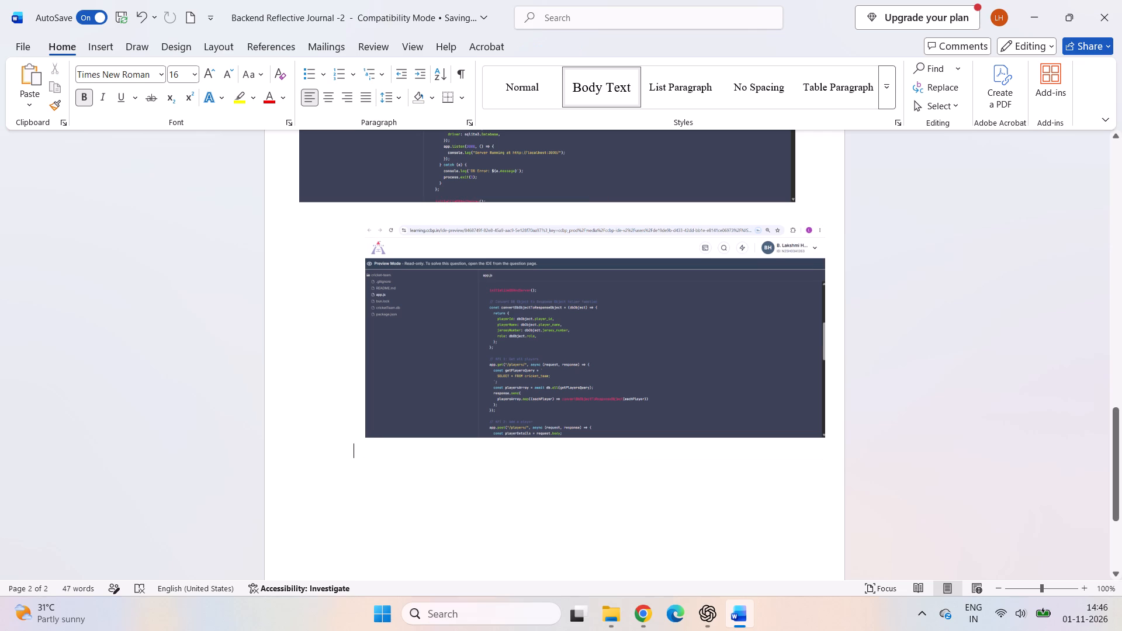
pyautogui.press('BackSpace')
pyautogui.press('BackSpace')
pyautogui.press('BackSpace')
pyautogui.press('BackSpace')
pyautogui.press('BackSpace')
pyautogui.press('BackSpace')
pyautogui.press('BackSpace')
pyautogui.press('BackSpace')
pyautogui.press('BackSpace')
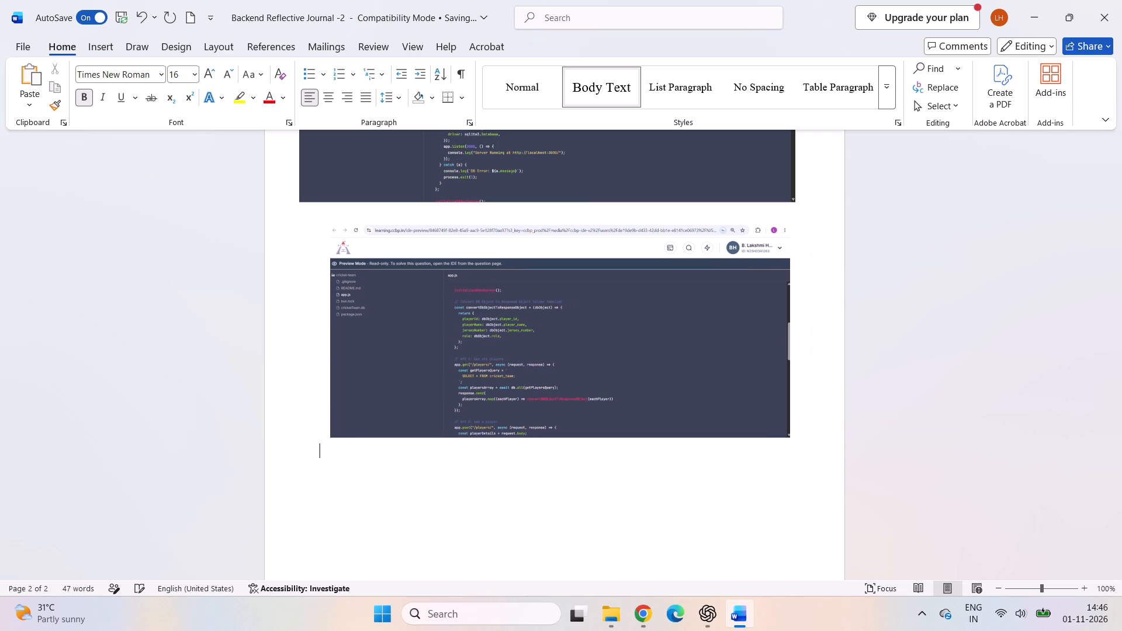
pyautogui.press('BackSpace')
pyautogui.press('BackSpace')
pyautogui.press('BackSpace')
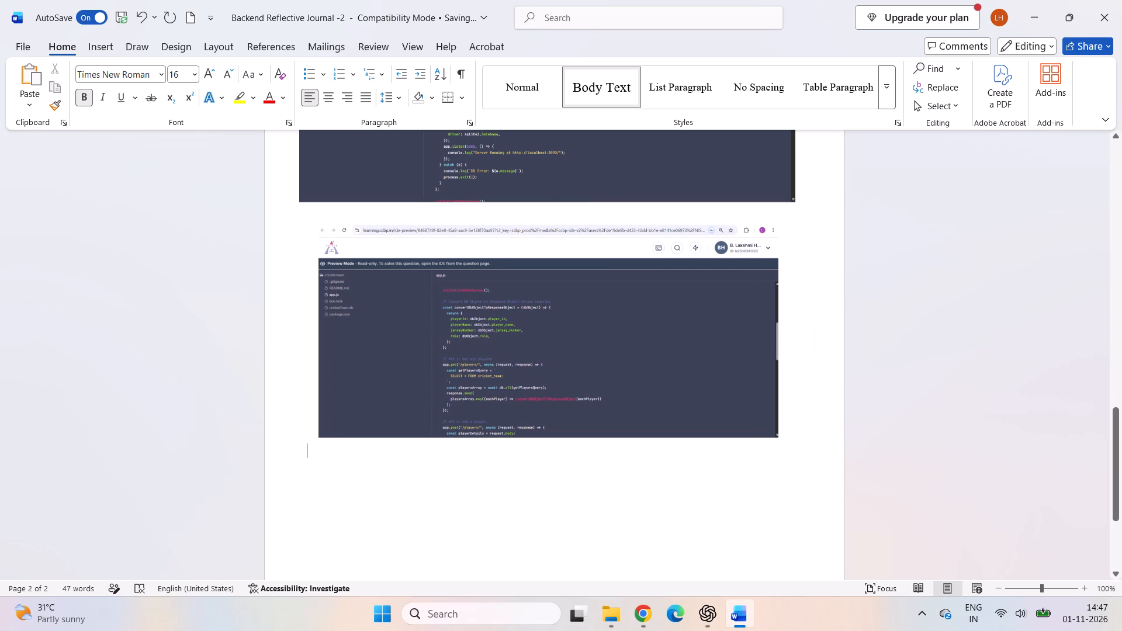
# Enlarge the second code screenshot slightly from its lower corner, keeping it within the page edge.
pyautogui.click(536, 278)
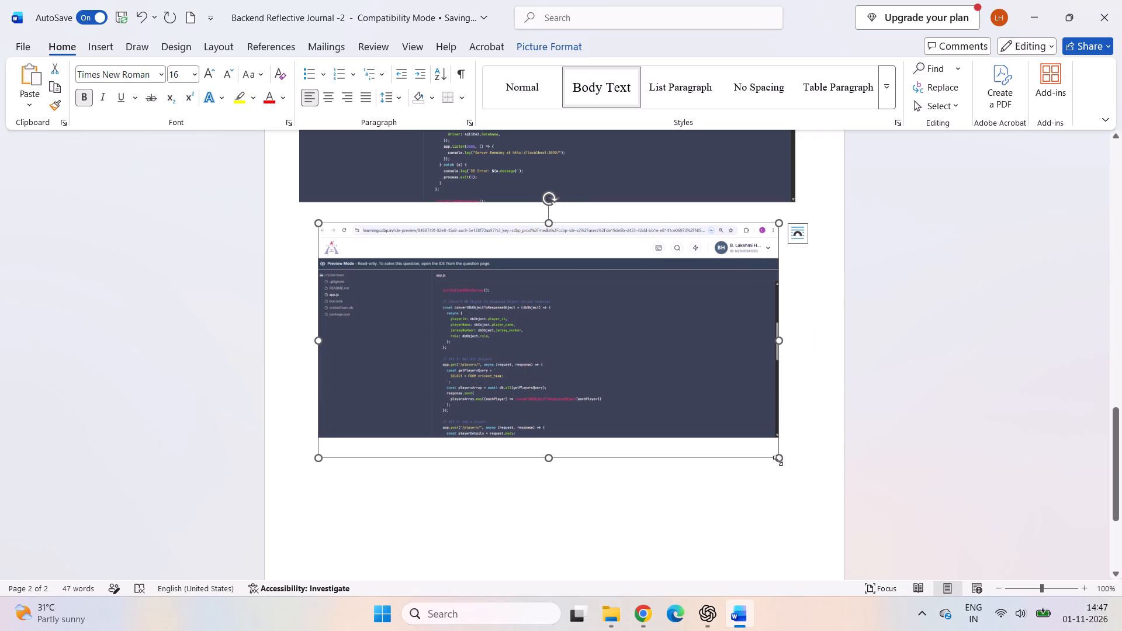
pyautogui.moveTo(778, 460); pyautogui.dragTo(791, 480)
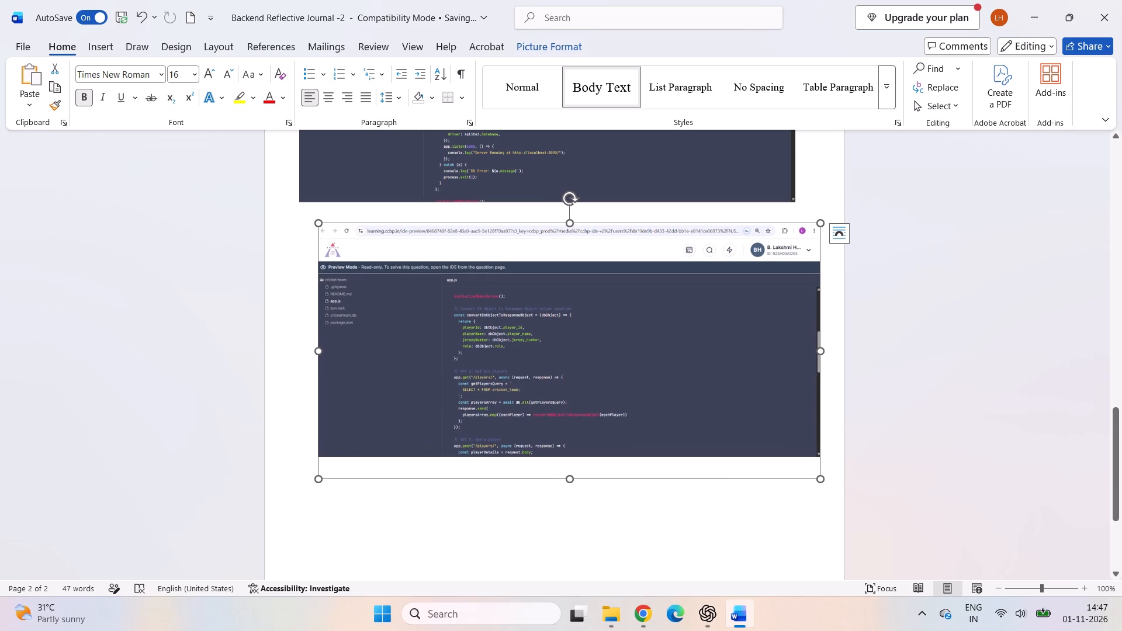
# Delete five more leading spaces before the second code screenshot to line its left edge up with the first one.
pyautogui.click(289, 264)
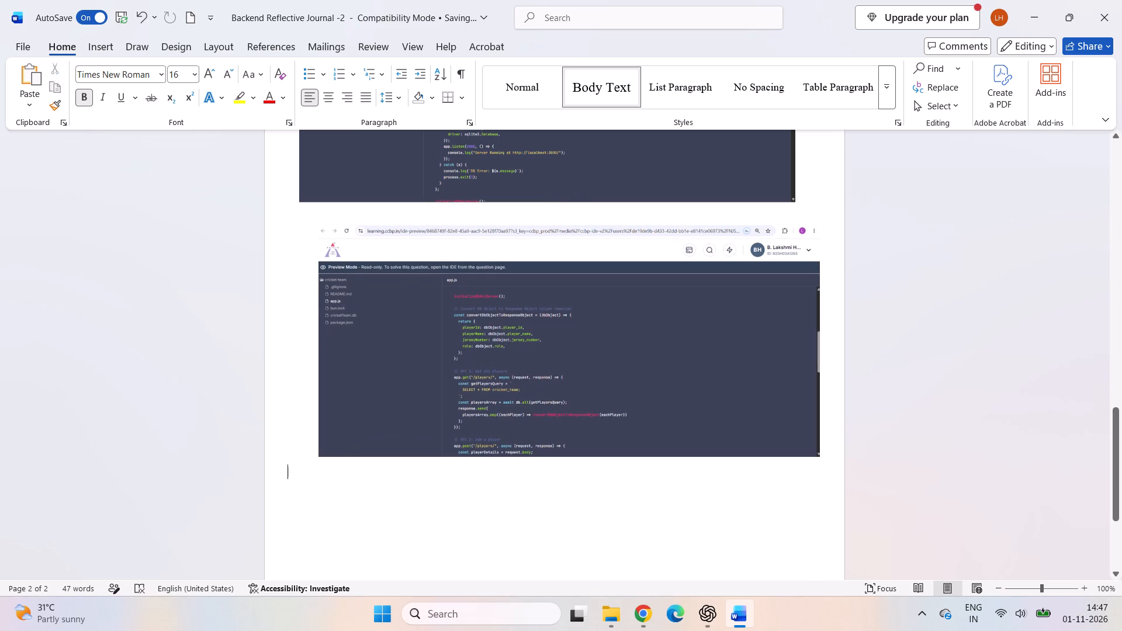
pyautogui.click(309, 226)
pyautogui.press('BackSpace')
pyautogui.press('BackSpace')
pyautogui.press('BackSpace')
pyautogui.press('BackSpace')
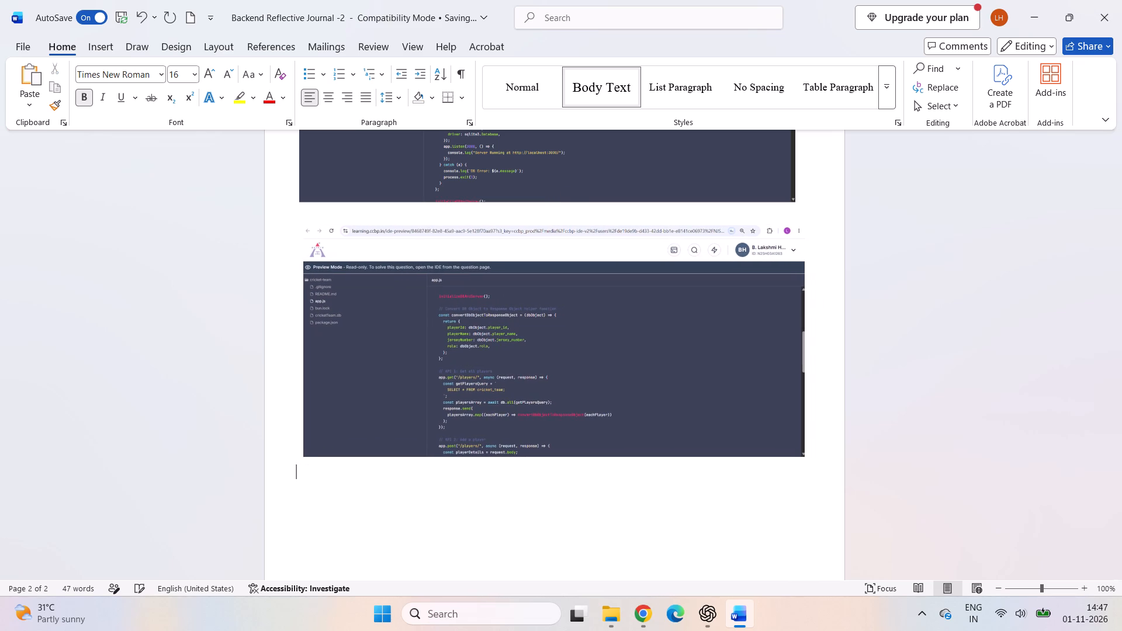
pyautogui.press('BackSpace')
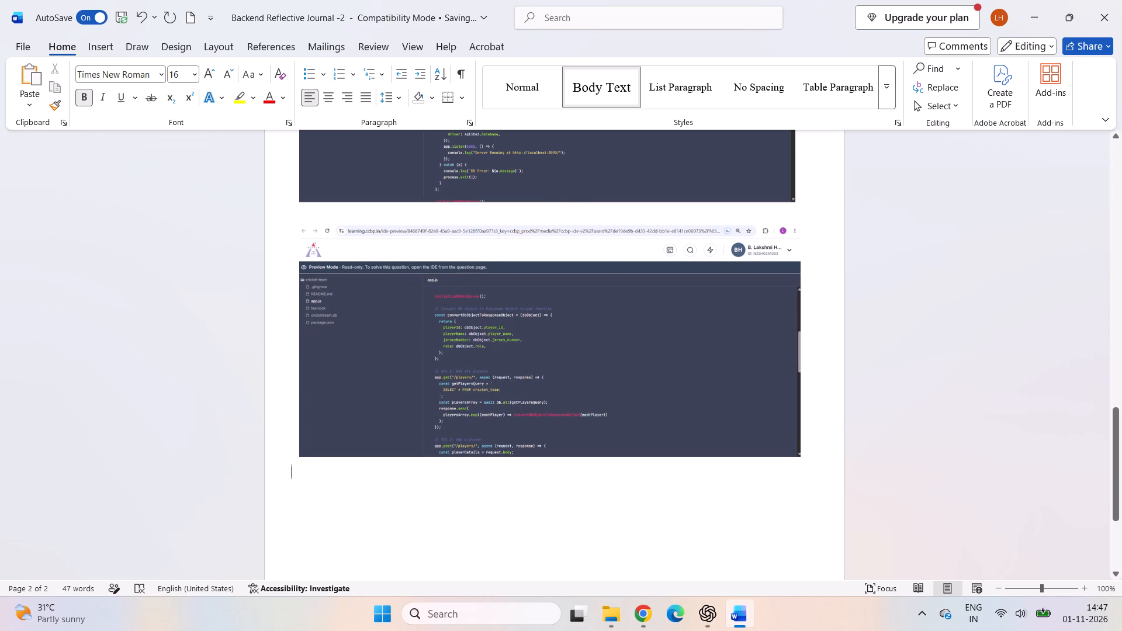
# Switch to Chrome and capture the browser page showing the app.js code from API 2 through the start of API 4.
pyautogui.click(610, 564)
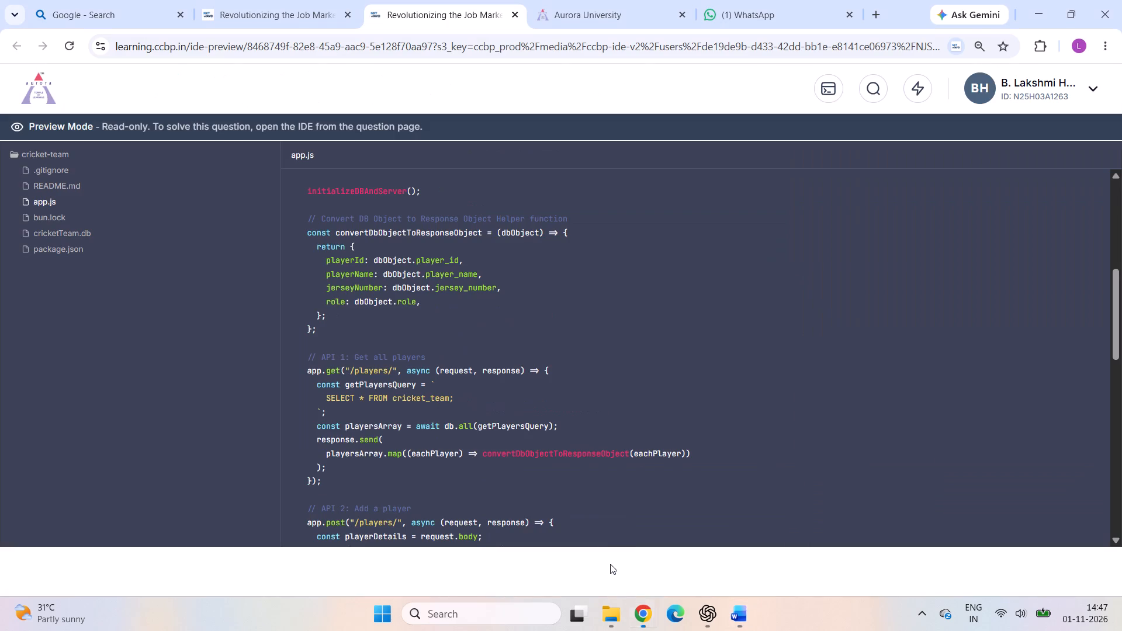
pyautogui.scroll(-6, 572, 428)
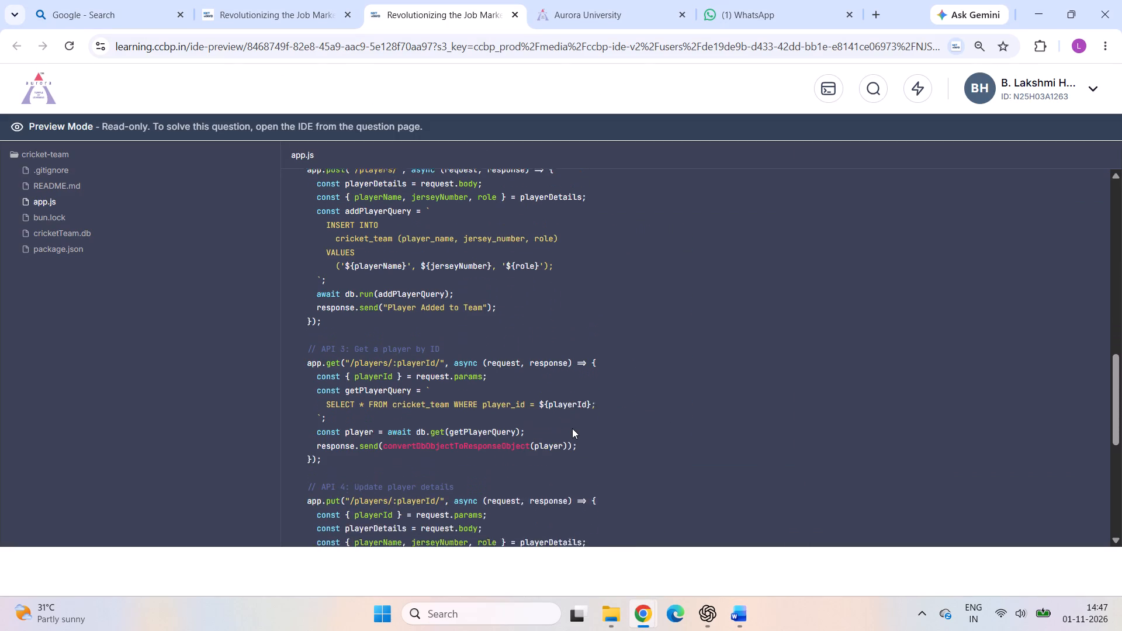
pyautogui.scroll(-2, 572, 428)
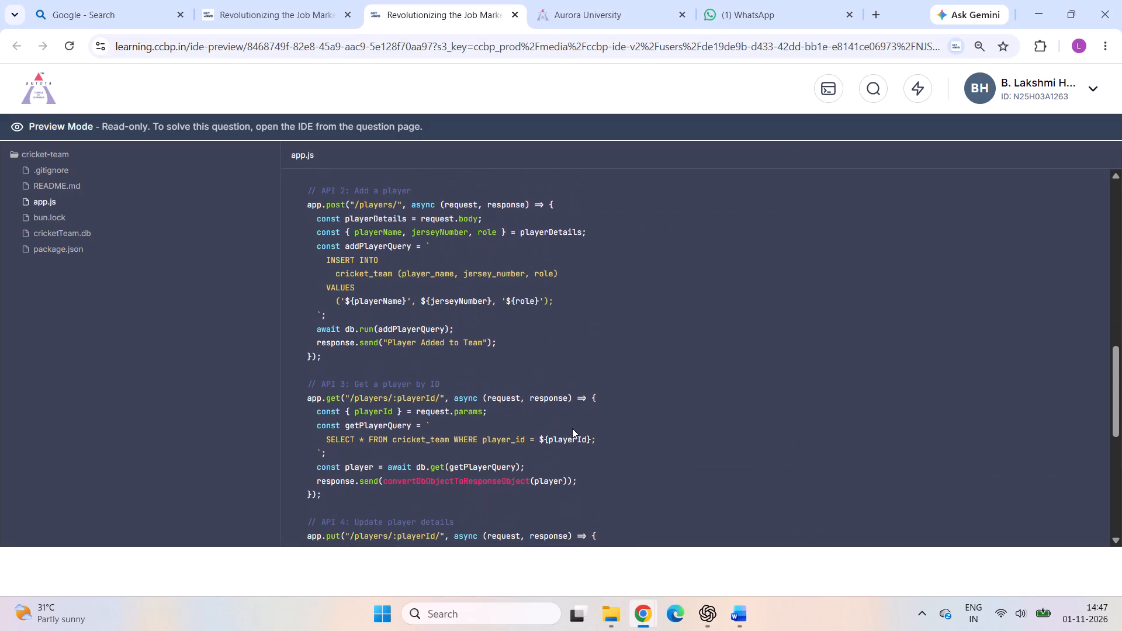
pyautogui.scroll(-1, 572, 428)
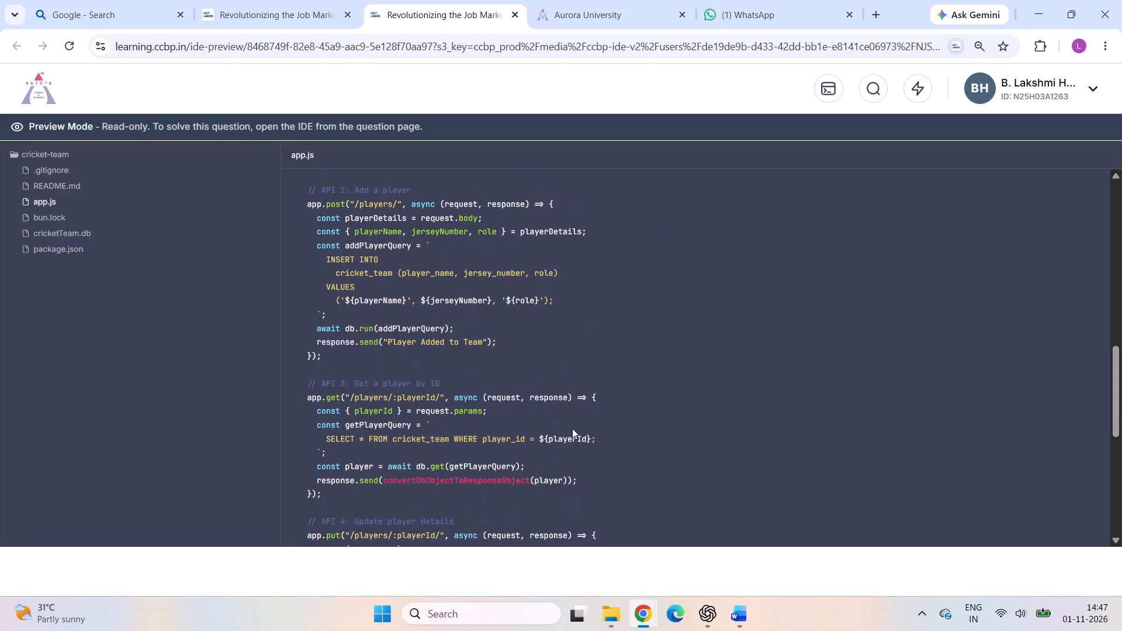
pyautogui.press('shift+super+s')
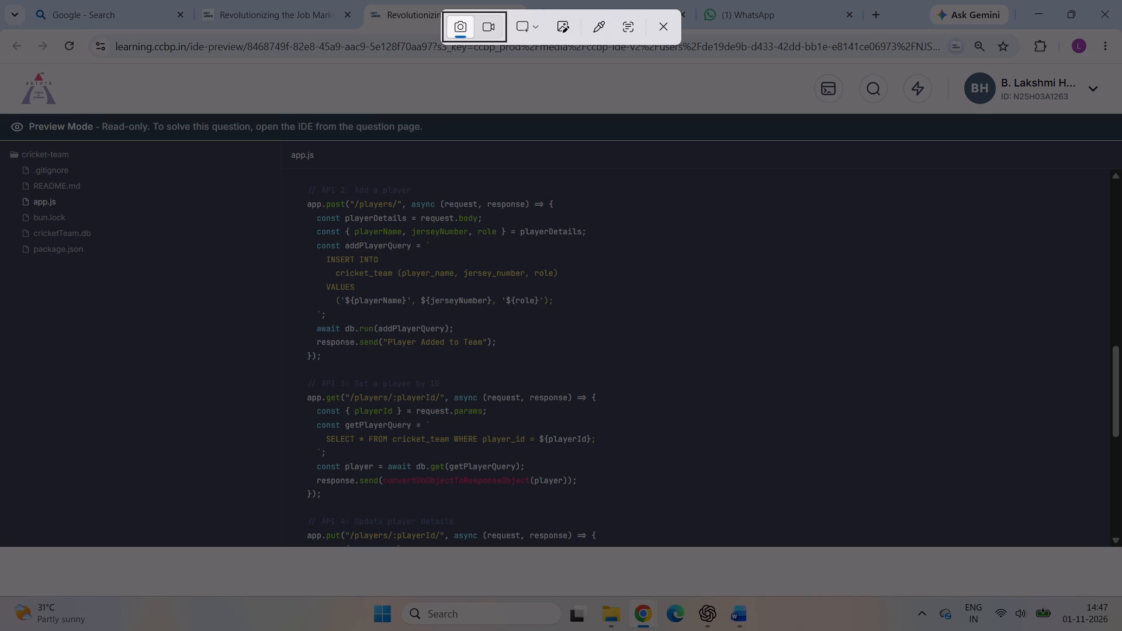
pyautogui.moveTo(2, 26); pyautogui.dragTo(1121, 580)
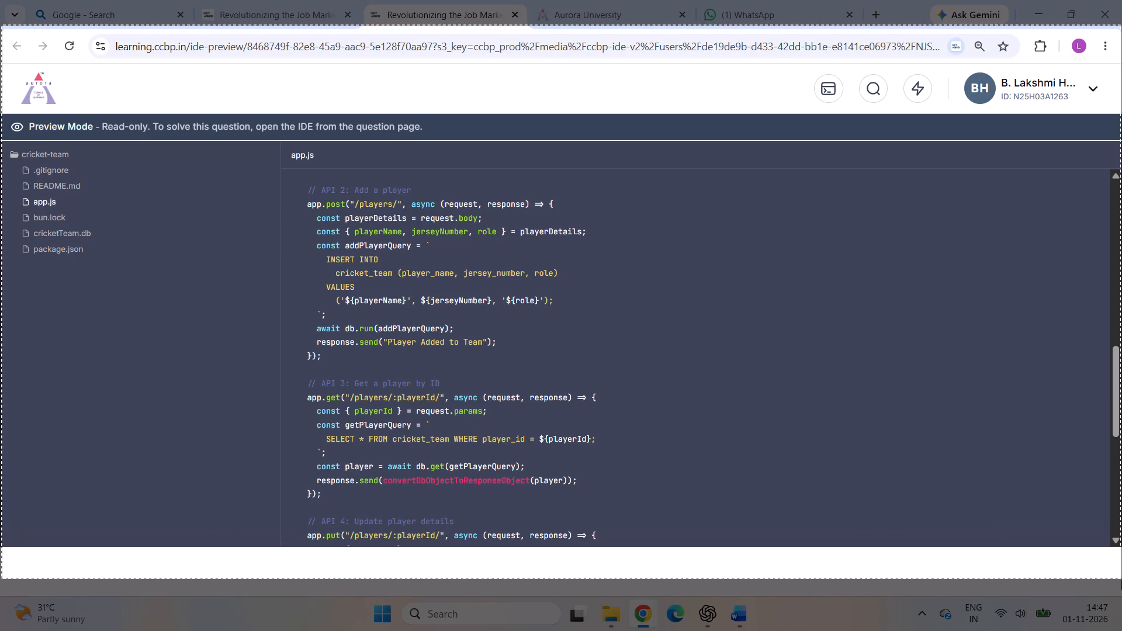
pyautogui.moveTo(1121, 580); pyautogui.dragTo(1121, 593)
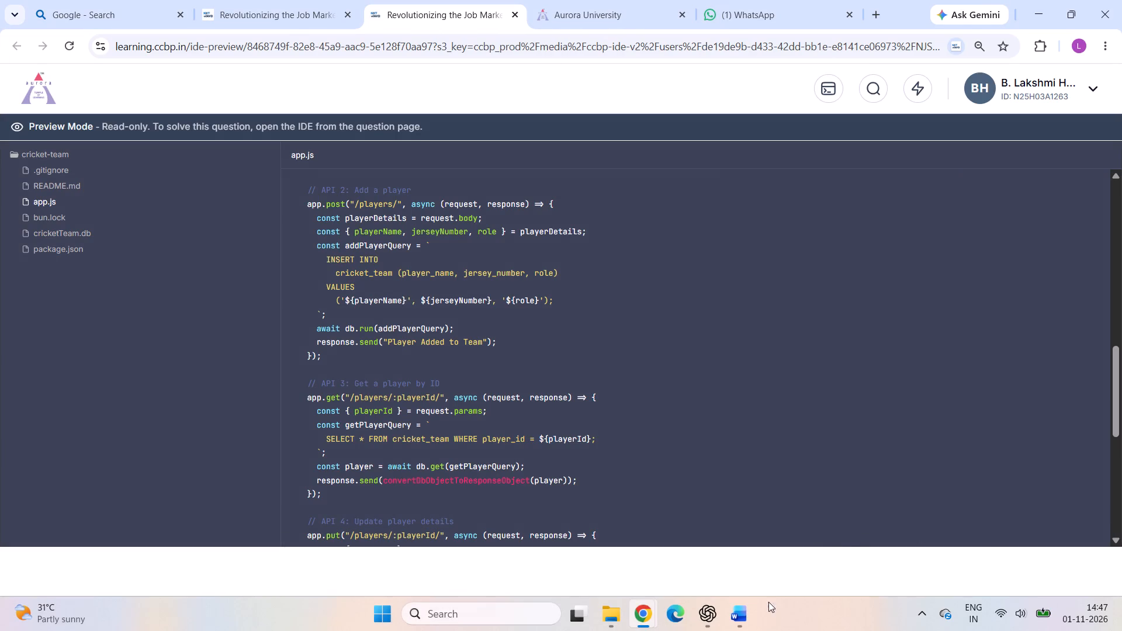
# Return to the Word report, add a line break before the second code screenshot, and indent it with four spaces.
pyautogui.click(727, 546)
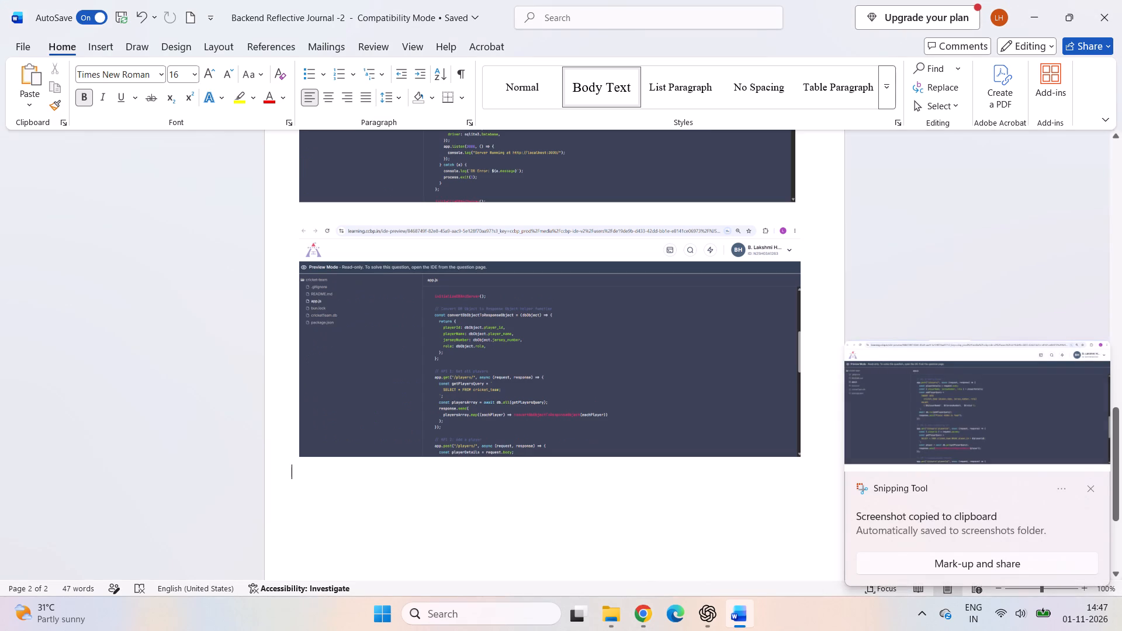
pyautogui.press('Return')
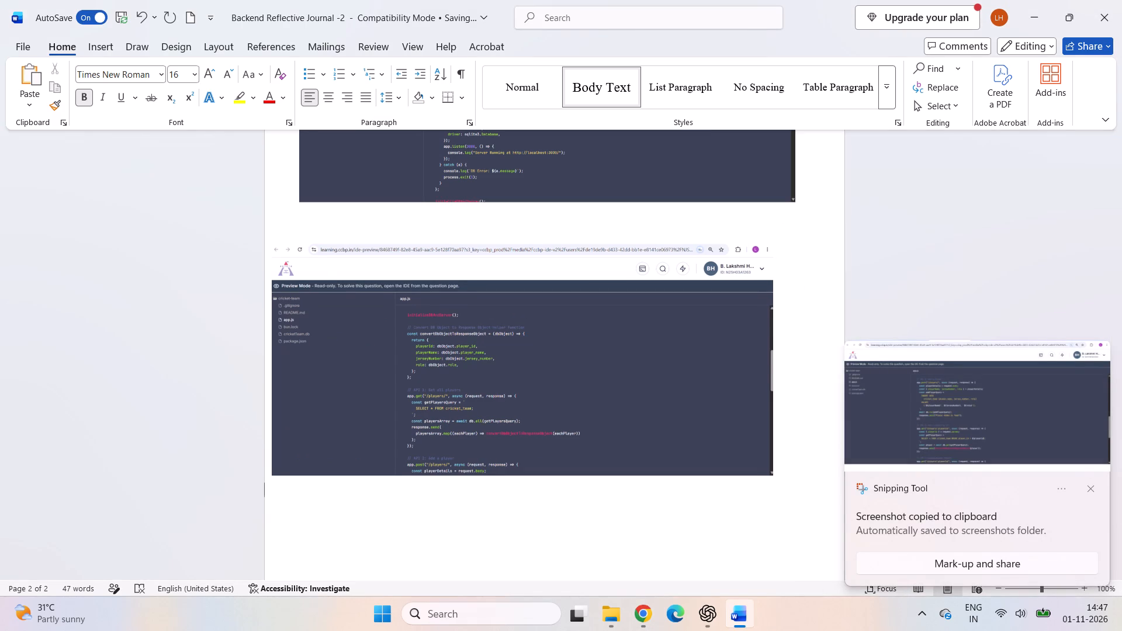
pyautogui.press('space')
pyautogui.press('space')
pyautogui.press('space')
pyautogui.press('space')
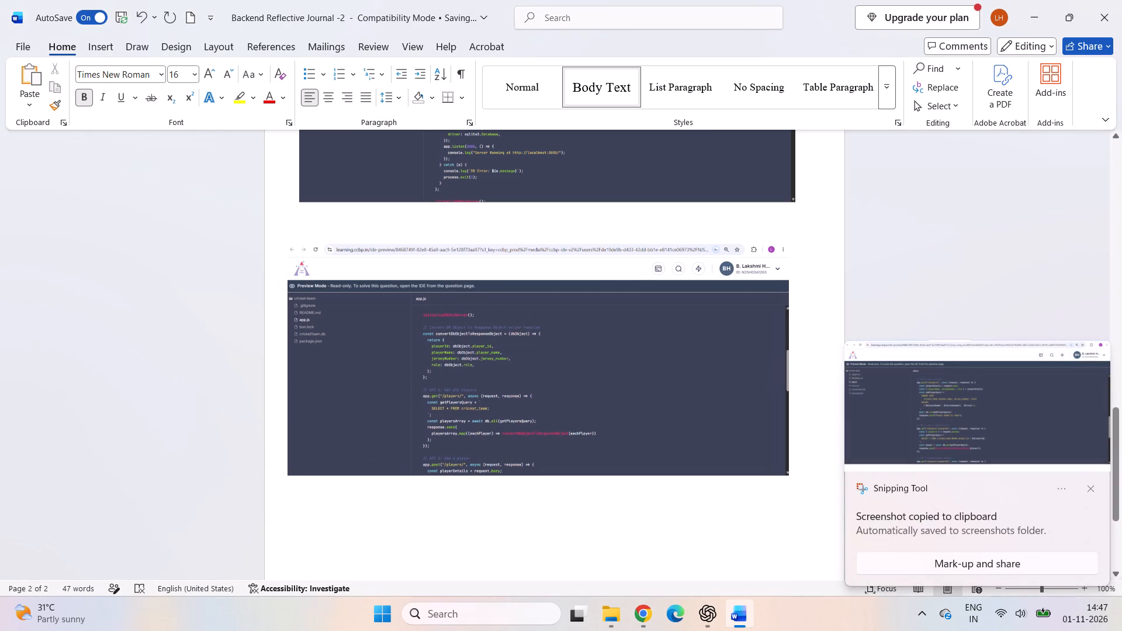
# Paste the captured API 2 and API 3 code screenshot two lines below the second one, after one leading space, and select it.
pyautogui.click(797, 472)
pyautogui.press('Return')
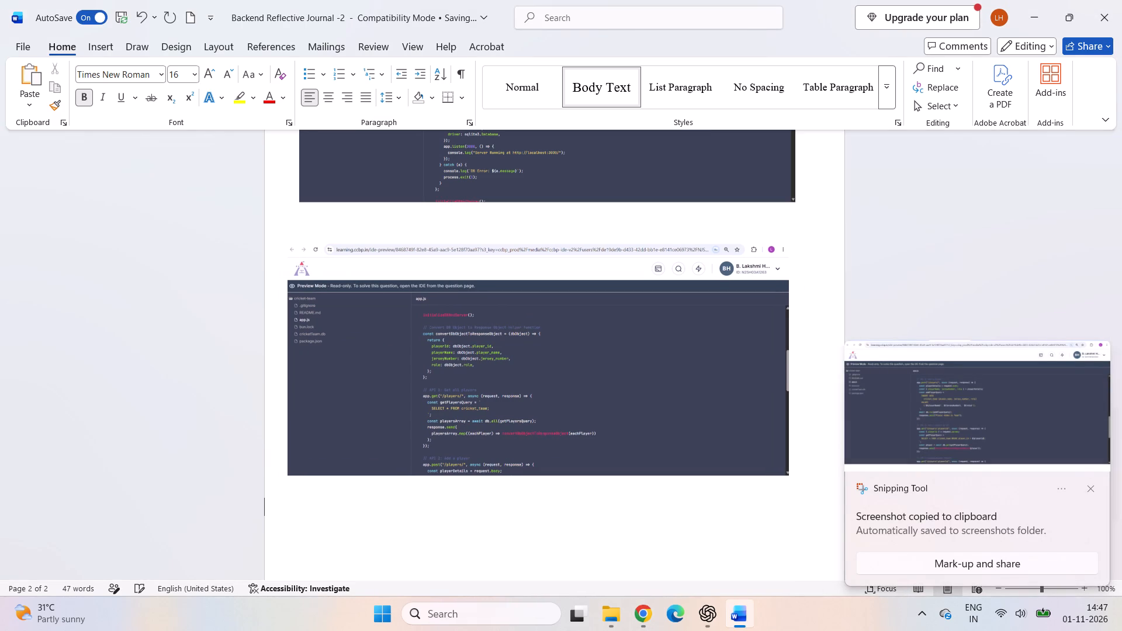
pyautogui.press('Return')
pyautogui.press('space')
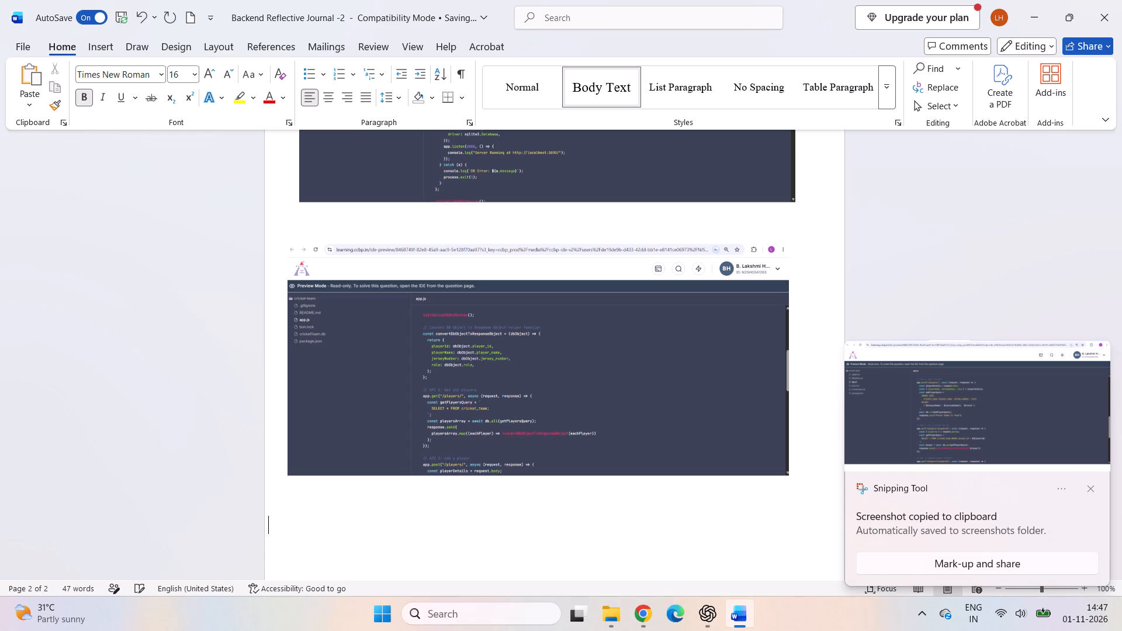
pyautogui.hotkey('ctrl', 'v')
pyautogui.click(617, 371)
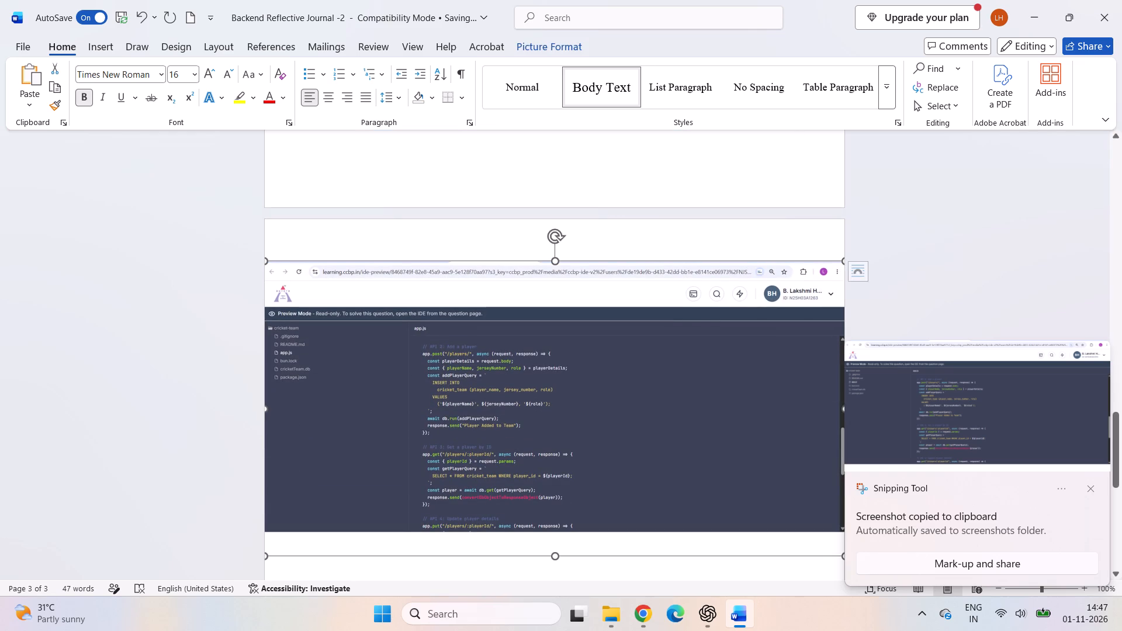
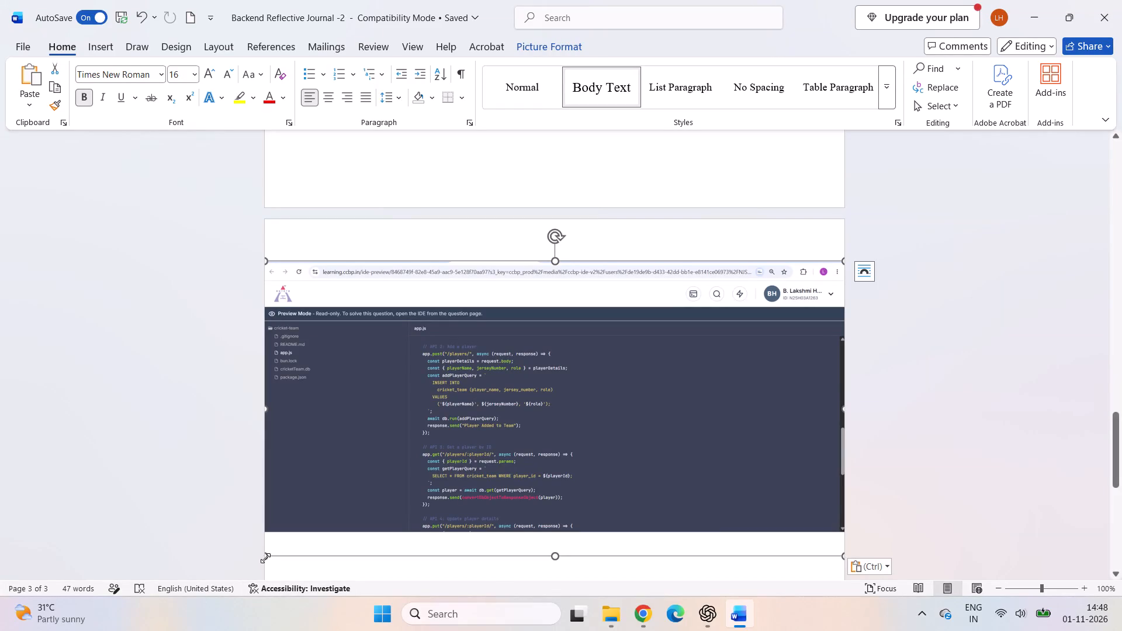
# Shrink the API 2 and API 3 code screenshot proportionally until it fits beneath the second code screenshot on the same page.
pyautogui.moveTo(265, 558); pyautogui.dragTo(354, 497)
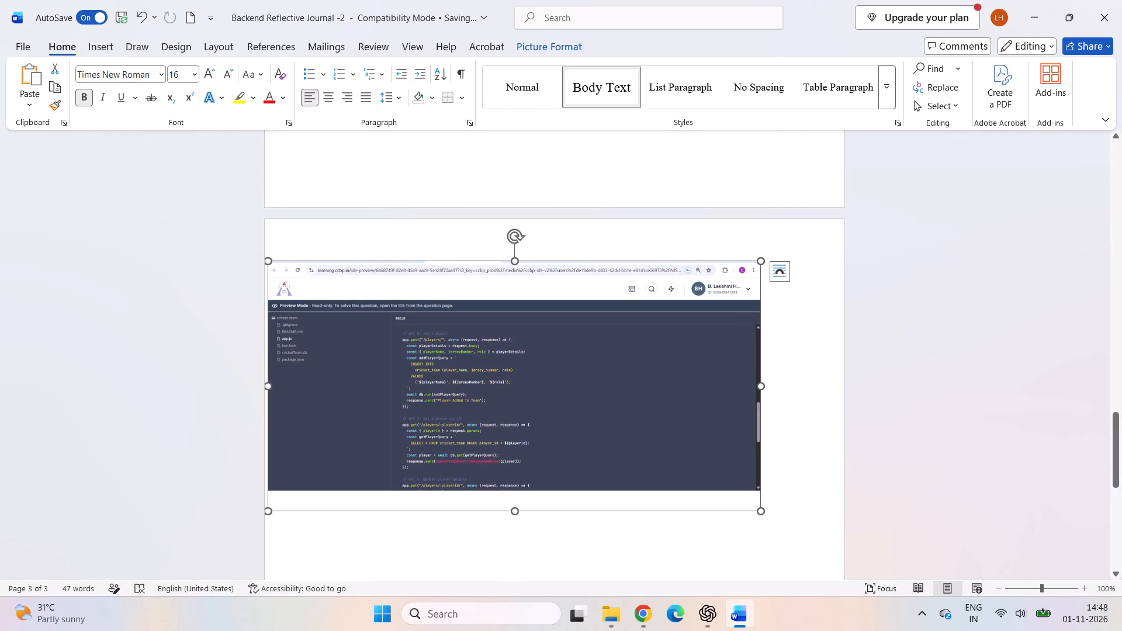
pyautogui.moveTo(269, 511); pyautogui.dragTo(303, 481)
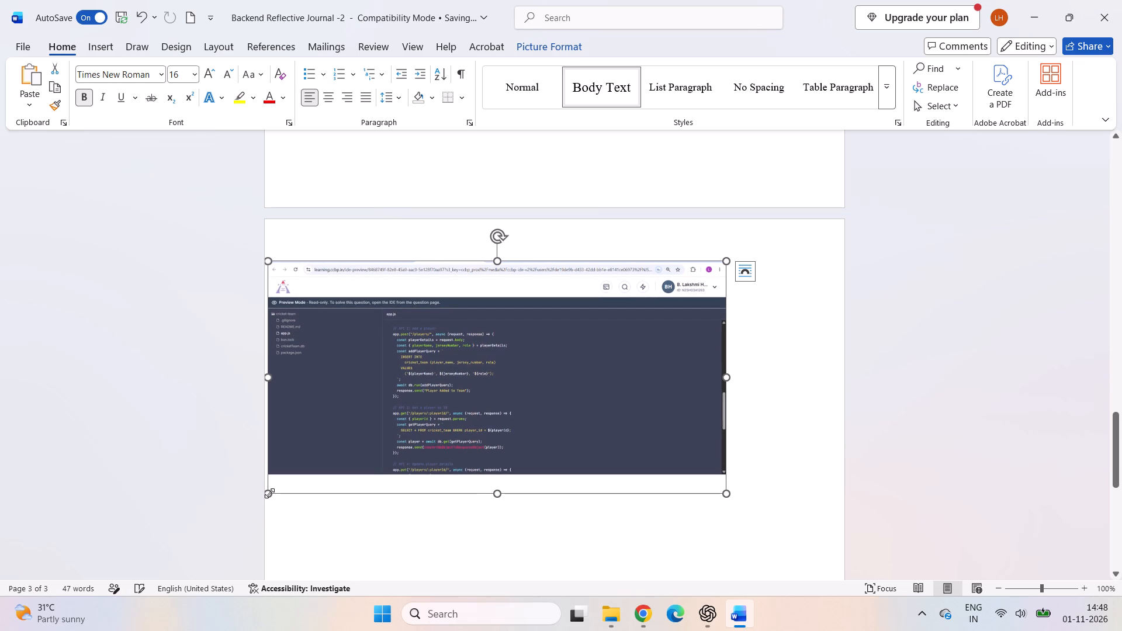
pyautogui.moveTo(269, 493); pyautogui.dragTo(334, 433)
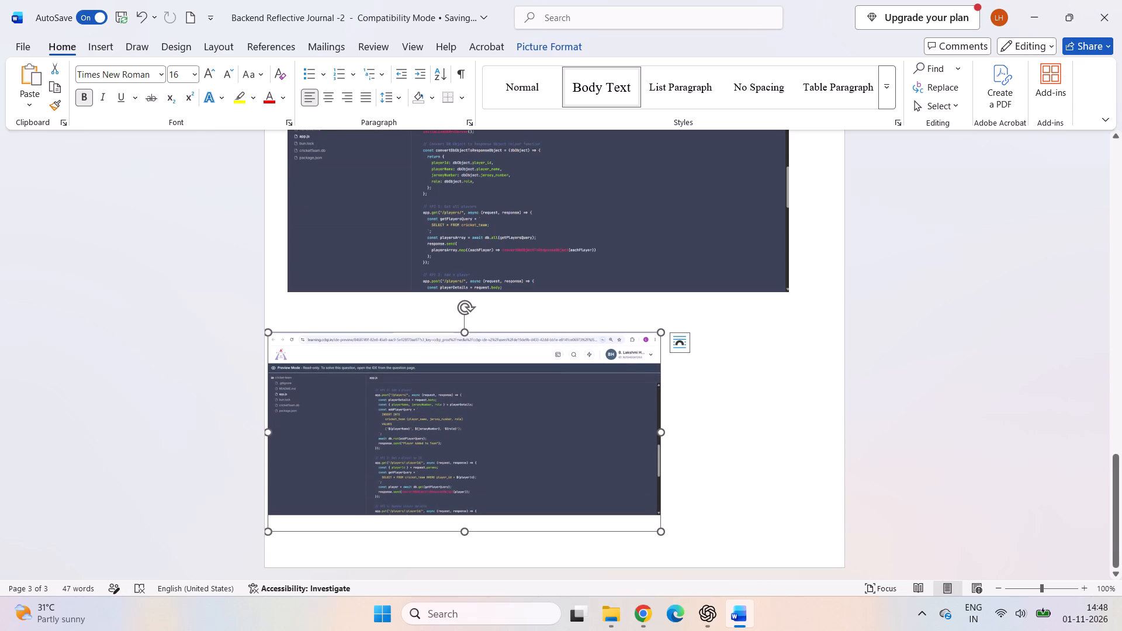
# Indent the API 2 and API 3 screenshot with six more leading spaces, adding three spaces on the blank line above it.
pyautogui.click(265, 320)
pyautogui.press('space')
pyautogui.press('space')
pyautogui.press('space')
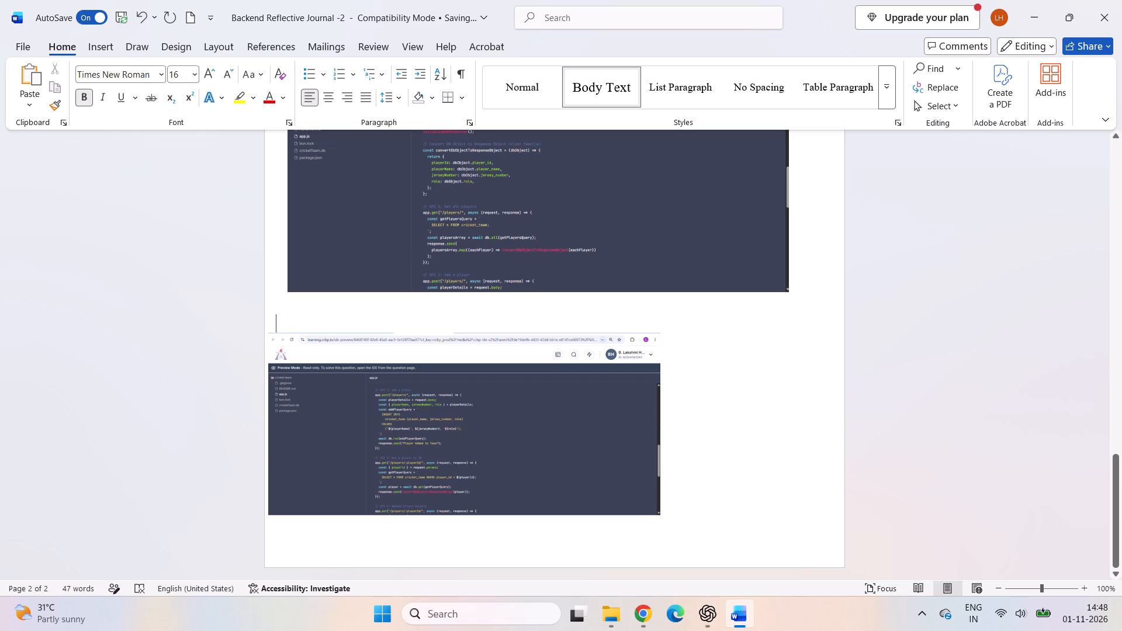
pyautogui.click(273, 351)
pyautogui.press('space')
pyautogui.press('space')
pyautogui.press('space')
pyautogui.press('space')
pyautogui.press('space')
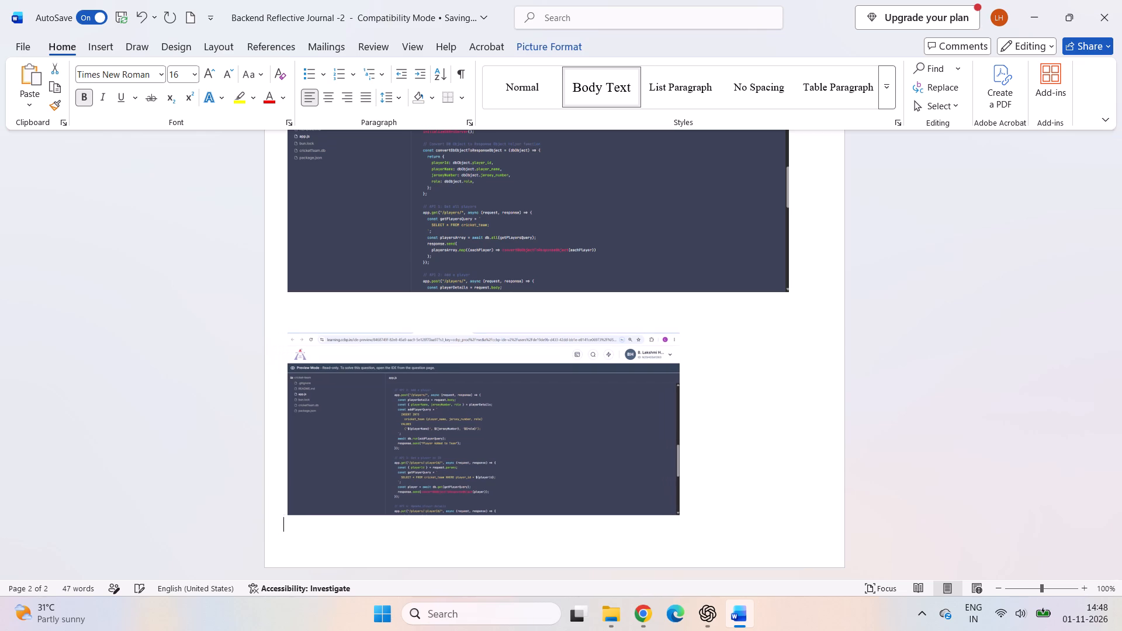
pyautogui.press('space')
pyautogui.click(273, 345)
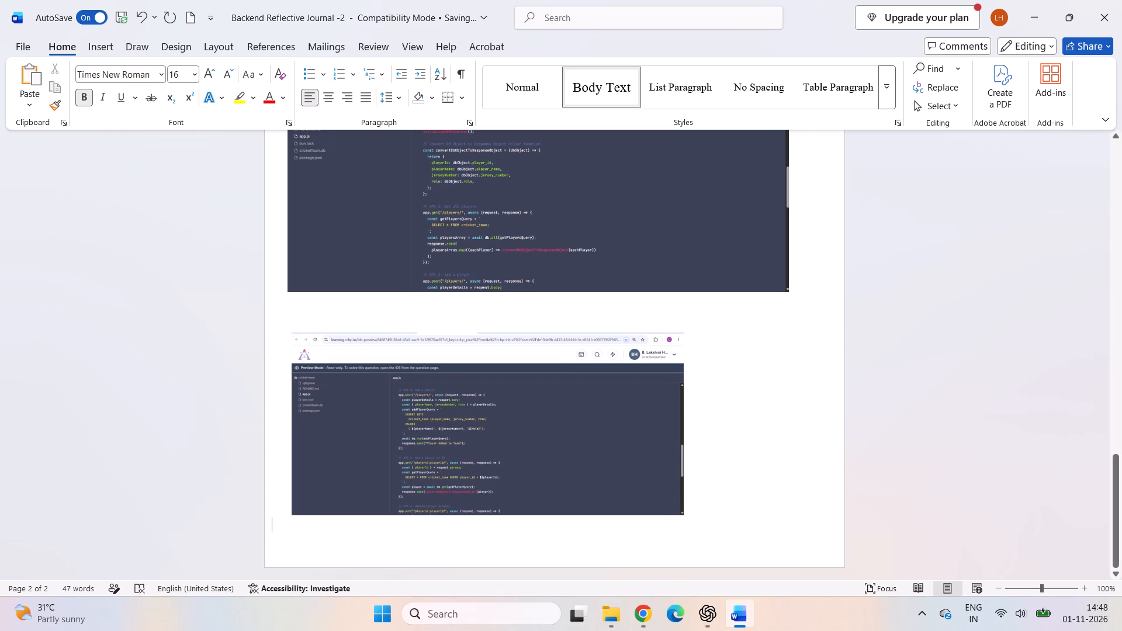
# Enlarge the API 2 and API 3 code screenshot proportionally to nearly 90% of the page width, similar to the other code screenshots.
pyautogui.click(500, 394)
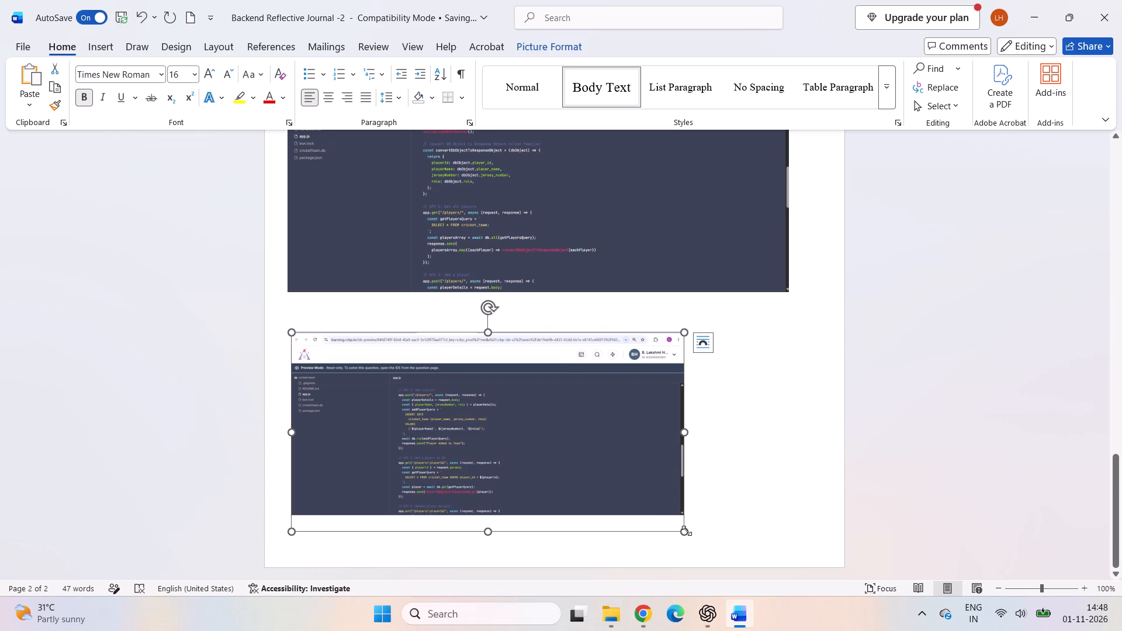
pyautogui.moveTo(687, 531); pyautogui.dragTo(801, 503)
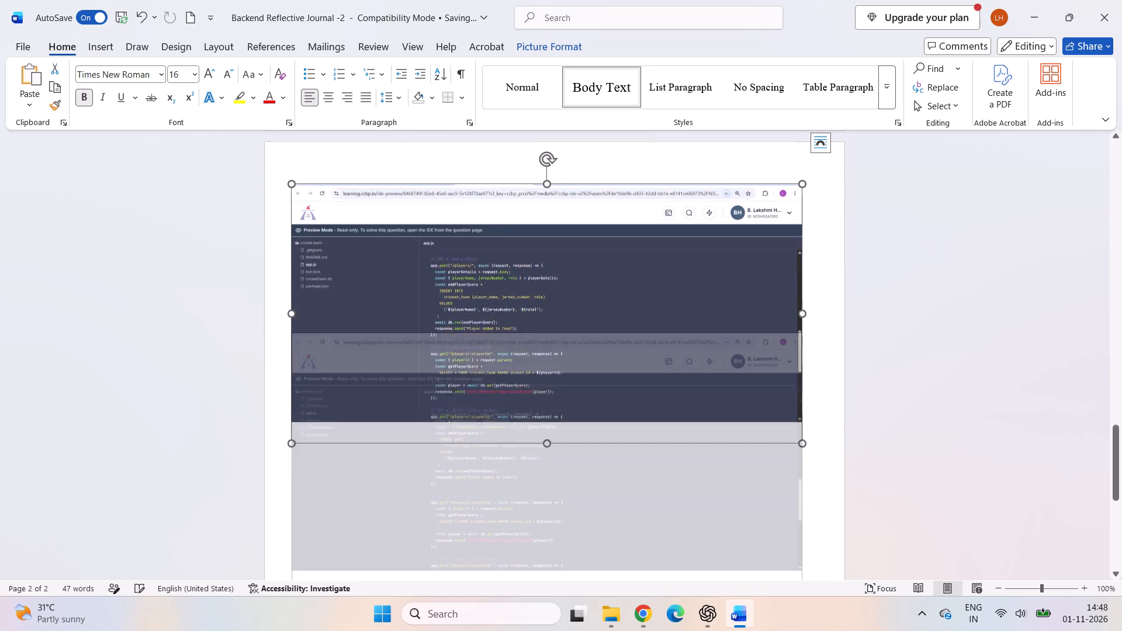
pyautogui.scroll(4, 711, 521)
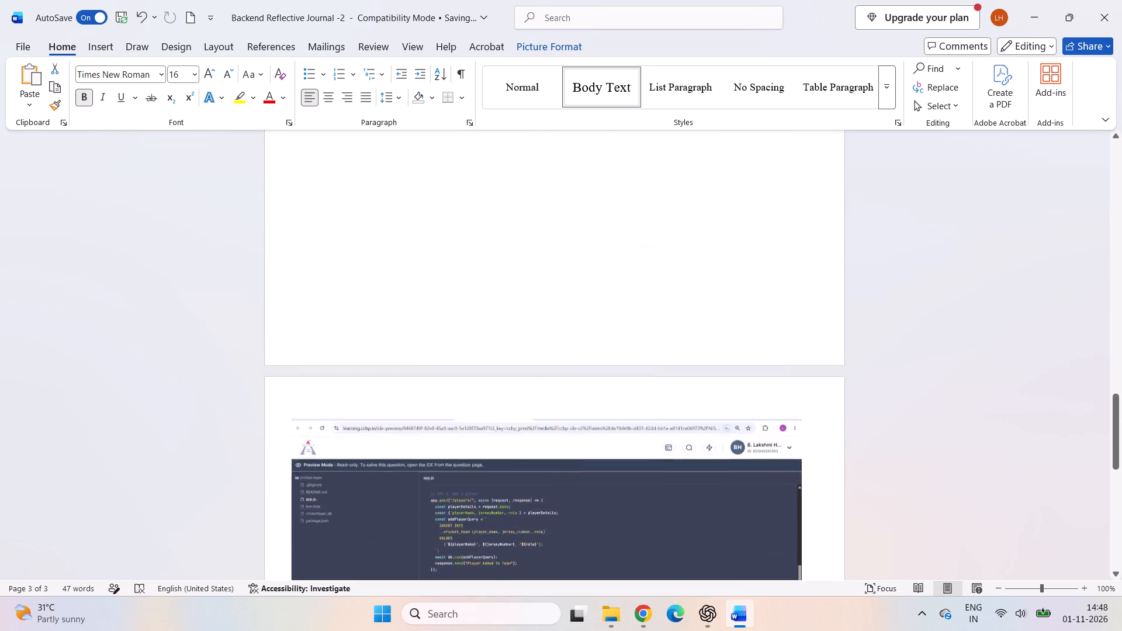
pyautogui.scroll(-1, 711, 521)
pyautogui.scroll(4, 711, 521)
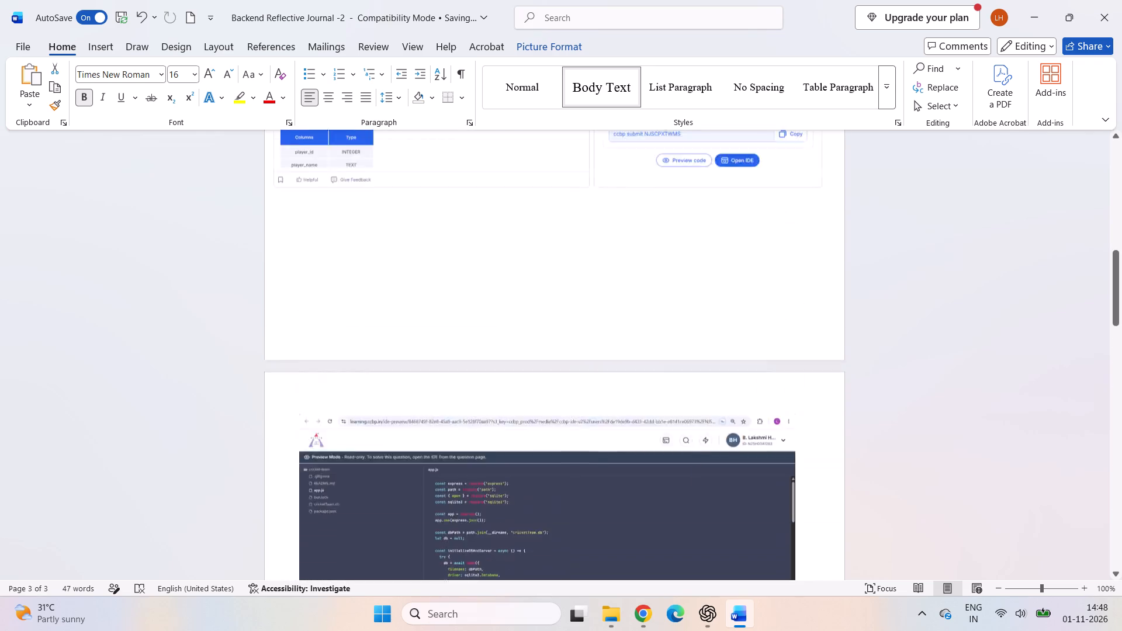
pyautogui.scroll(-2, 711, 521)
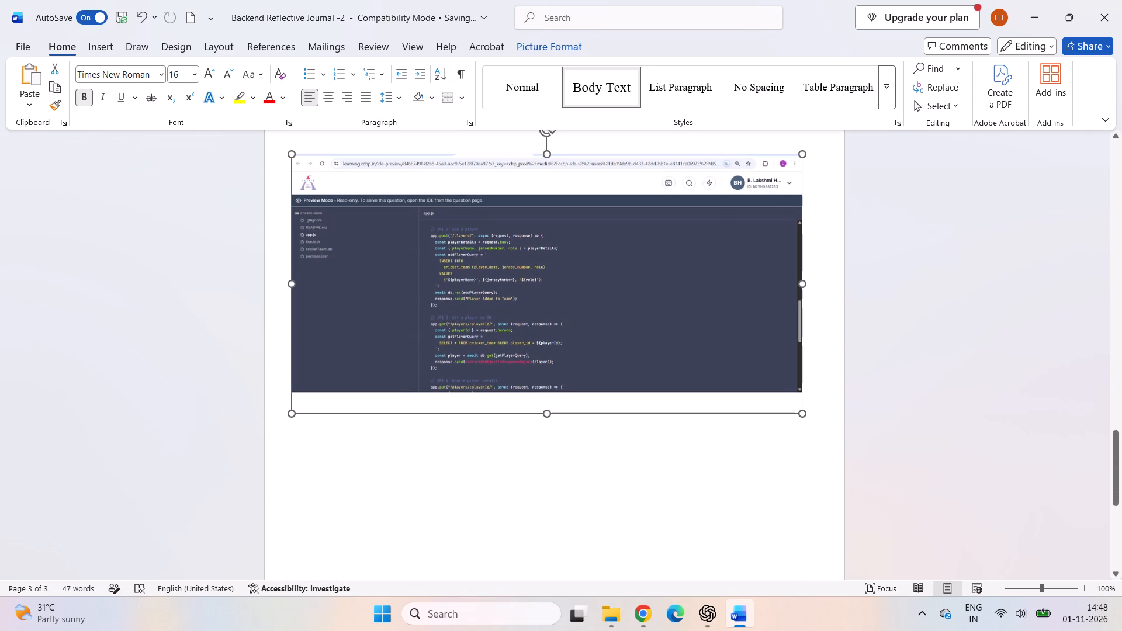
# Add two new lines below the API 2 and API 3 code screenshot, with three spaces on the first one.
pyautogui.click(829, 410)
pyautogui.press('Return')
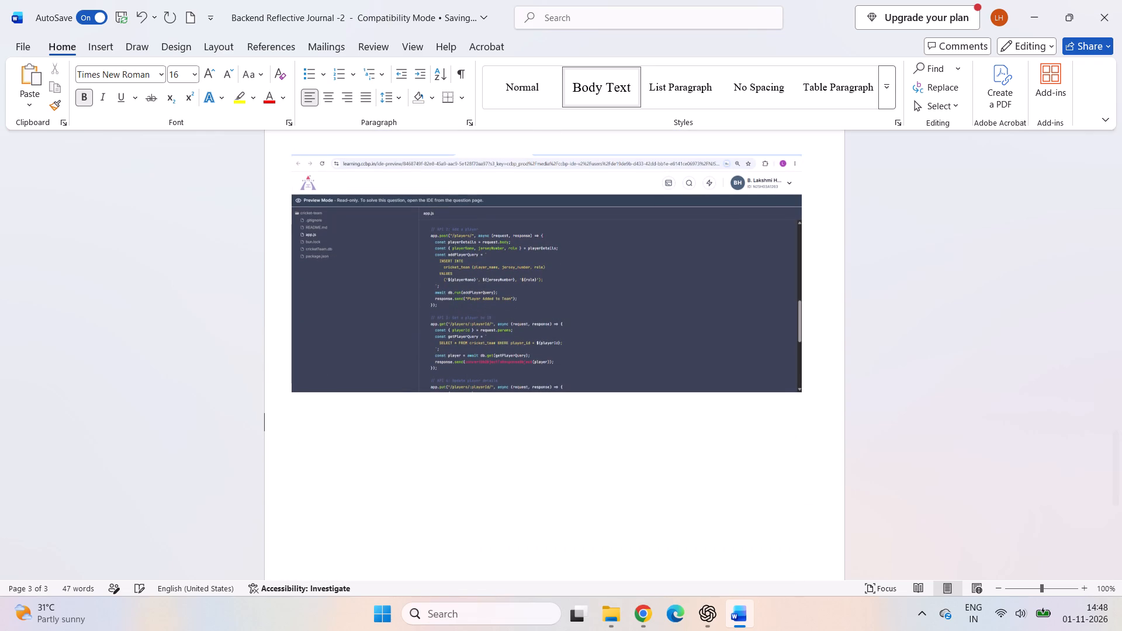
pyautogui.press('space')
pyautogui.press('space')
pyautogui.press('space')
pyautogui.press('Return')
# Switch to Chrome, zoom the page out one level, and capture the app.js code from API 4 through module.exports.
pyautogui.click(612, 568)
pyautogui.scroll(-4, 577, 443)
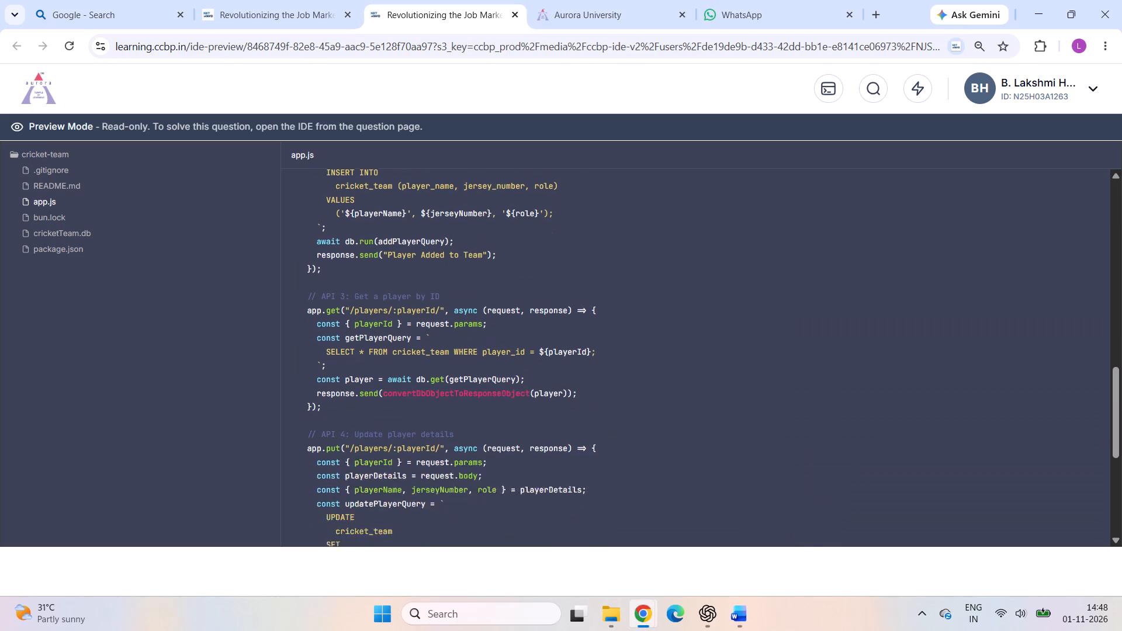
pyautogui.scroll(-2, 577, 443)
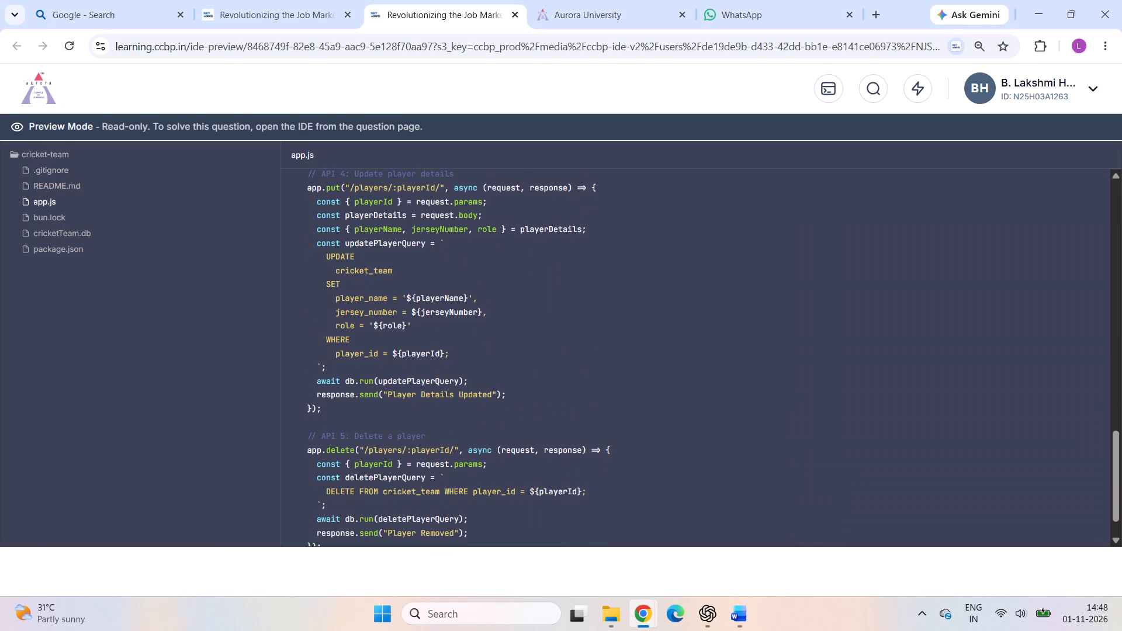
pyautogui.scroll(-1, 577, 443)
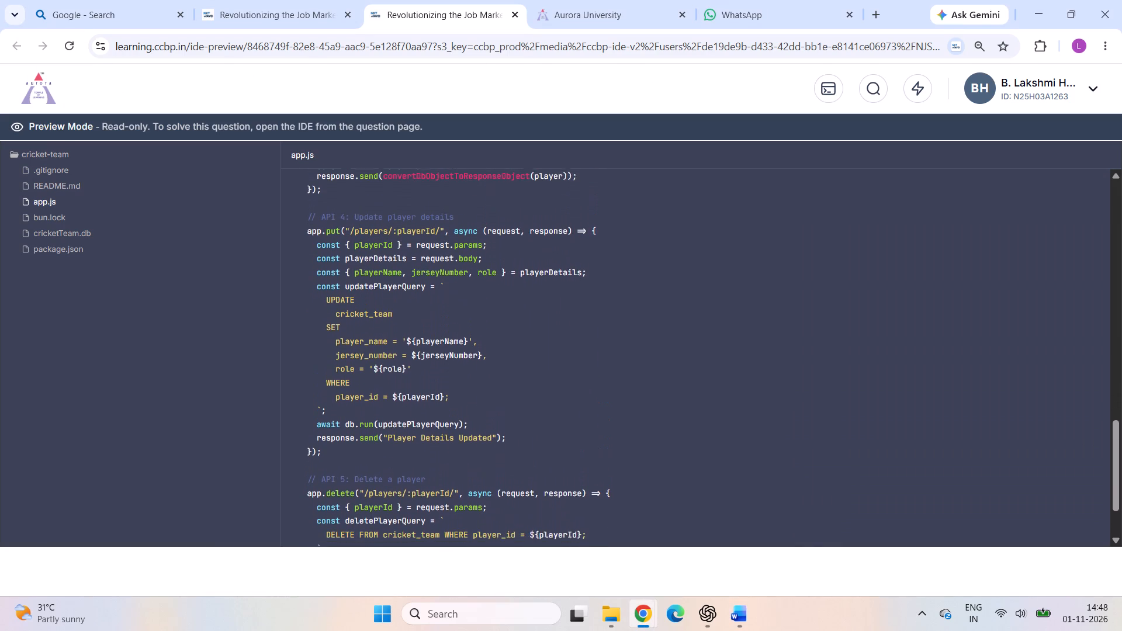
pyautogui.scroll(-2, 577, 443)
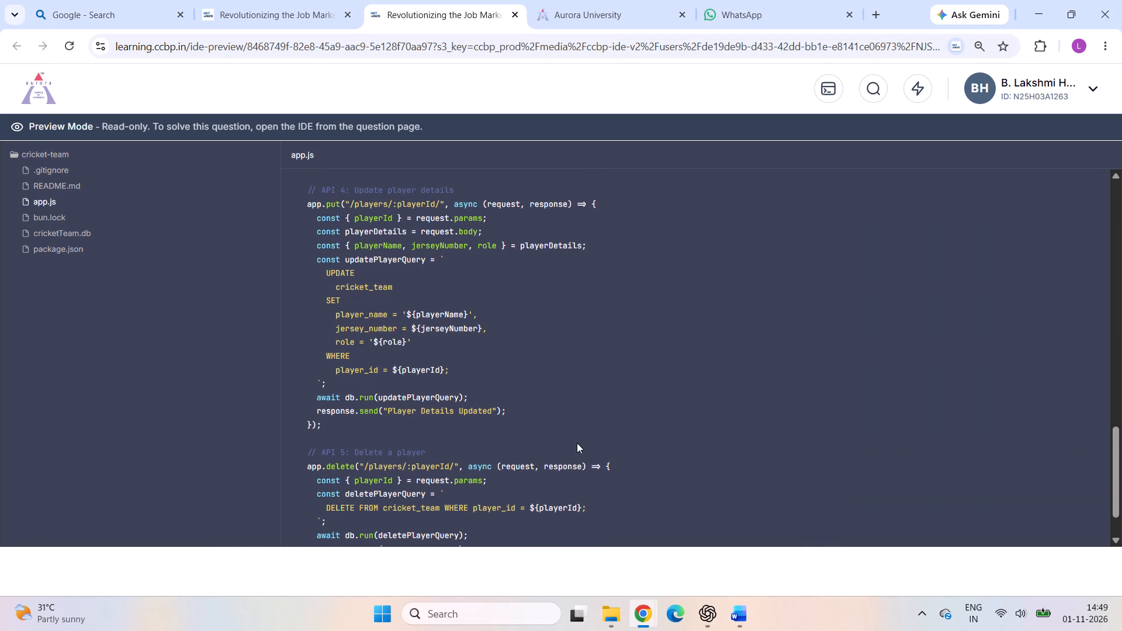
pyautogui.hotkey('ctrl', '-')
pyautogui.scroll(-1, 577, 443)
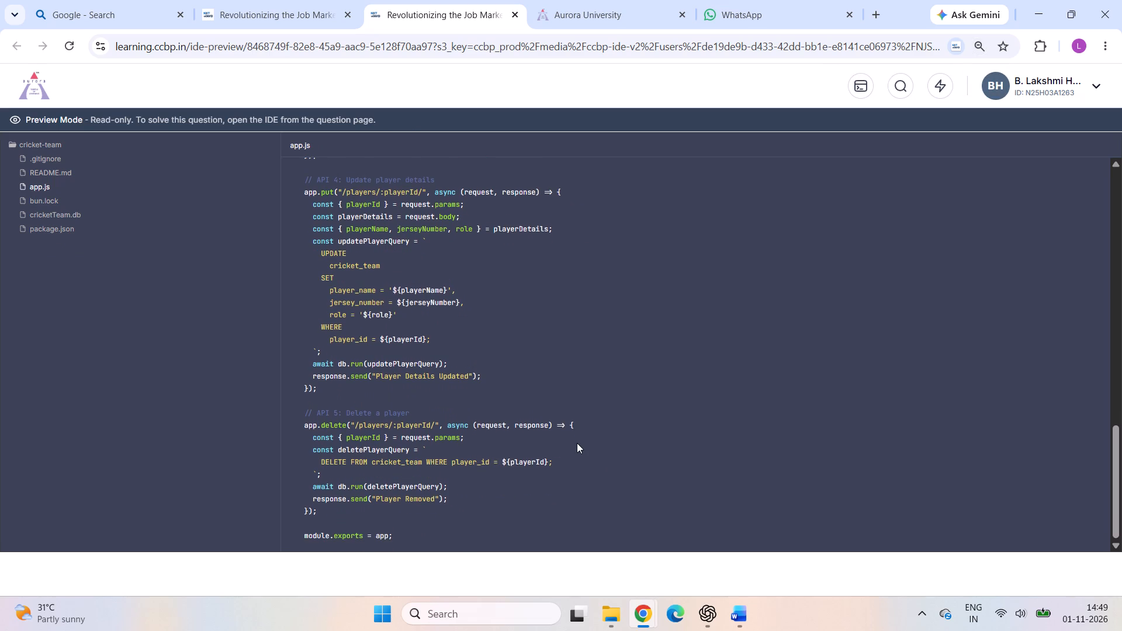
pyautogui.press('shift+super+s')
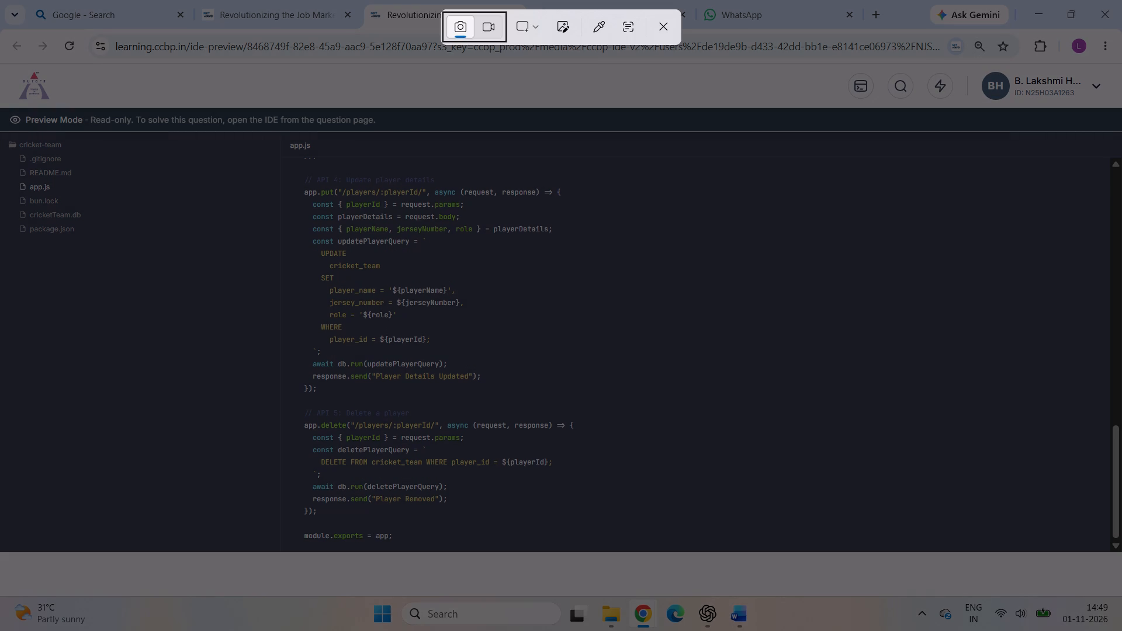
pyautogui.moveTo(6, 30); pyautogui.dragTo(1121, 586)
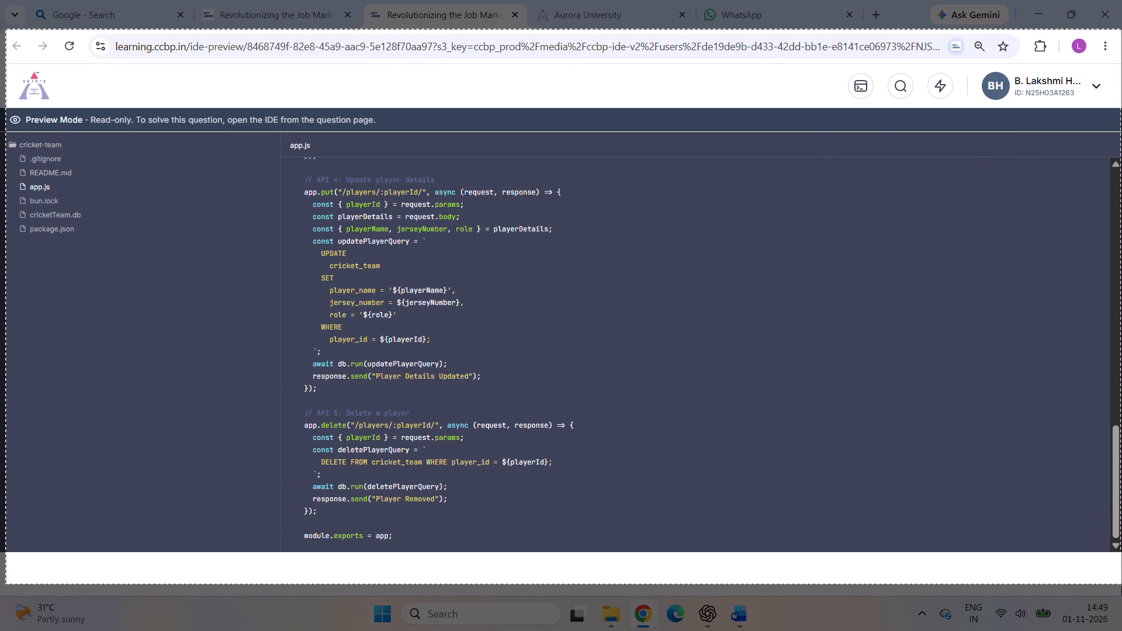
pyautogui.moveTo(1121, 586); pyautogui.dragTo(1121, 597)
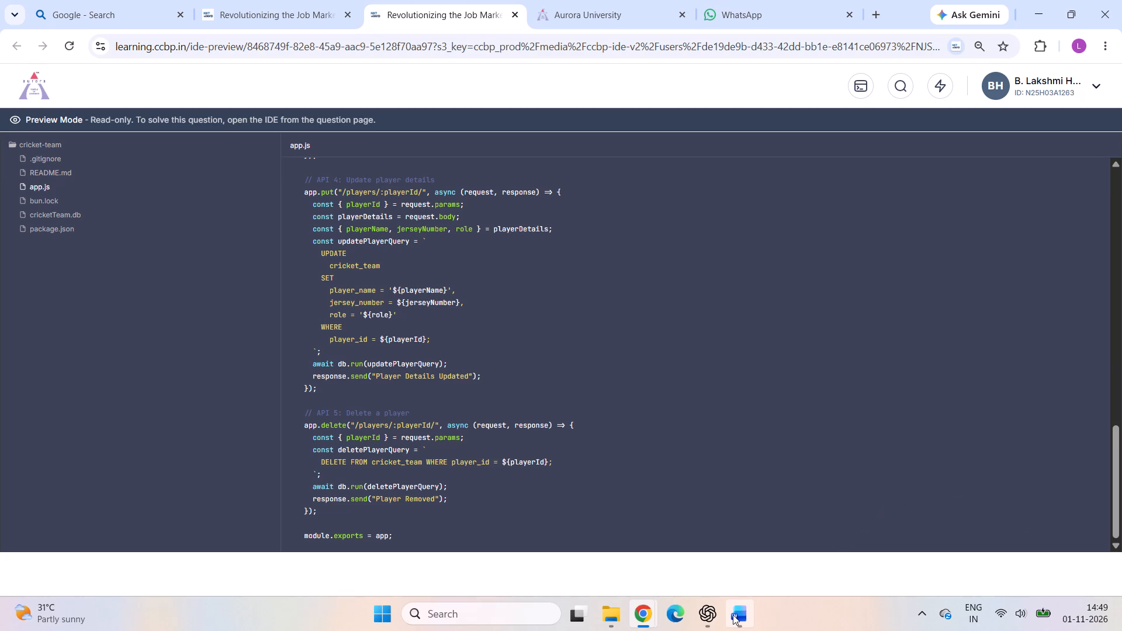
# Return to the Word report and paste the captured API 4 and API 5 code screenshot after five leading spaces.
pyautogui.click(720, 561)
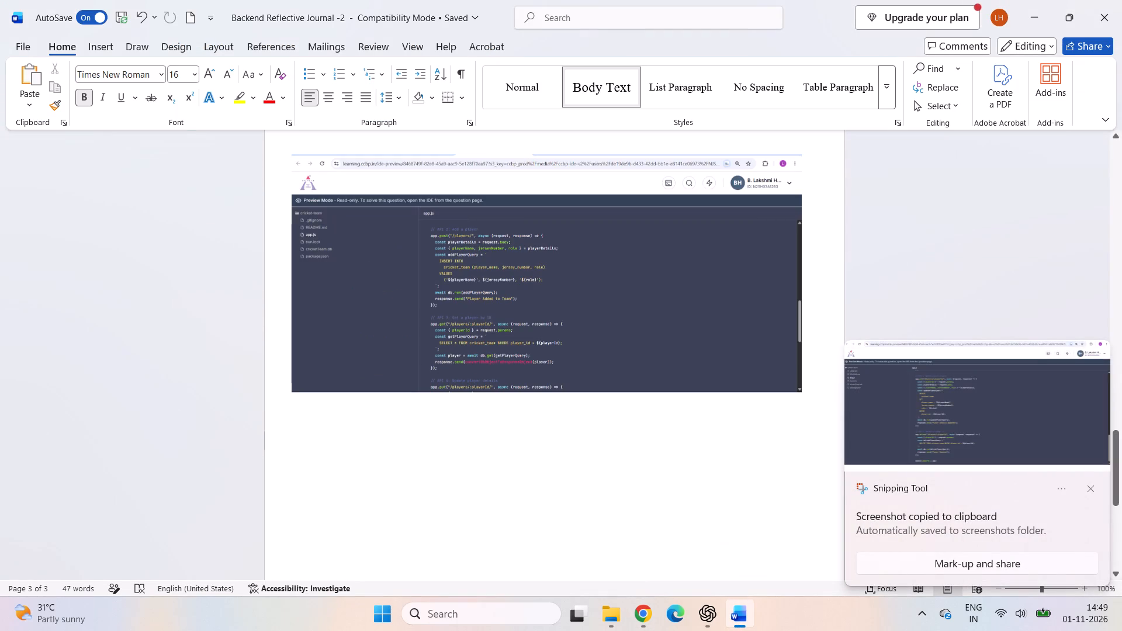
pyautogui.press('space')
pyautogui.press('space')
pyautogui.press('space')
pyautogui.press('space')
pyautogui.press('space')
pyautogui.hotkey('ctrl', 'v')
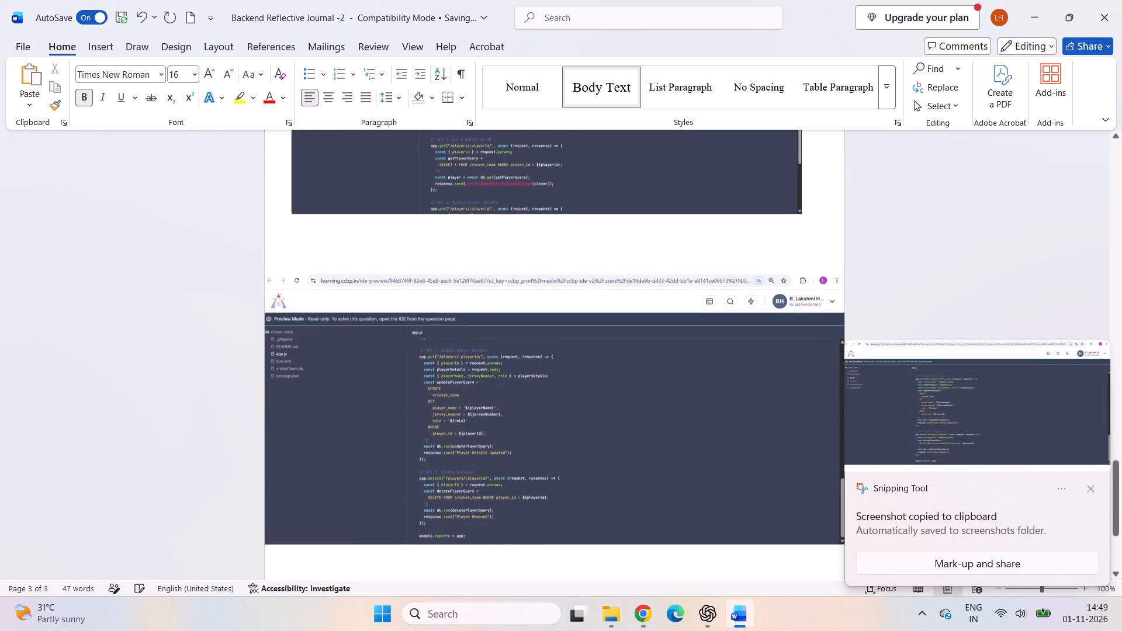
# Shrink the API 4 and API 5 code screenshot proportionally to slightly over 90% of the page width.
pyautogui.click(404, 466)
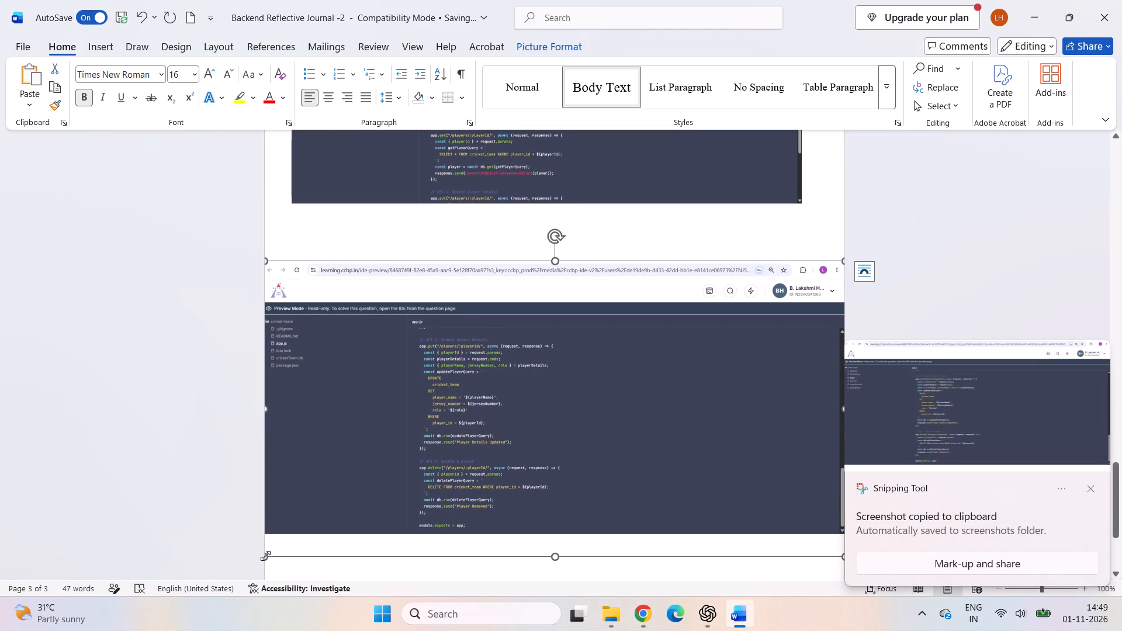
pyautogui.moveTo(265, 556); pyautogui.dragTo(310, 515)
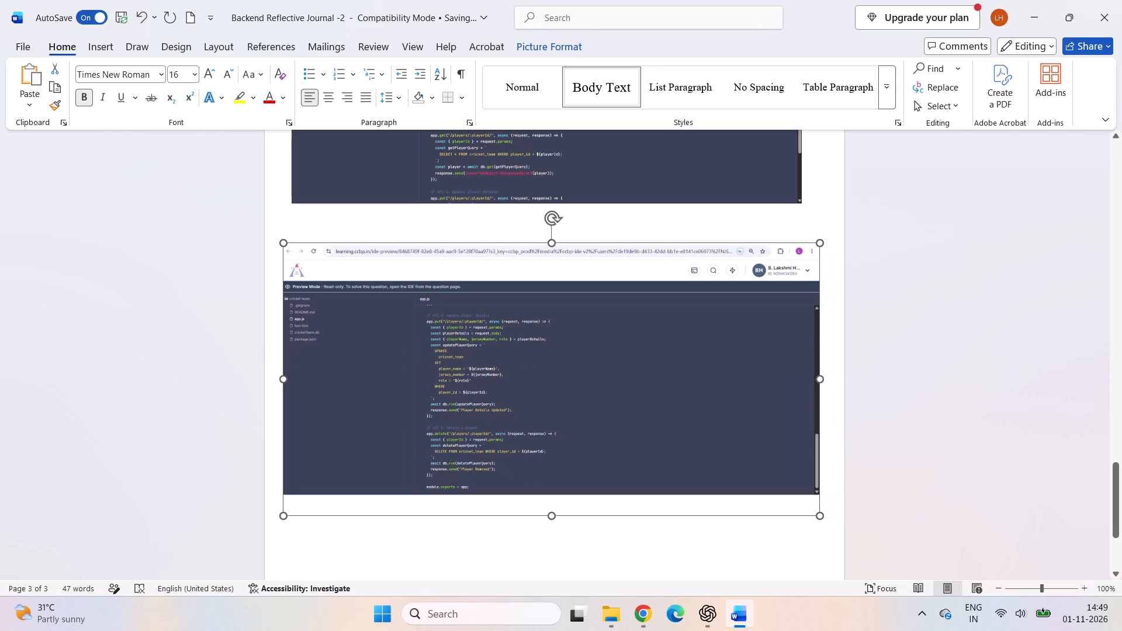
pyautogui.moveTo(310, 515); pyautogui.dragTo(310, 513)
# Move the API 4 and API 5 screenshot down with two line breaks before it, adding five spaces after each break.
pyautogui.click(385, 542)
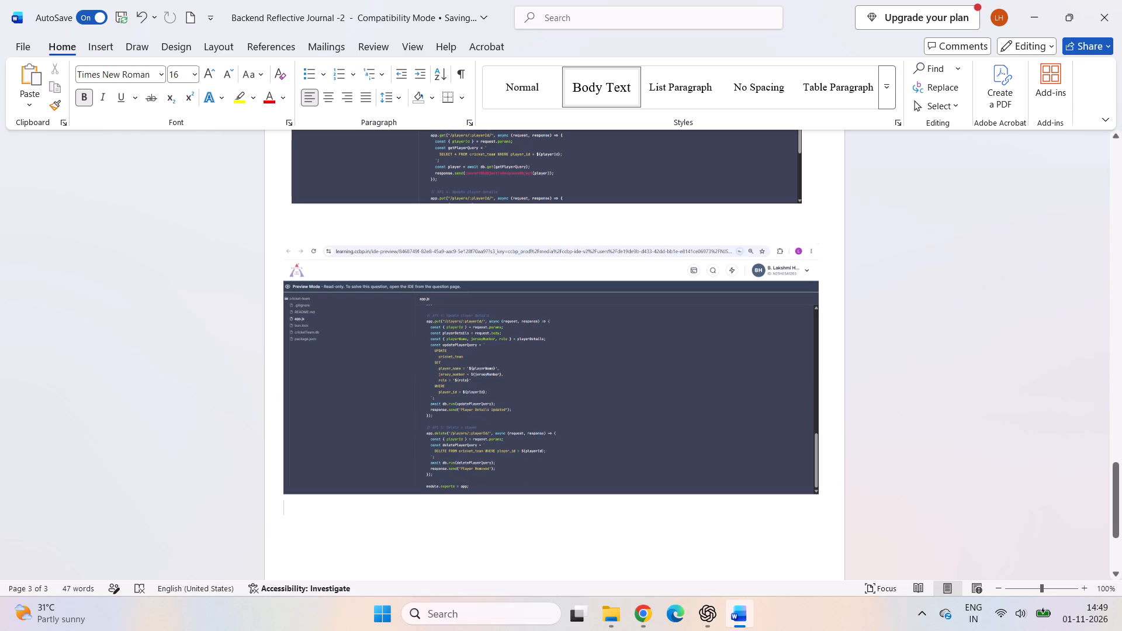
pyautogui.press('Return')
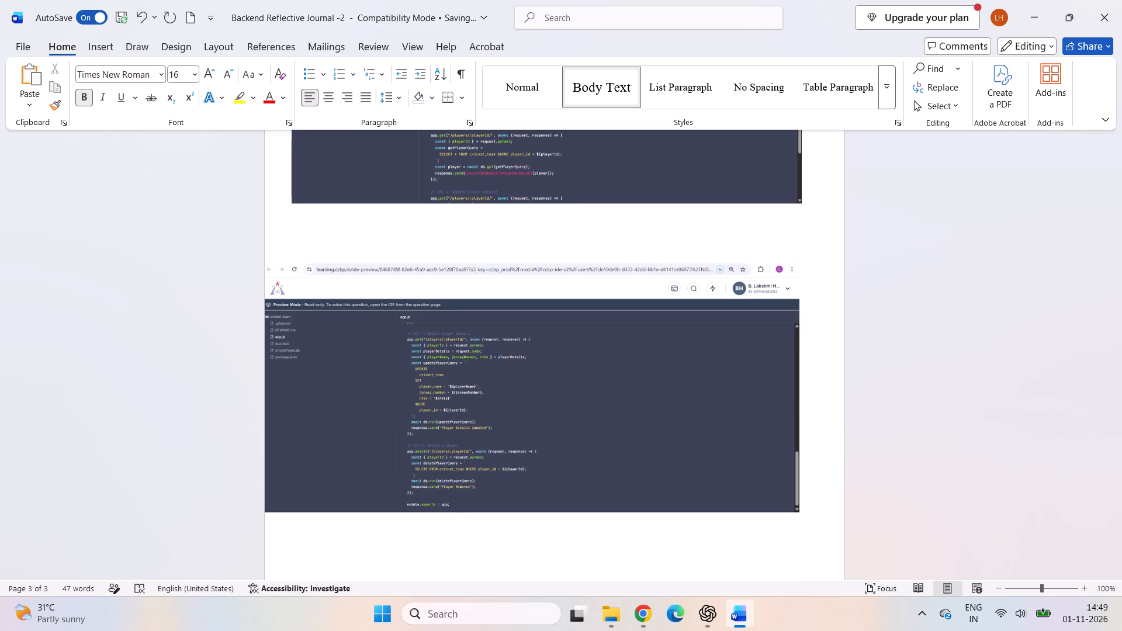
pyautogui.press('space')
pyautogui.press('space')
pyautogui.press('space')
pyautogui.press('space')
pyautogui.press('space')
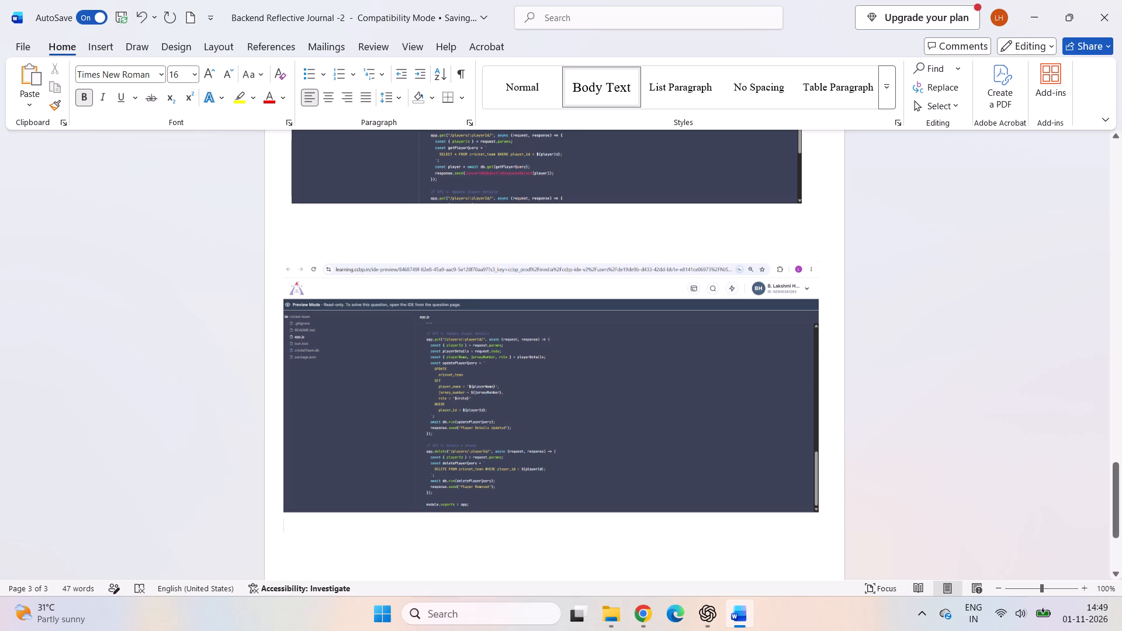
pyautogui.press('Return')
pyautogui.press('space')
pyautogui.press('space')
pyautogui.press('space')
pyautogui.press('space')
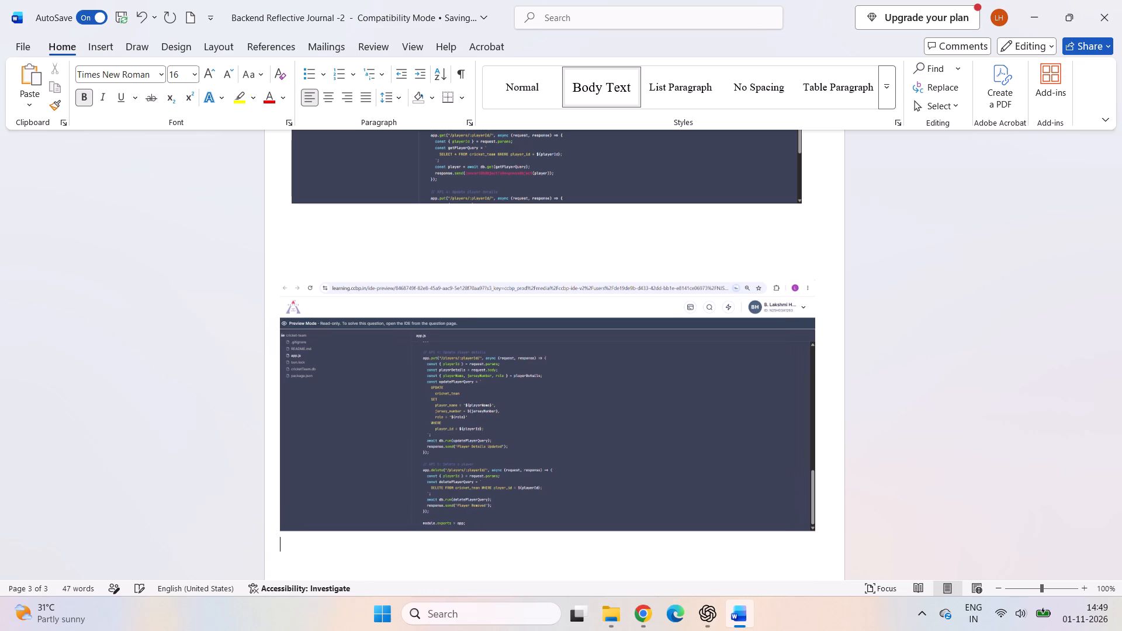
pyautogui.press('space')
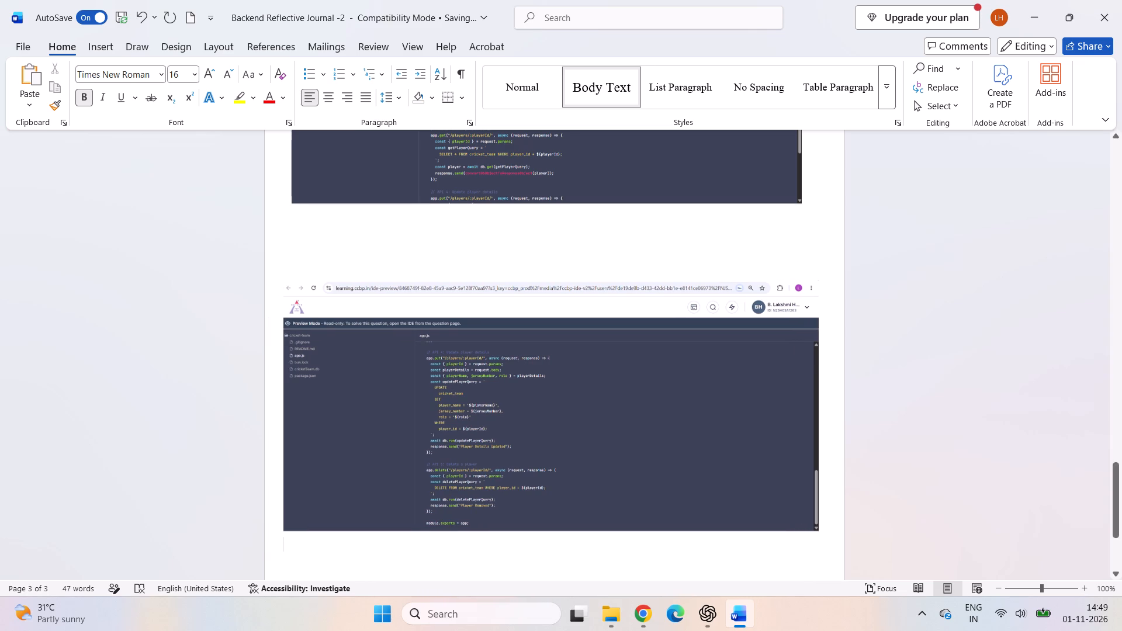
# Start a new line below the API 4 and API 5 code screenshot.
pyautogui.click(822, 535)
pyautogui.press('Return')
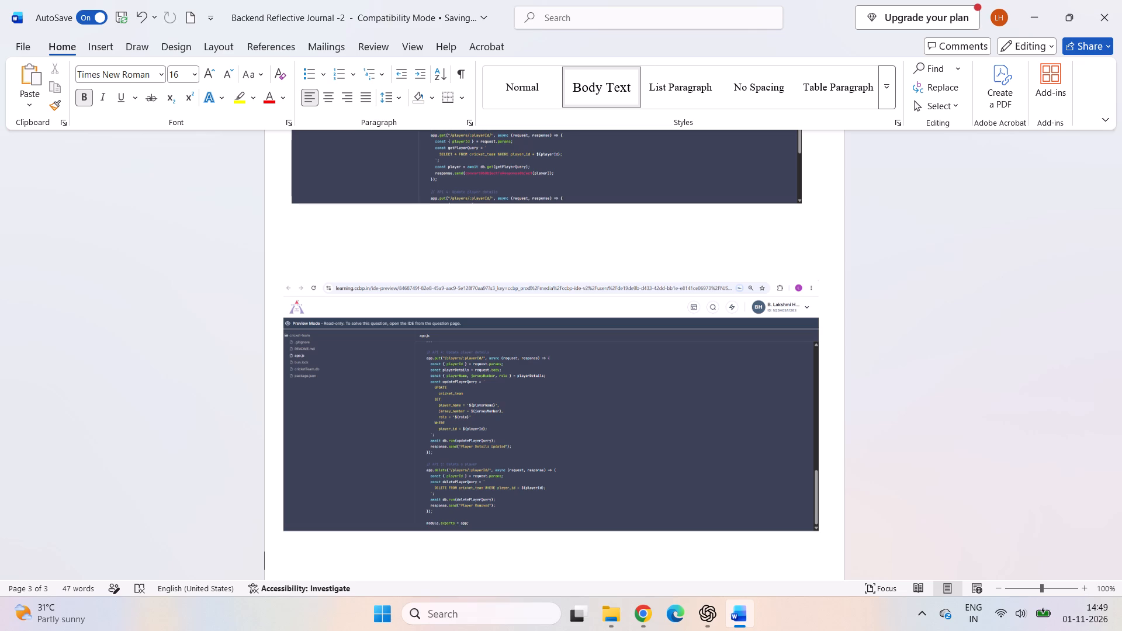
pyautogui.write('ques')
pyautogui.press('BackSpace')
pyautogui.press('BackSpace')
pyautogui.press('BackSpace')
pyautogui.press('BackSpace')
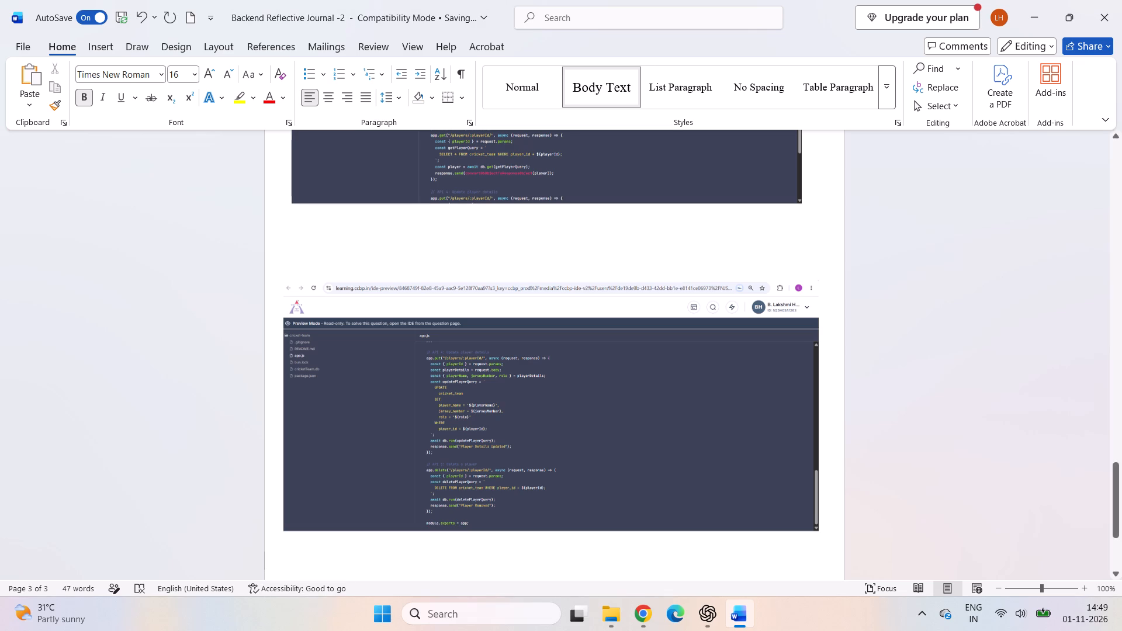
# Enter the heading Question-2 on the new line below the API 4 and API 5 code screenshot.
pyautogui.press('q')
pyautogui.write('uestion-')
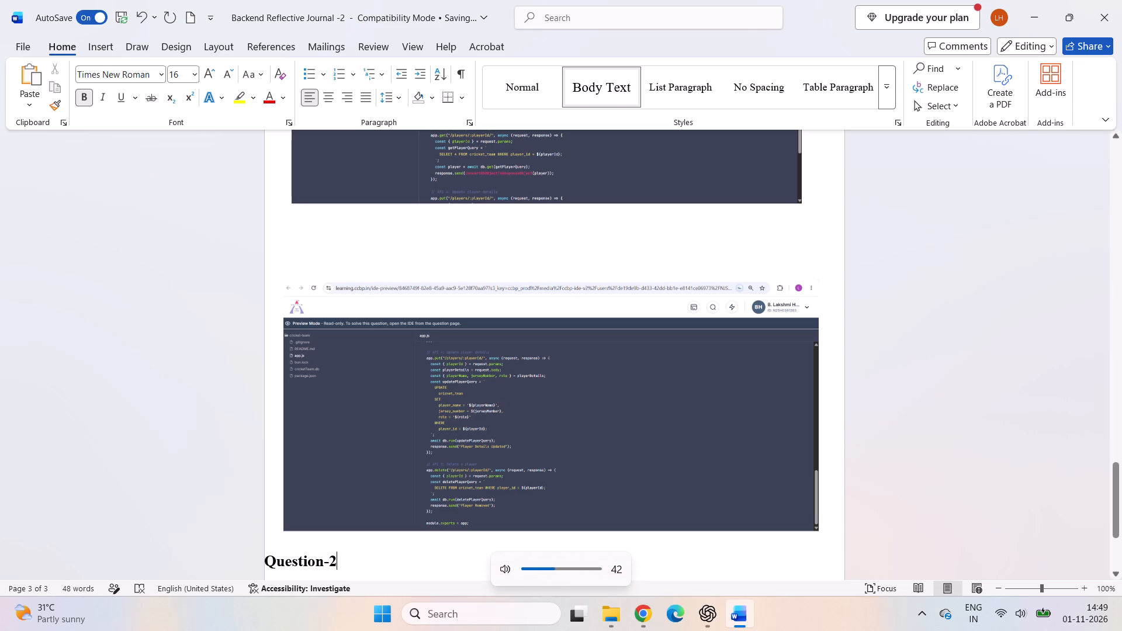
pyautogui.click(458, 545)
pyautogui.click(337, 566)
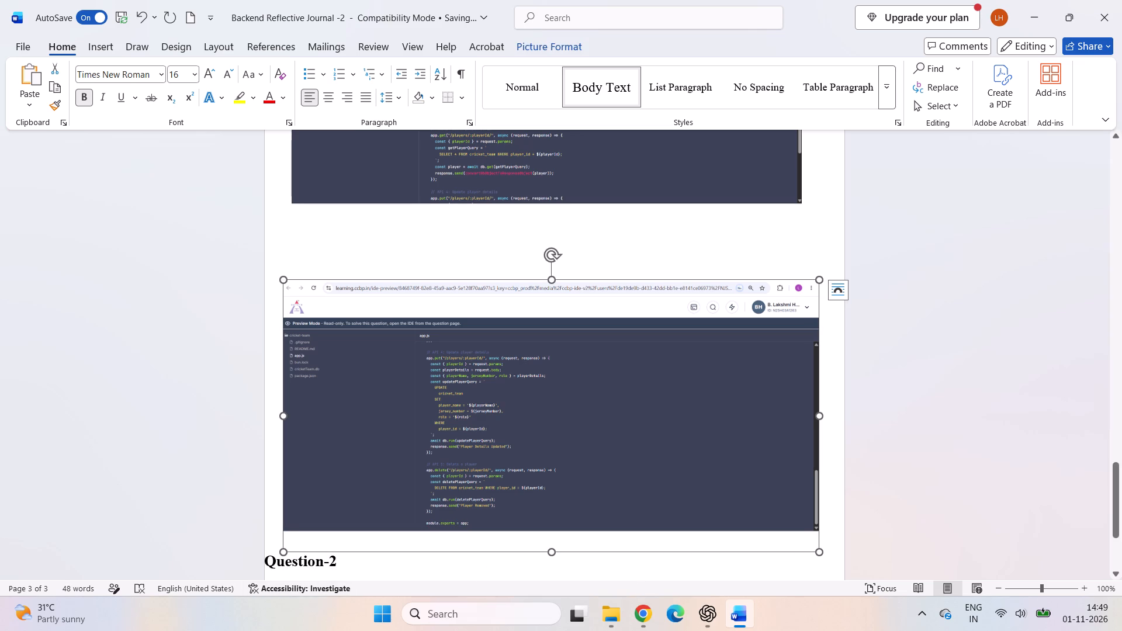
# Insert spaces before the Question-2 heading and trim them back to six.
pyautogui.click(268, 558)
pyautogui.press('space')
pyautogui.press('space')
pyautogui.press('space')
pyautogui.press('space')
pyautogui.press('space')
pyautogui.press('space')
pyautogui.press('space')
pyautogui.press('space')
pyautogui.press('space')
pyautogui.press('space')
pyautogui.press('space')
pyautogui.press('space')
pyautogui.press('space')
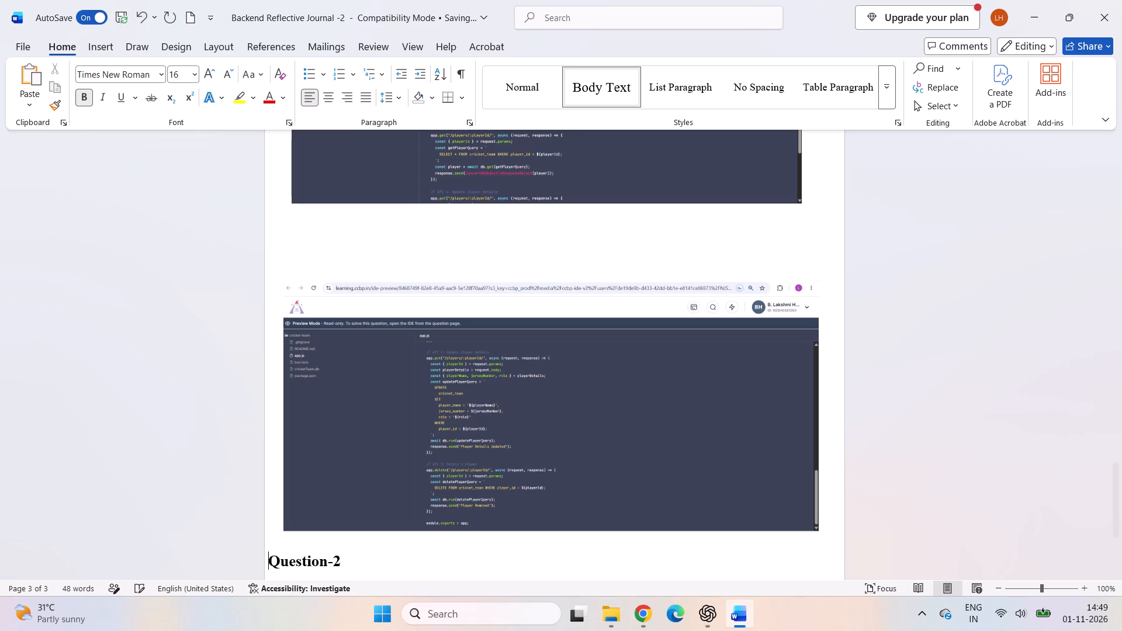
pyautogui.press('BackSpace')
pyautogui.press('BackSpace')
pyautogui.press('BackSpace')
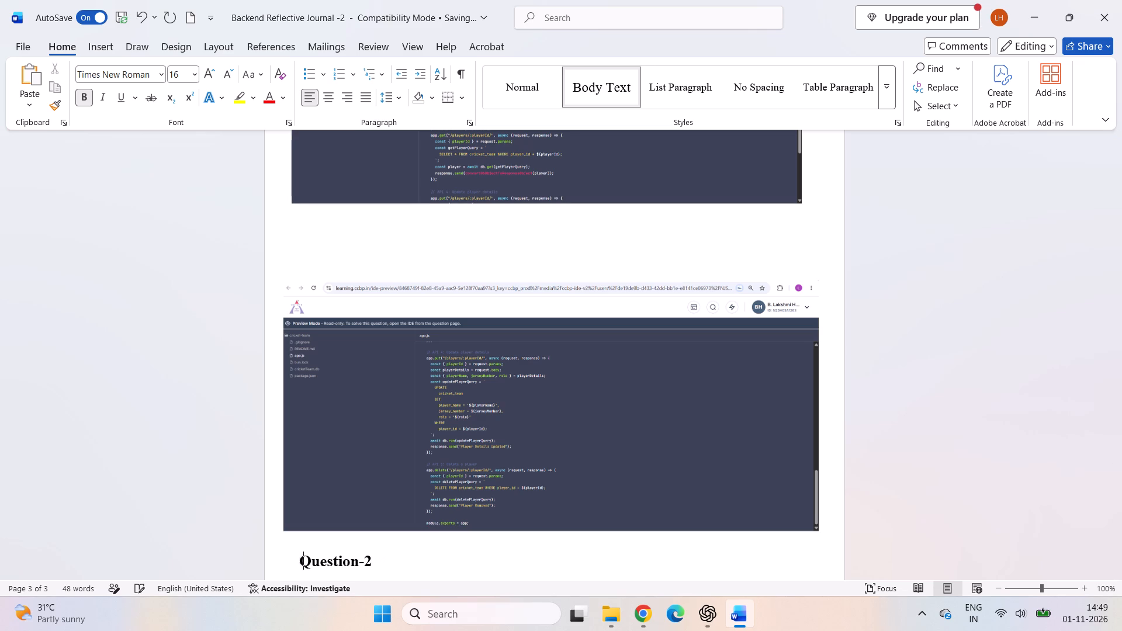
pyautogui.press('BackSpace')
pyautogui.press('BackSpace')
pyautogui.press('BackSpace')
pyautogui.press('BackSpace')
# Move the Question-2 heading down one line and indent it with six spaces.
pyautogui.press('Return')
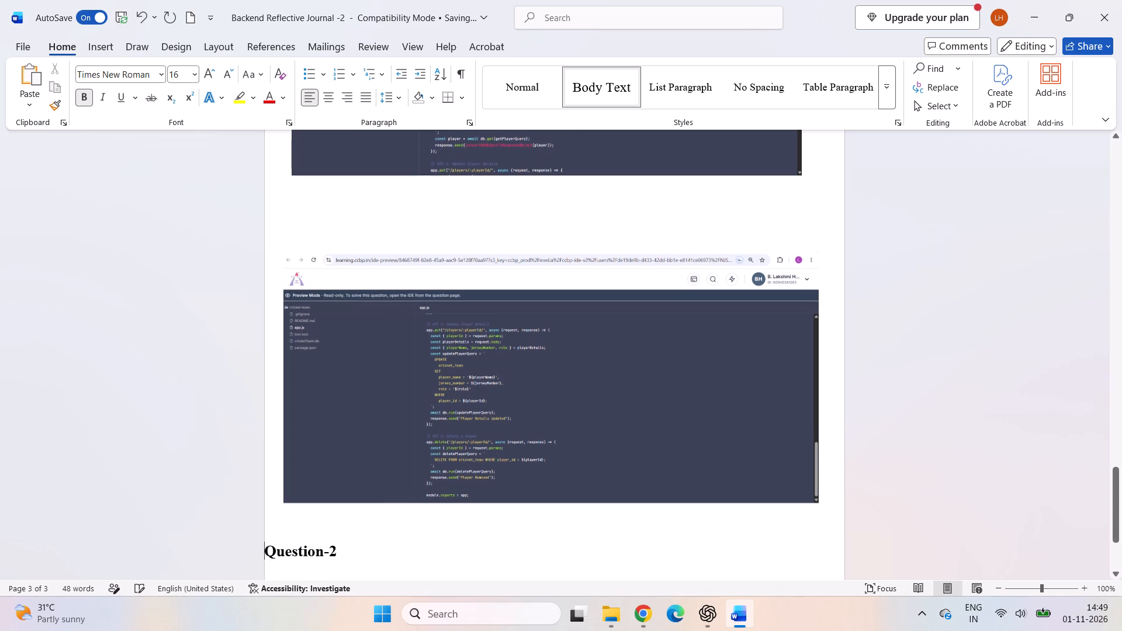
pyautogui.press('space')
pyautogui.press('space')
pyautogui.press('space')
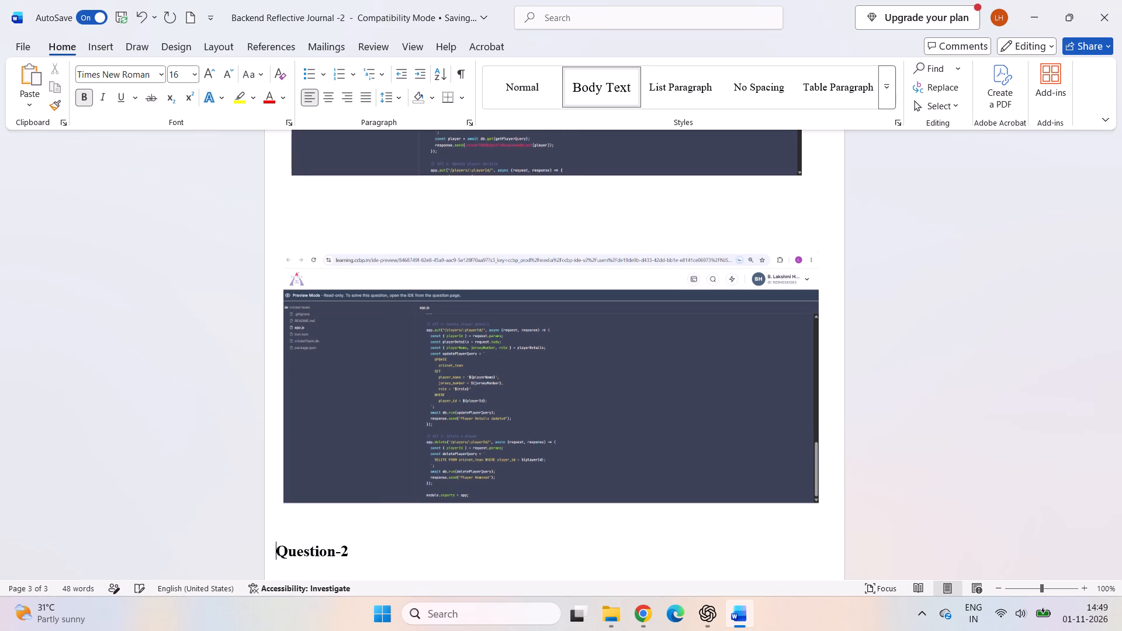
pyautogui.press('space')
pyautogui.press('space')
pyautogui.press('space')
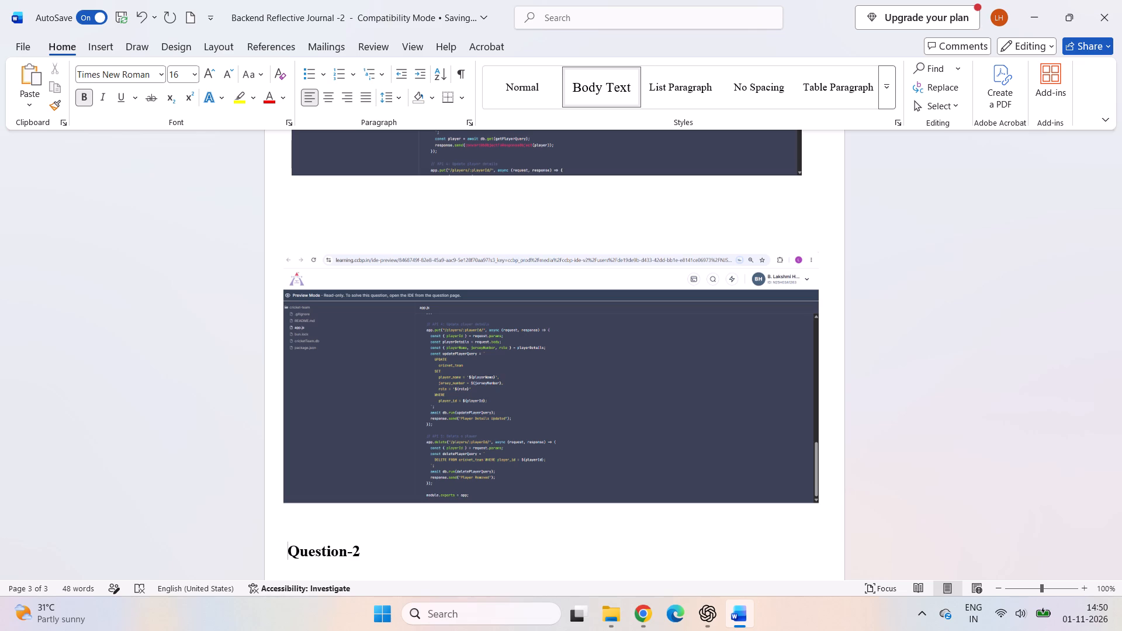
pyautogui.press('Return')
pyautogui.press('BackSpace')
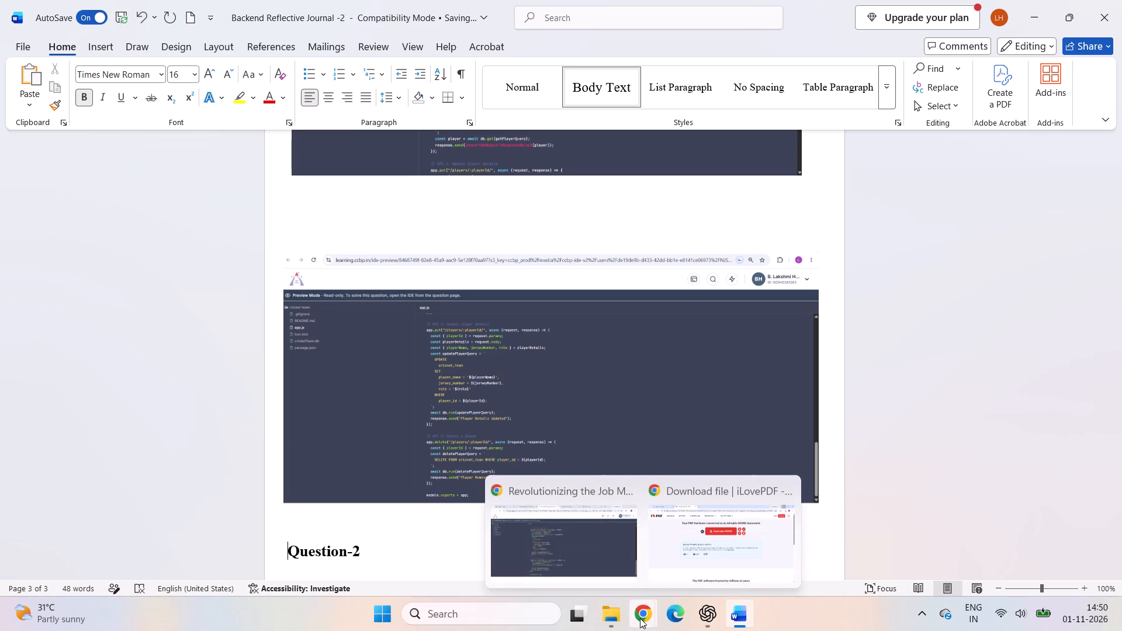
# Switch to Chrome, close the Cricket Team code preview, and open the Movies question from the Coding Practice list.
pyautogui.click(611, 560)
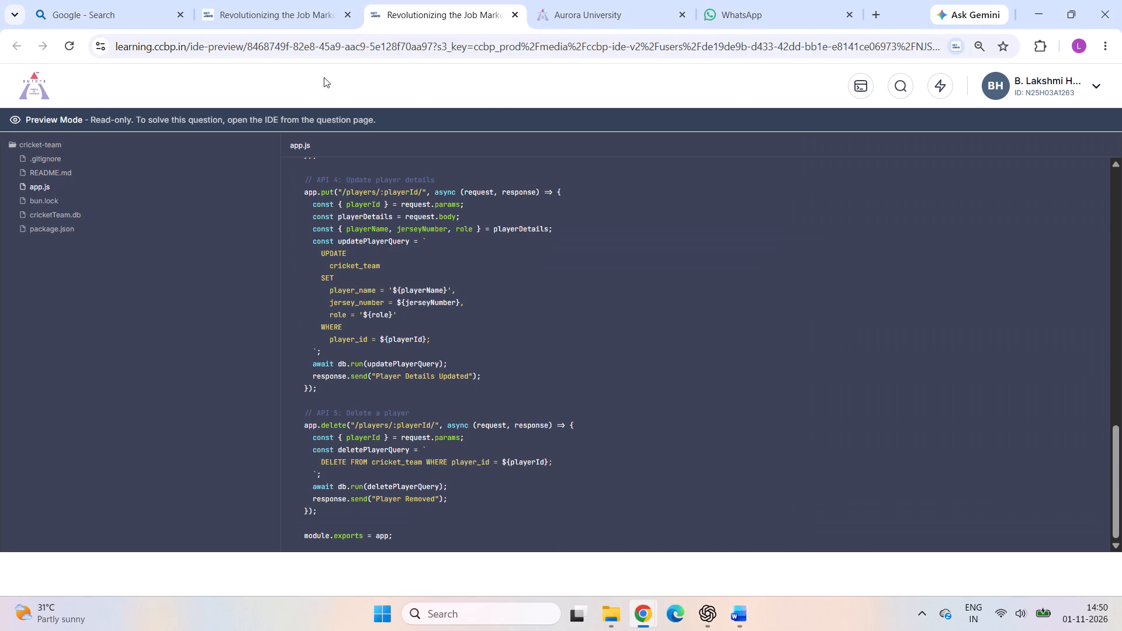
pyautogui.click(512, 17)
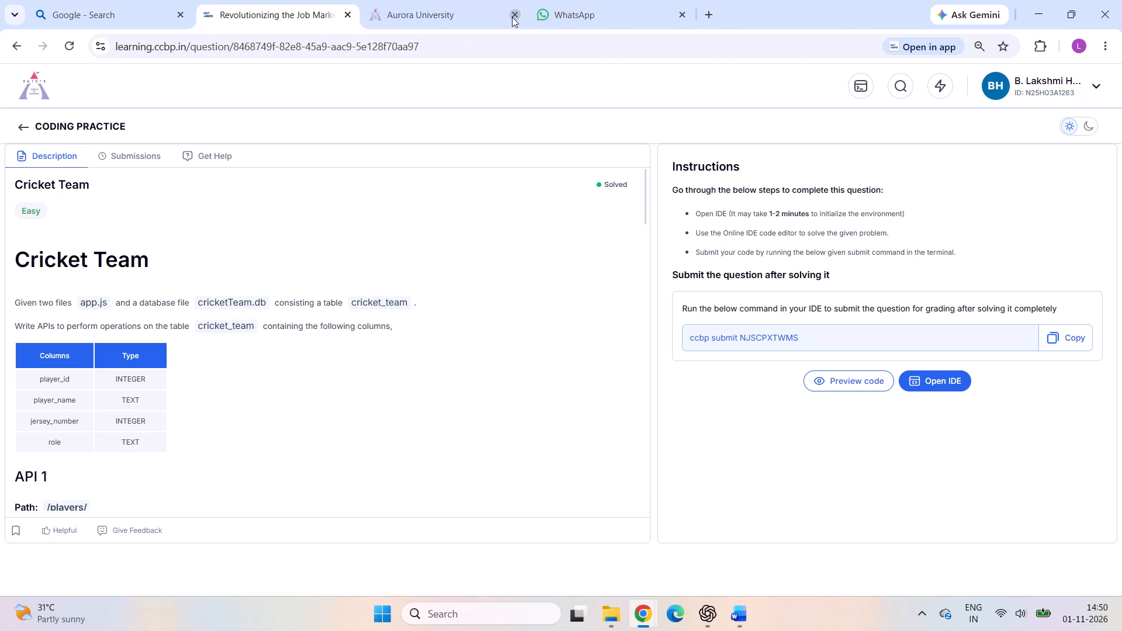
pyautogui.click(20, 127)
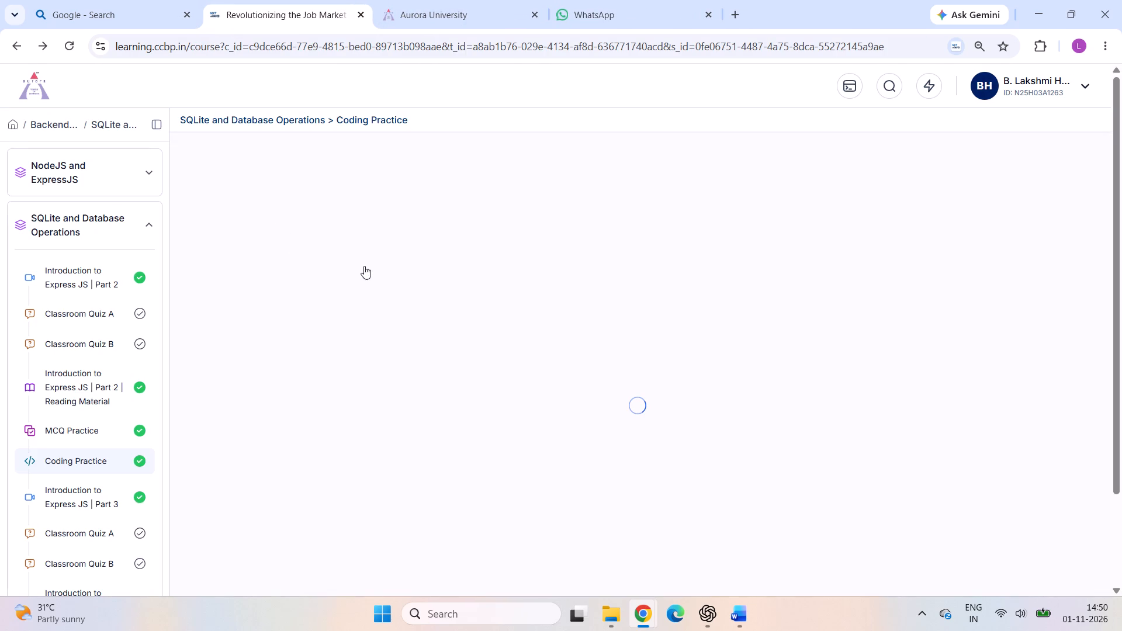
pyautogui.click(372, 276)
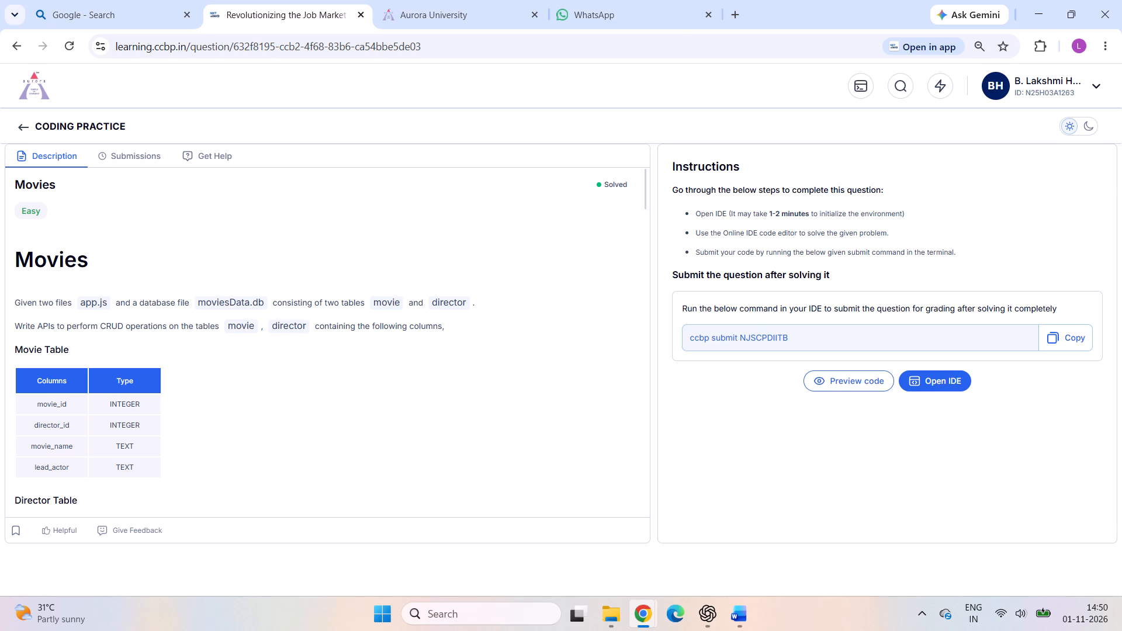
# Capture a screenshot of the Movies question page, from the address bar down to just above the taskbar.
pyautogui.press('shift+super+s')
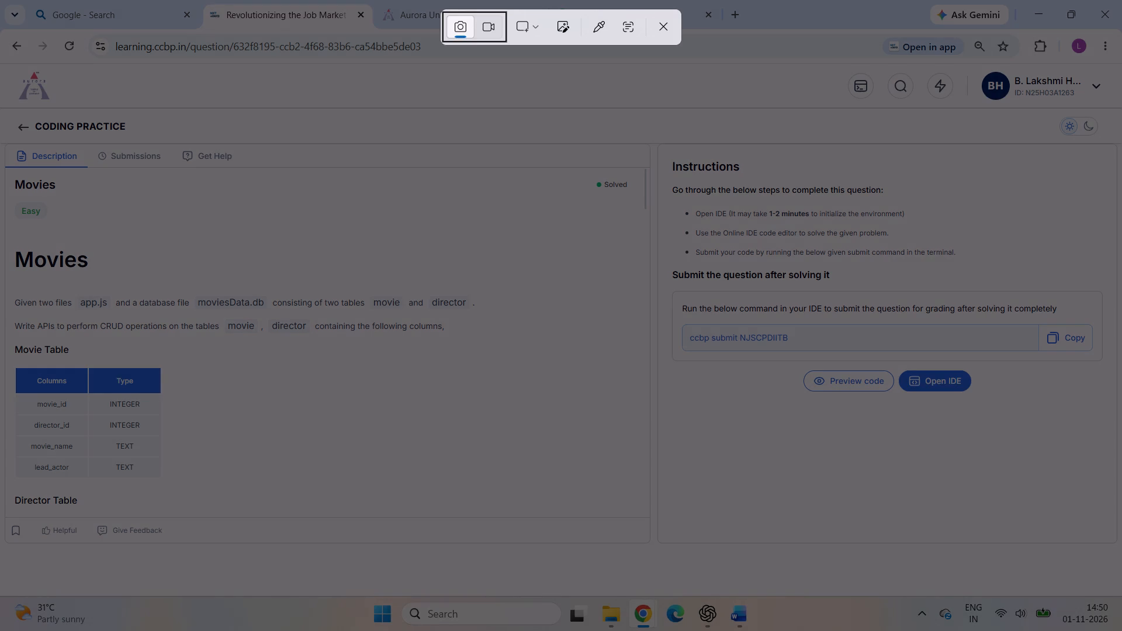
pyautogui.moveTo(4, 29); pyautogui.dragTo(1121, 552)
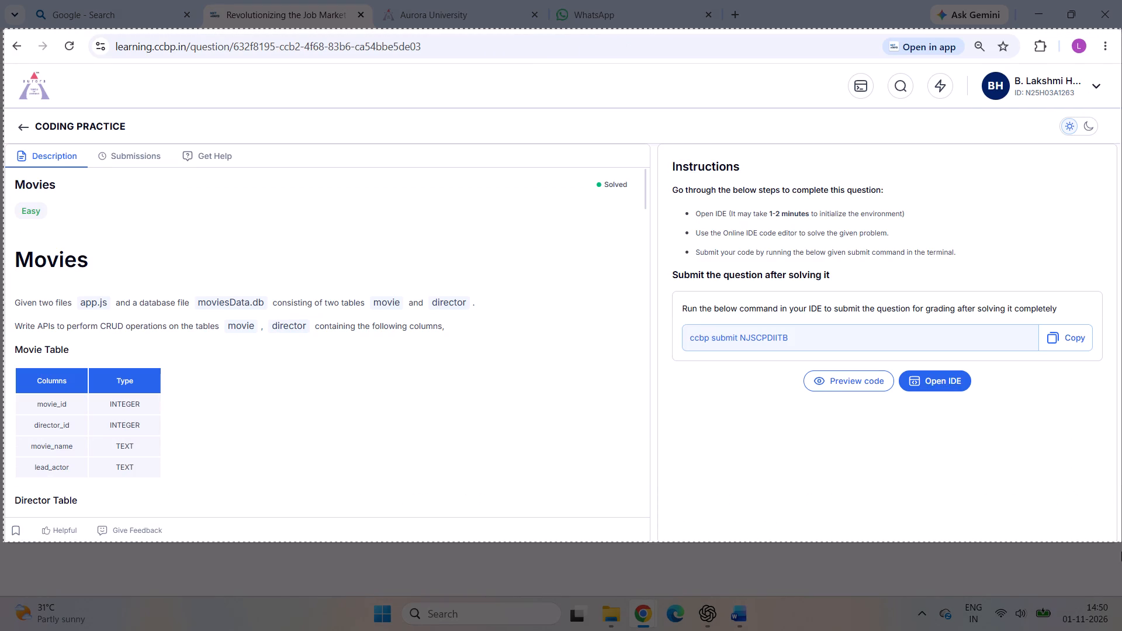
pyautogui.moveTo(1121, 552); pyautogui.dragTo(1116, 598)
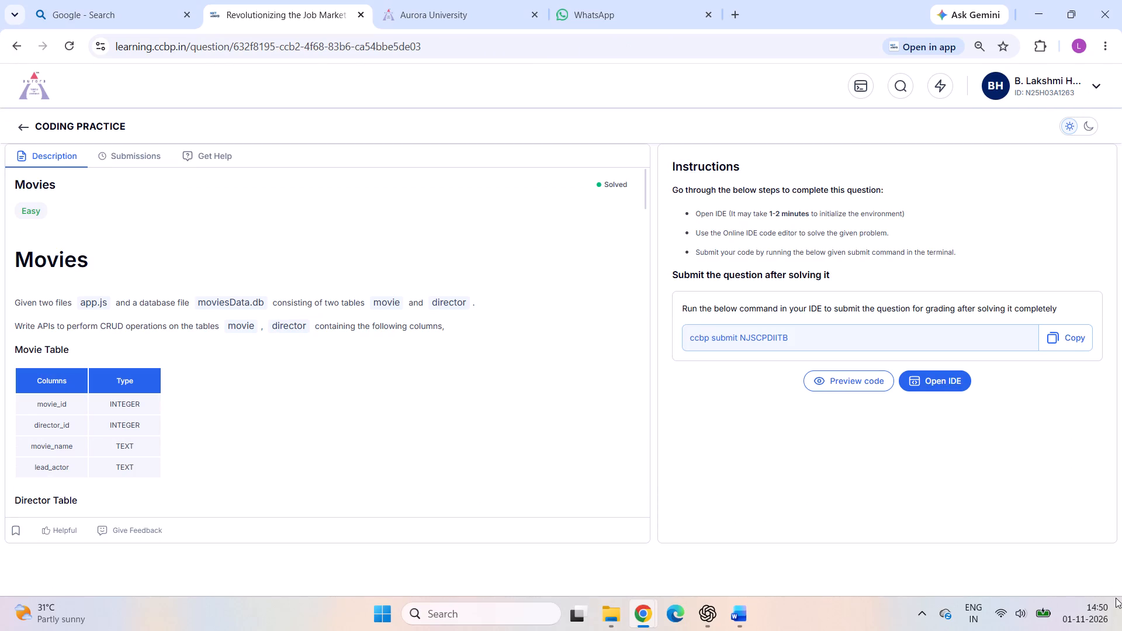
# Return to the Word report and paste the Movies question screenshot two lines below Question-2 after two leading spaces.
pyautogui.click(722, 540)
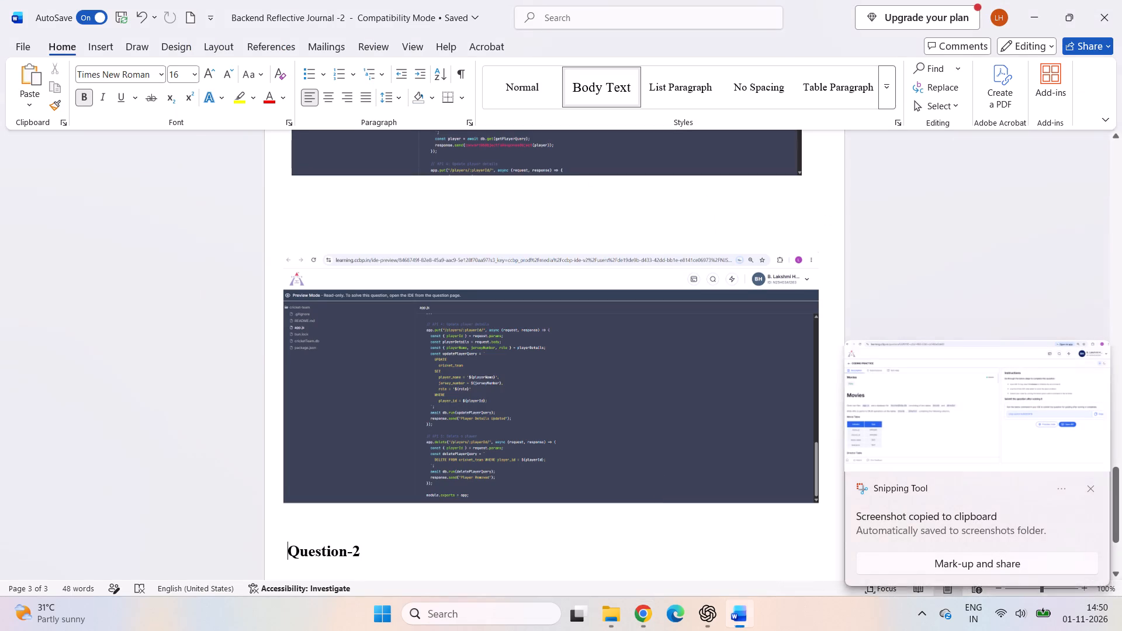
pyautogui.click(403, 551)
pyautogui.press('Return')
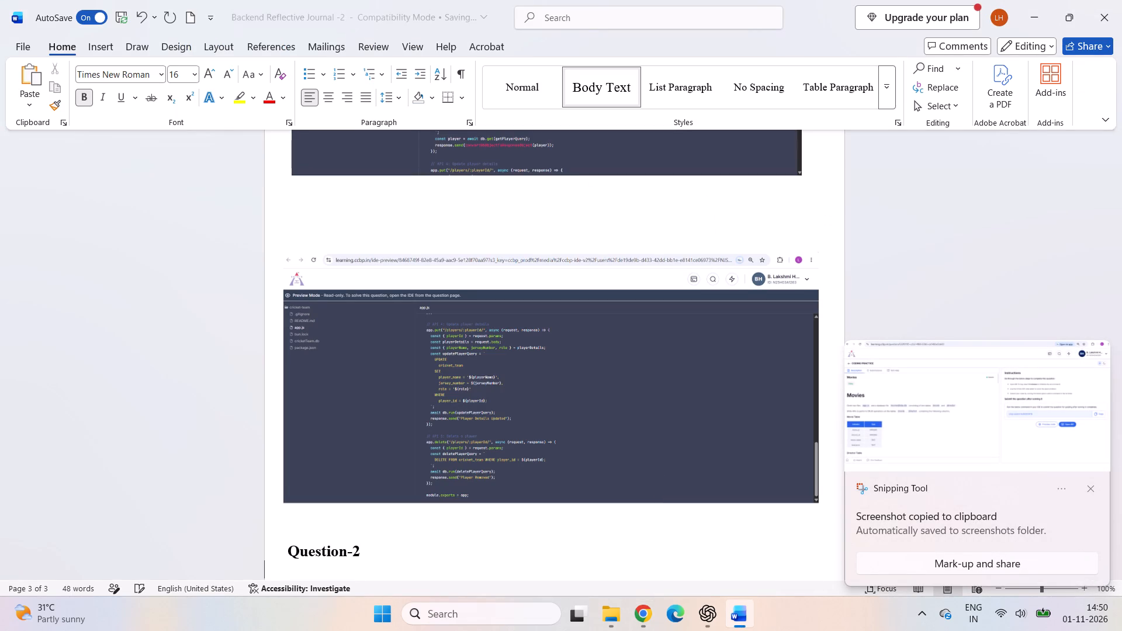
pyautogui.press('Return')
pyautogui.press('space')
pyautogui.press('space')
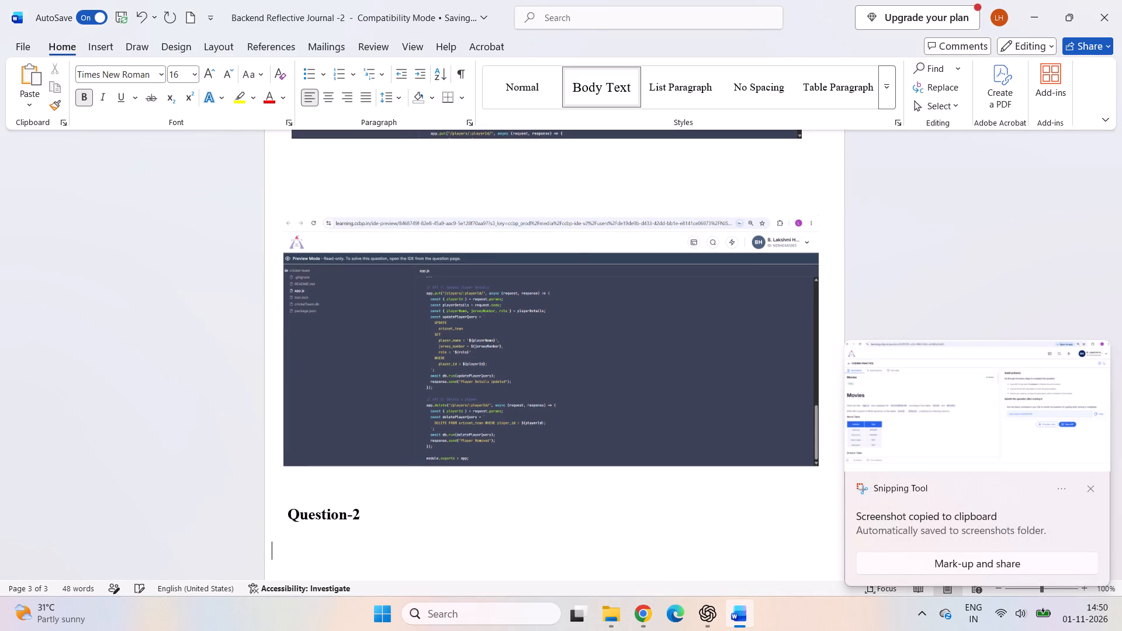
pyautogui.hotkey('ctrl', 'v')
# Shrink the Movies question screenshot proportionally to about 90% of the page width and indent it slightly further with spaces.
pyautogui.click(379, 385)
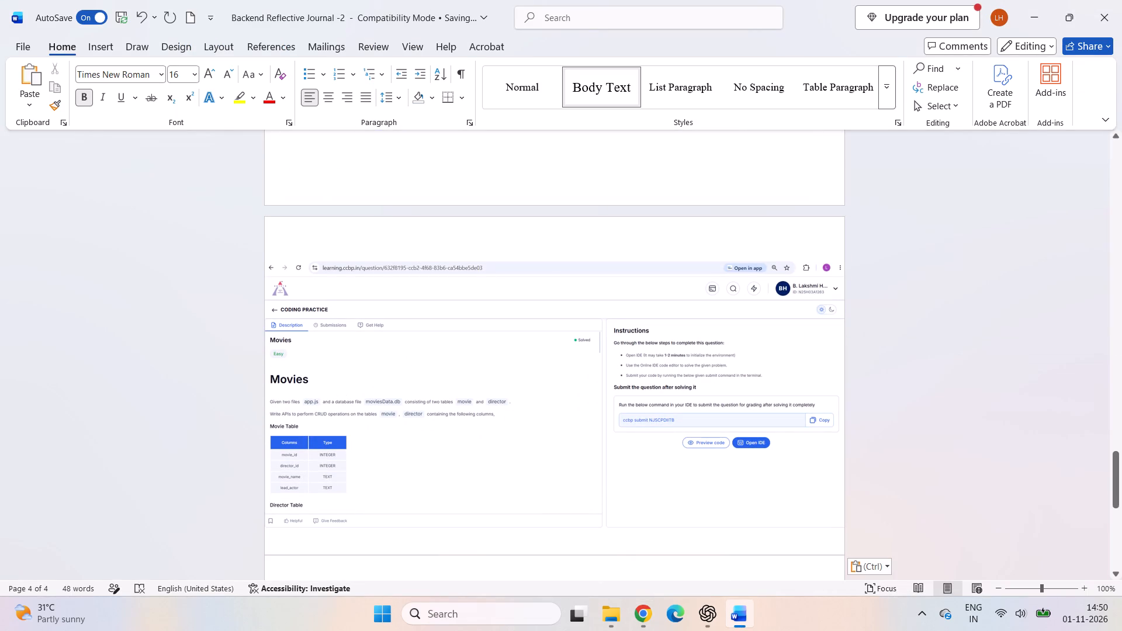
pyautogui.press('space')
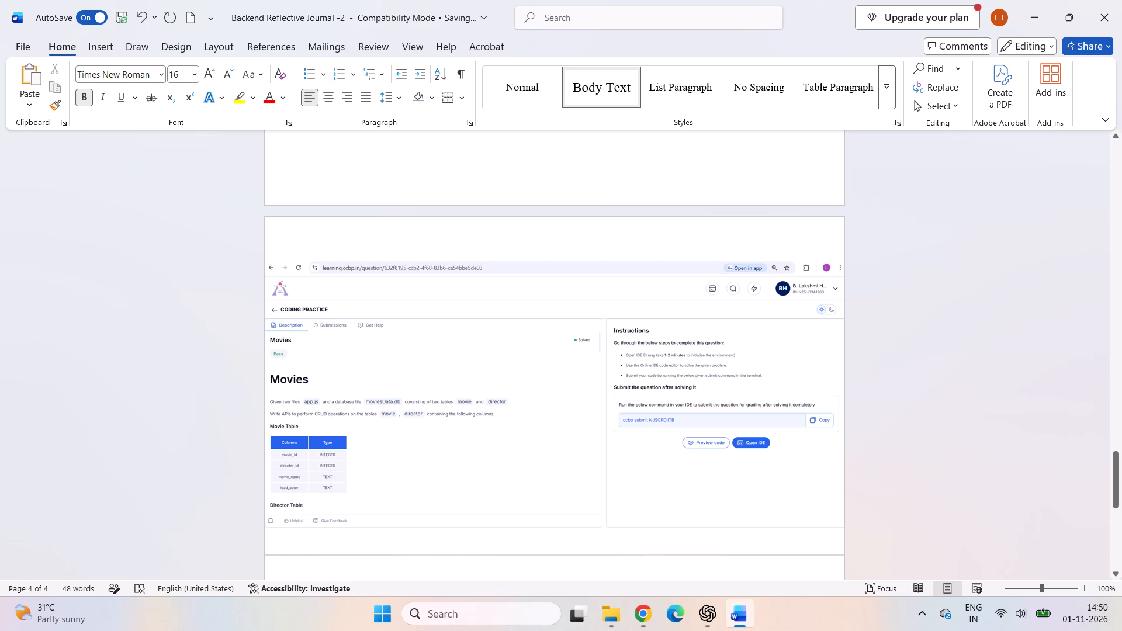
pyautogui.click(384, 404)
pyautogui.moveTo(266, 559); pyautogui.dragTo(320, 505)
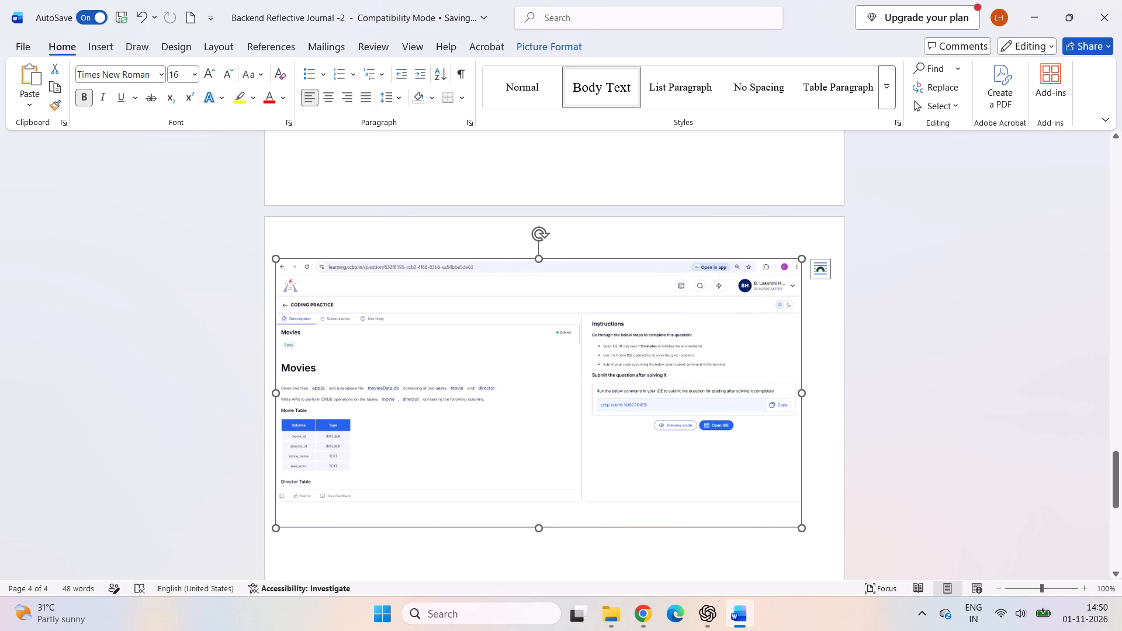
pyautogui.click(272, 252)
pyautogui.press('space')
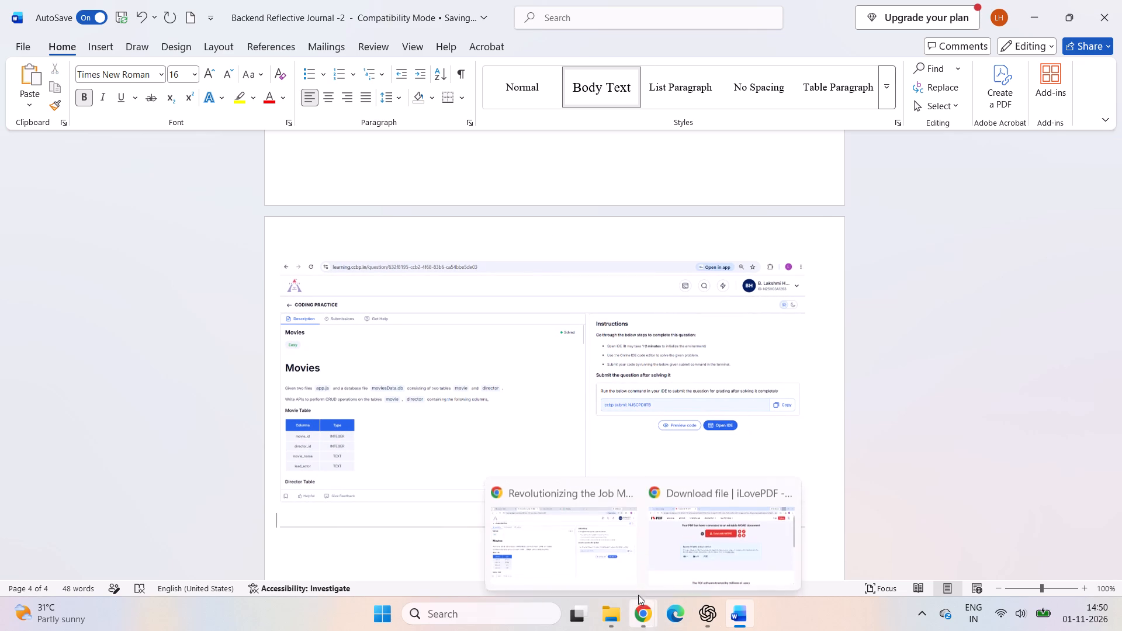
# Switch to Chrome and open the code preview of the Movies question.
pyautogui.click(629, 545)
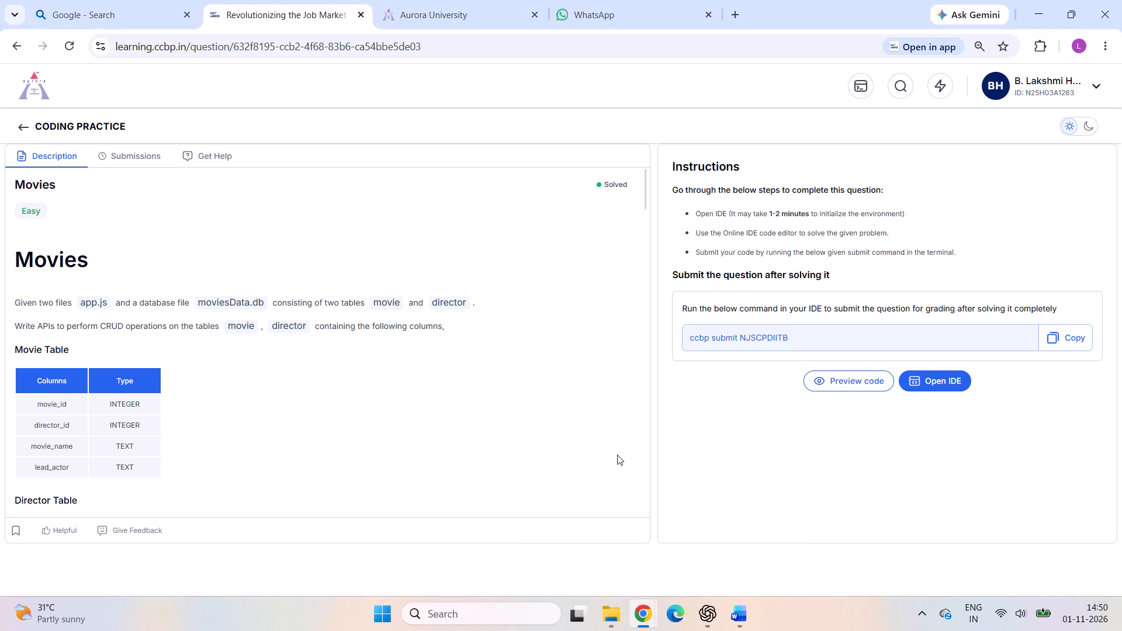
pyautogui.click(856, 387)
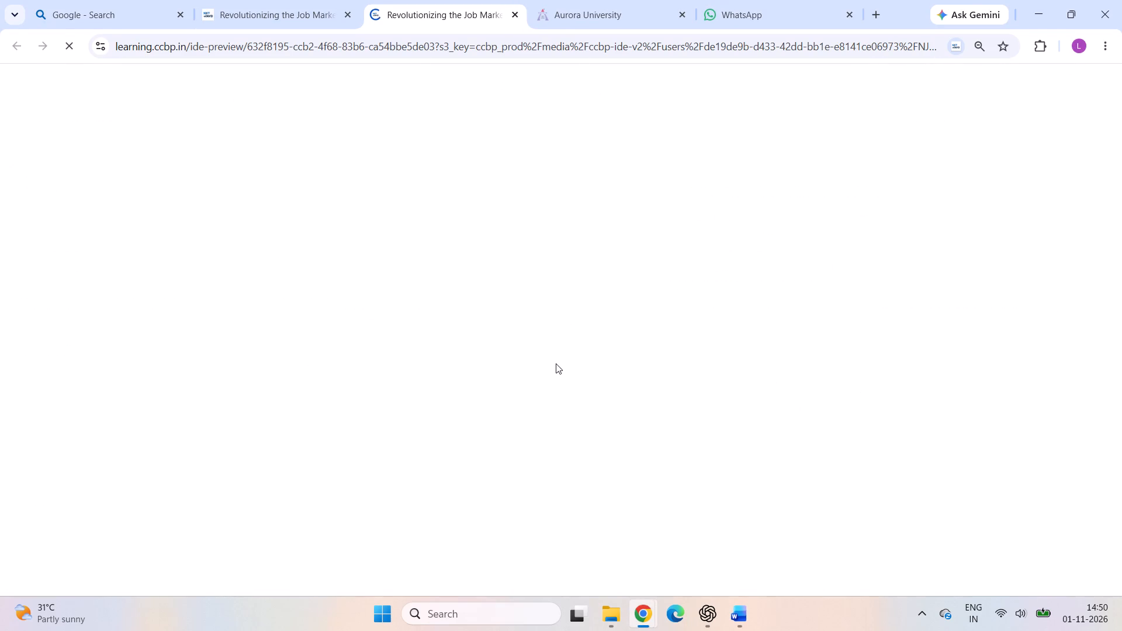
# Examine the Movies app.js solution from the database setup through the API 7 code.
pyautogui.scroll(-7, 556, 363)
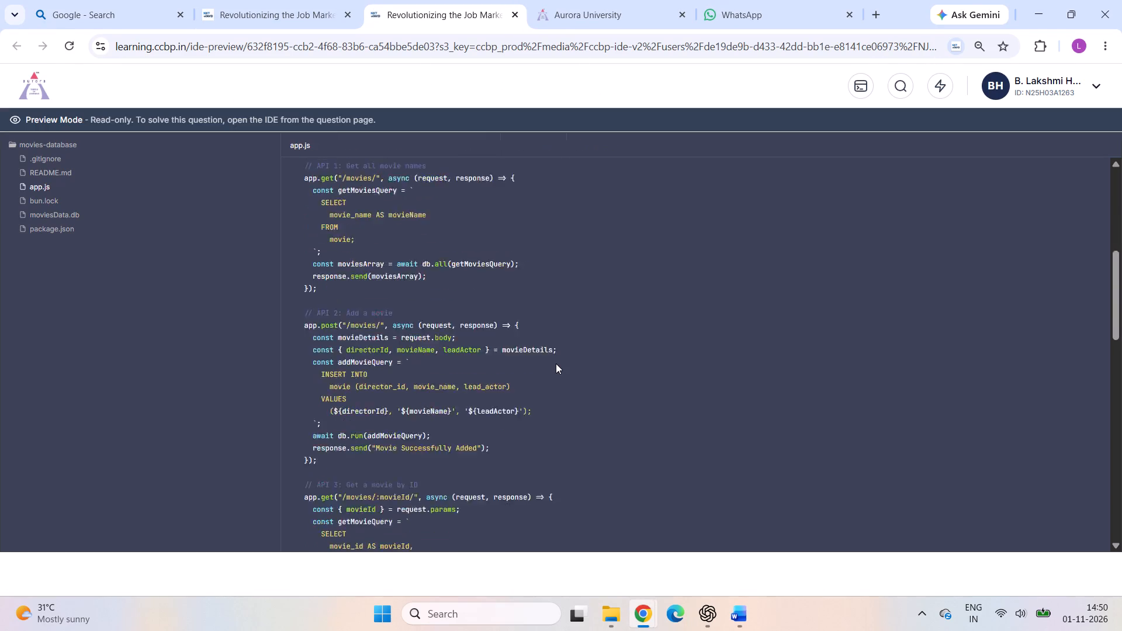
pyautogui.scroll(-6, 556, 363)
pyautogui.scroll(9, 556, 363)
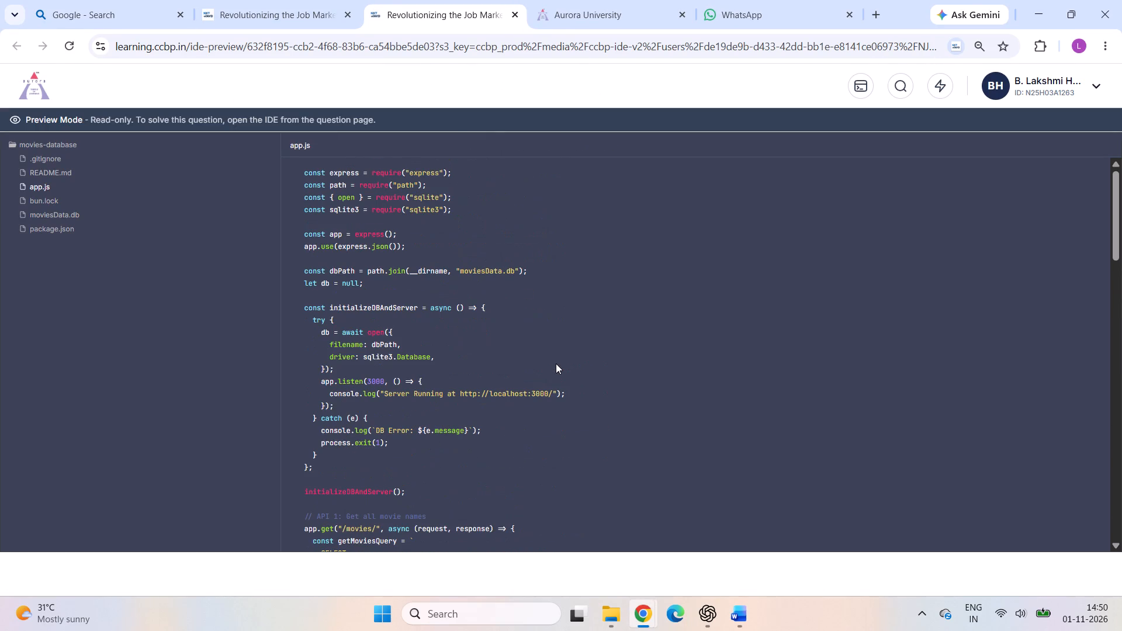
pyautogui.scroll(1, 556, 363)
pyautogui.scroll(-3, 556, 363)
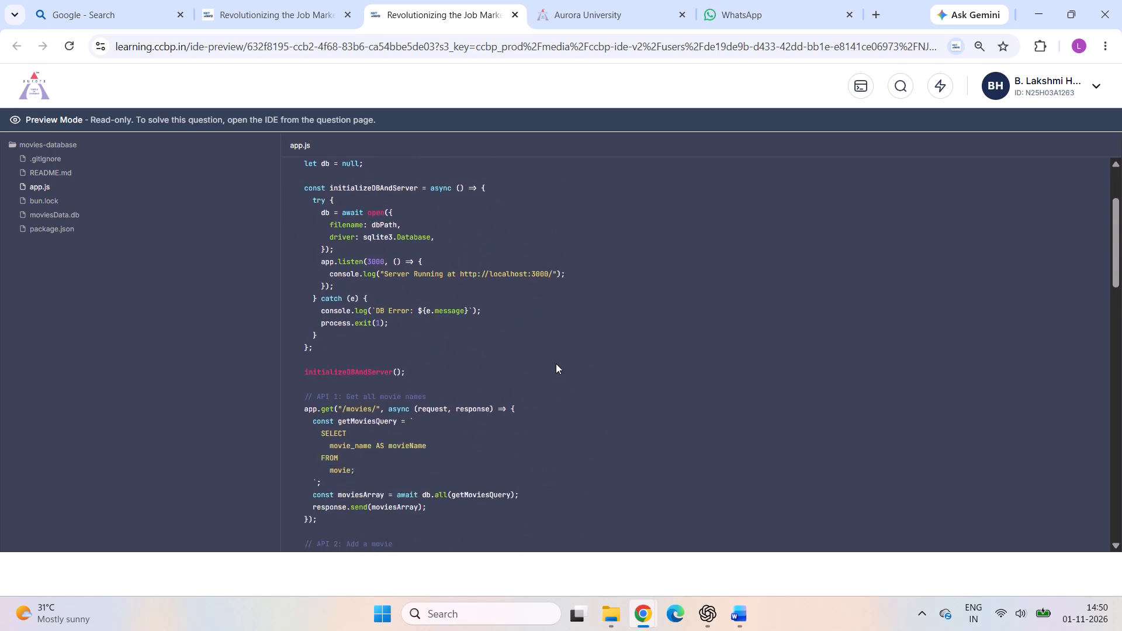
pyautogui.scroll(-3, 556, 363)
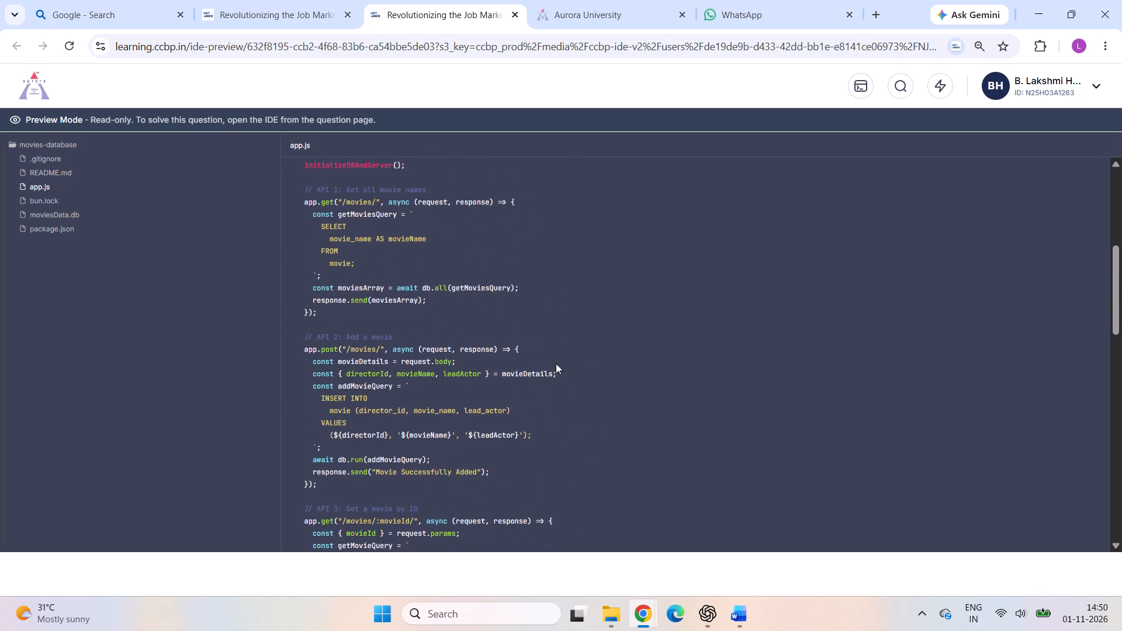
pyautogui.scroll(-7, 556, 363)
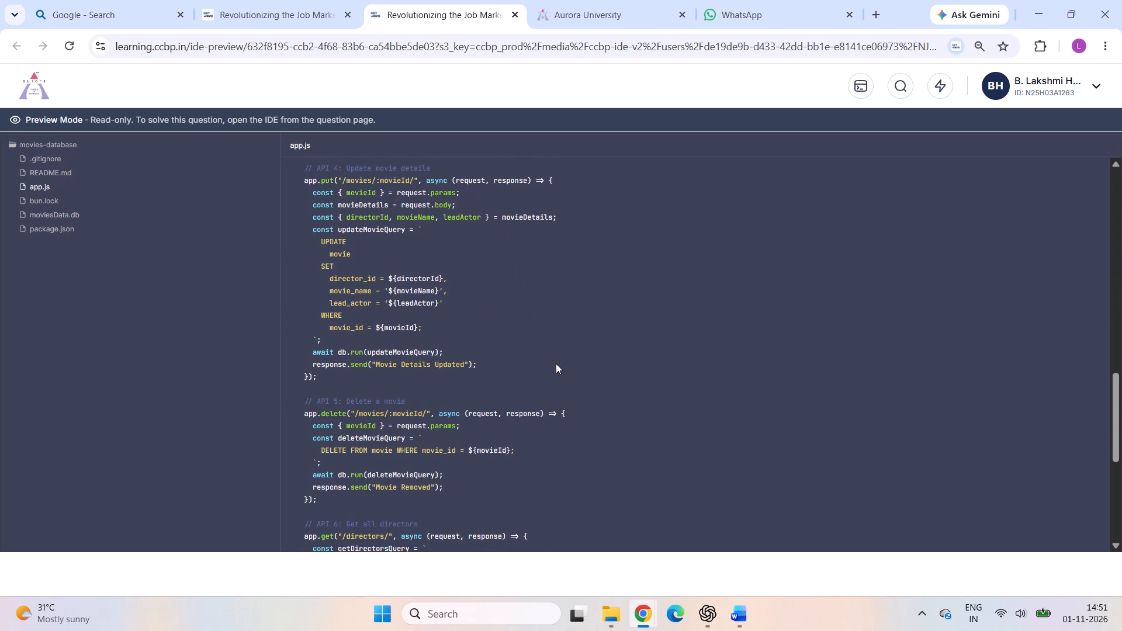
pyautogui.scroll(-4, 556, 363)
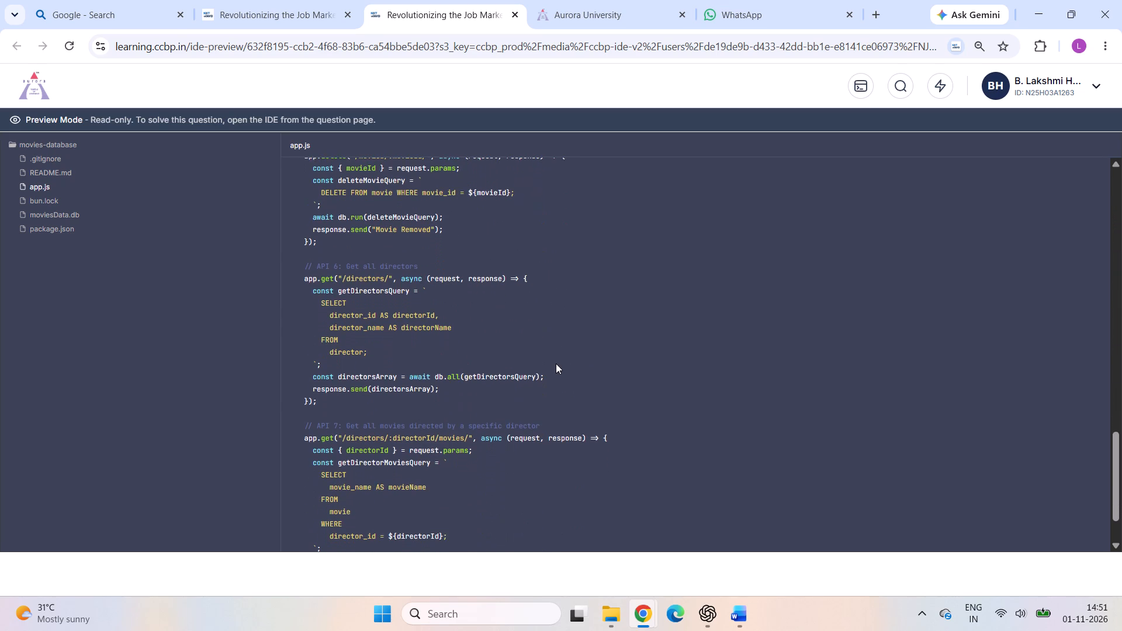
pyautogui.scroll(-3, 556, 363)
pyautogui.scroll(9, 556, 363)
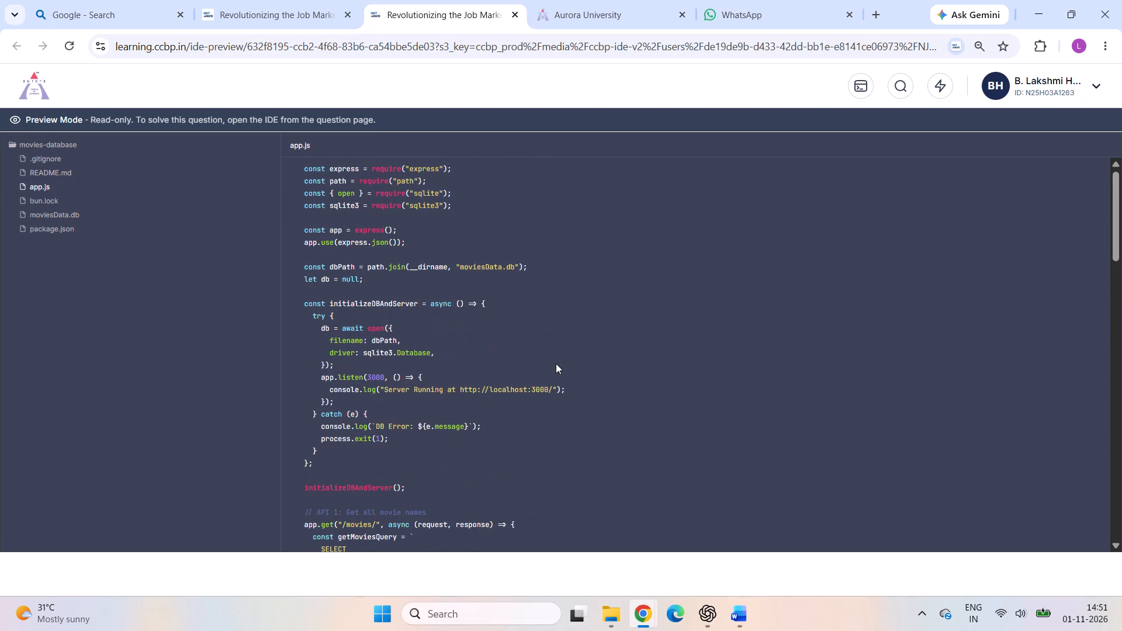
# Capture a screenshot of the Movies app.js preview from the require statements to the start of API 1, excluding browser tabs and taskbar.
pyautogui.press('shift+super+s')
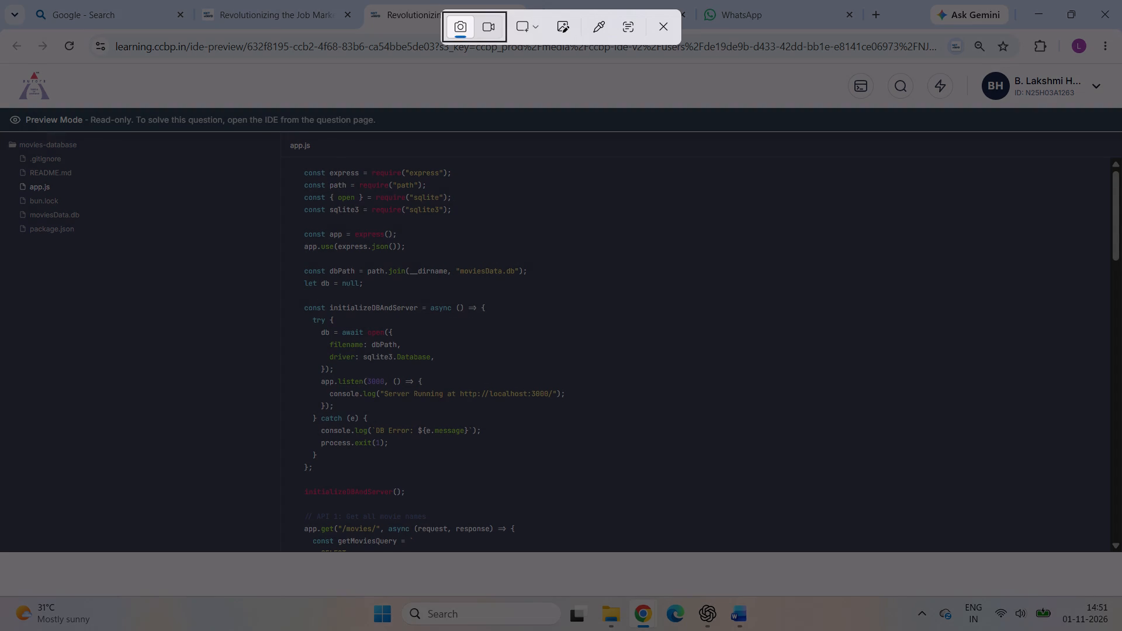
pyautogui.moveTo(6, 30); pyautogui.dragTo(295, 51)
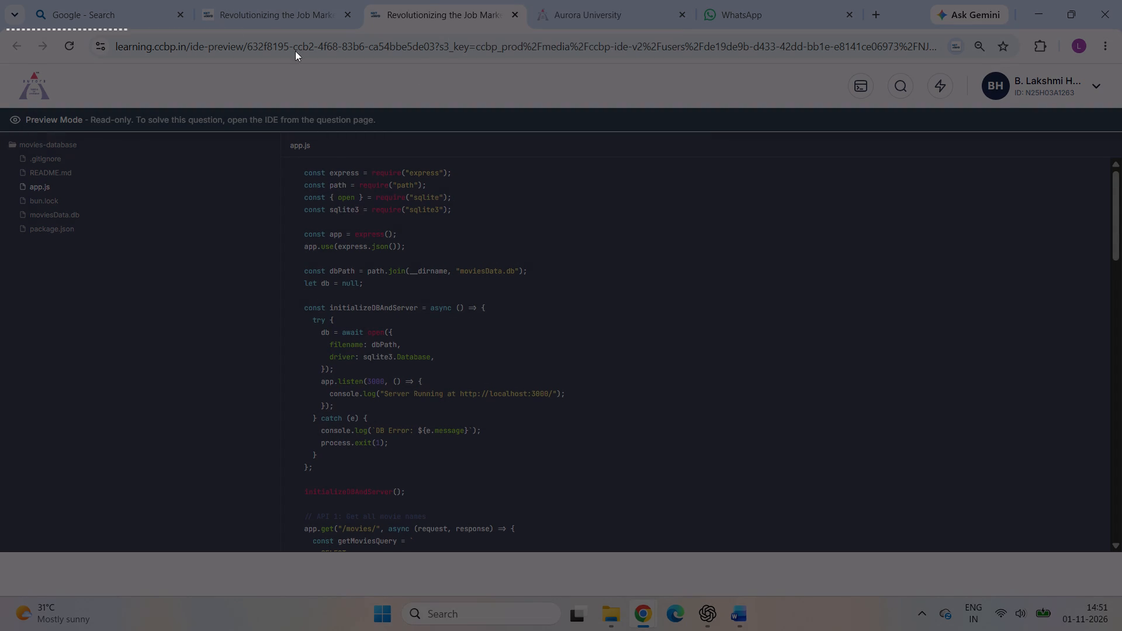
pyautogui.moveTo(295, 51); pyautogui.dragTo(1121, 626)
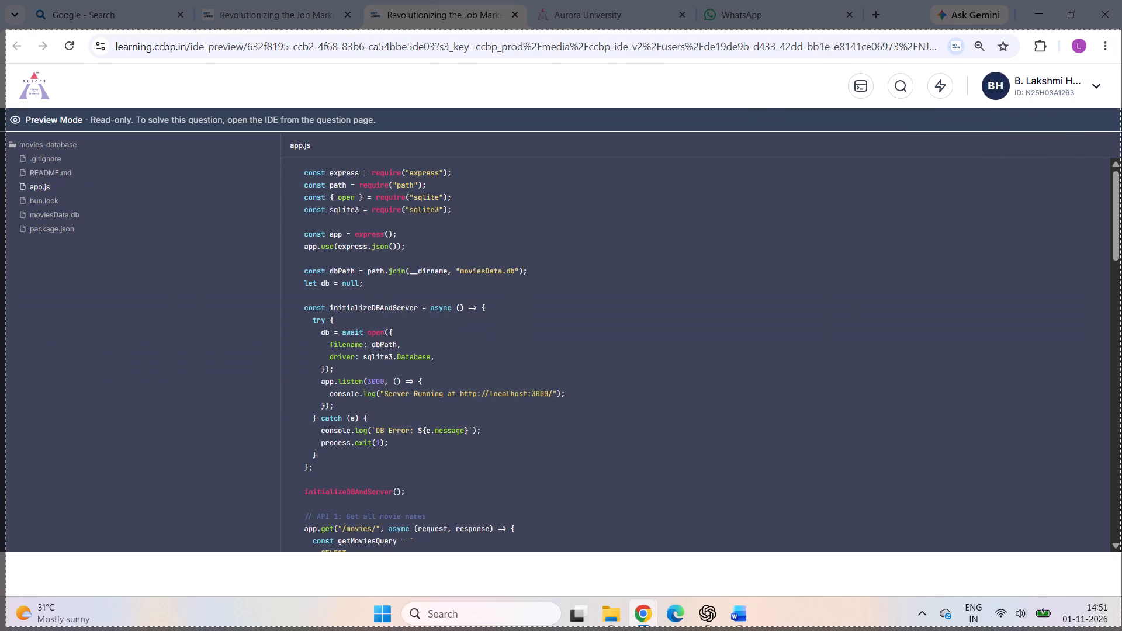
pyautogui.moveTo(1121, 626); pyautogui.dragTo(1121, 590)
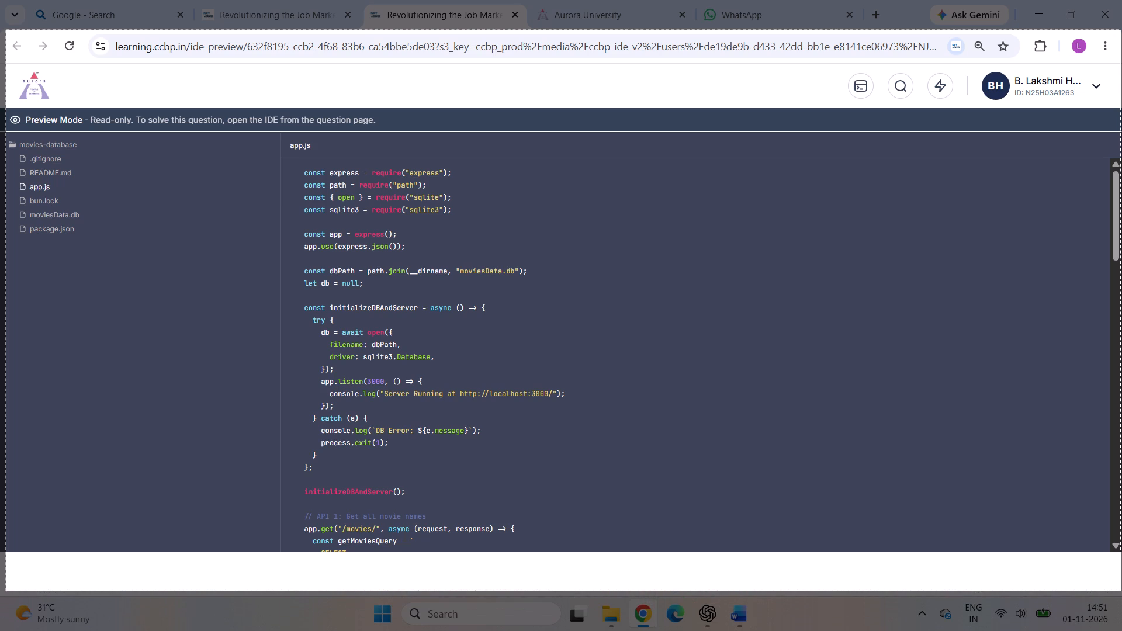
pyautogui.moveTo(1121, 590); pyautogui.dragTo(1121, 594)
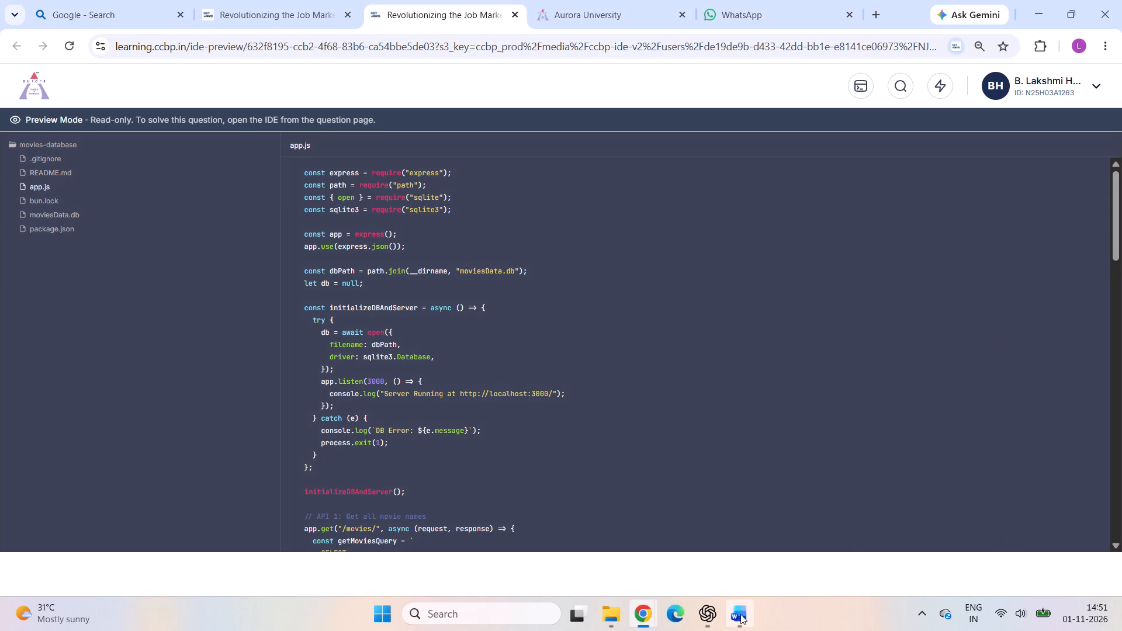
# Switch to the Word report and paste the code screenshot two lines below the Movies question screenshot after three leading spaces.
pyautogui.click(719, 548)
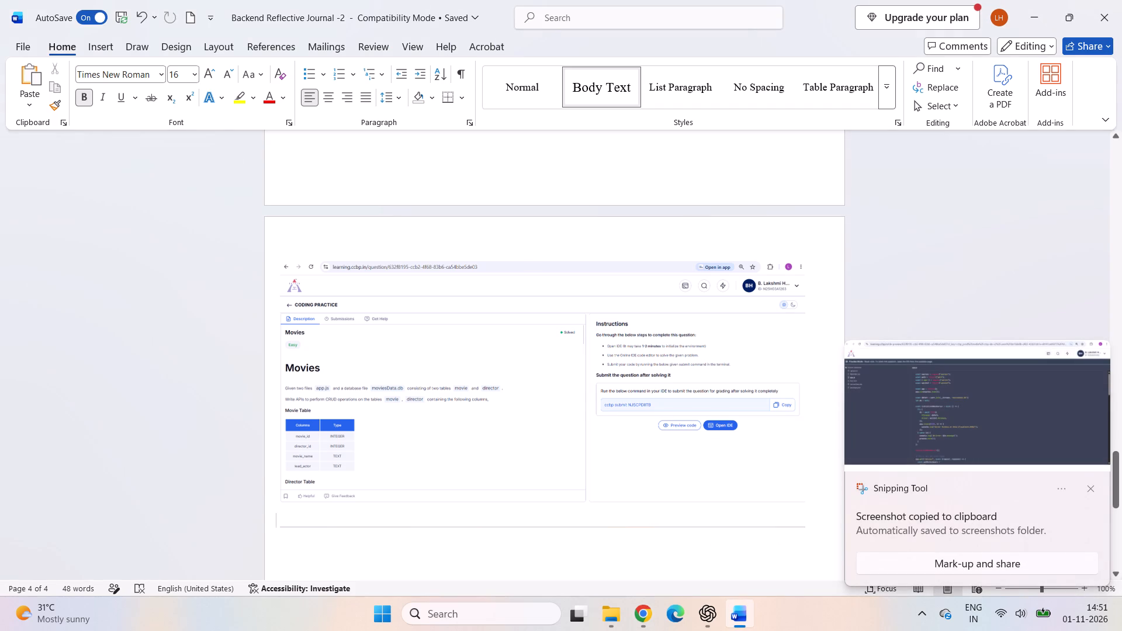
pyautogui.click(820, 523)
pyautogui.press('Return')
pyautogui.press('Return')
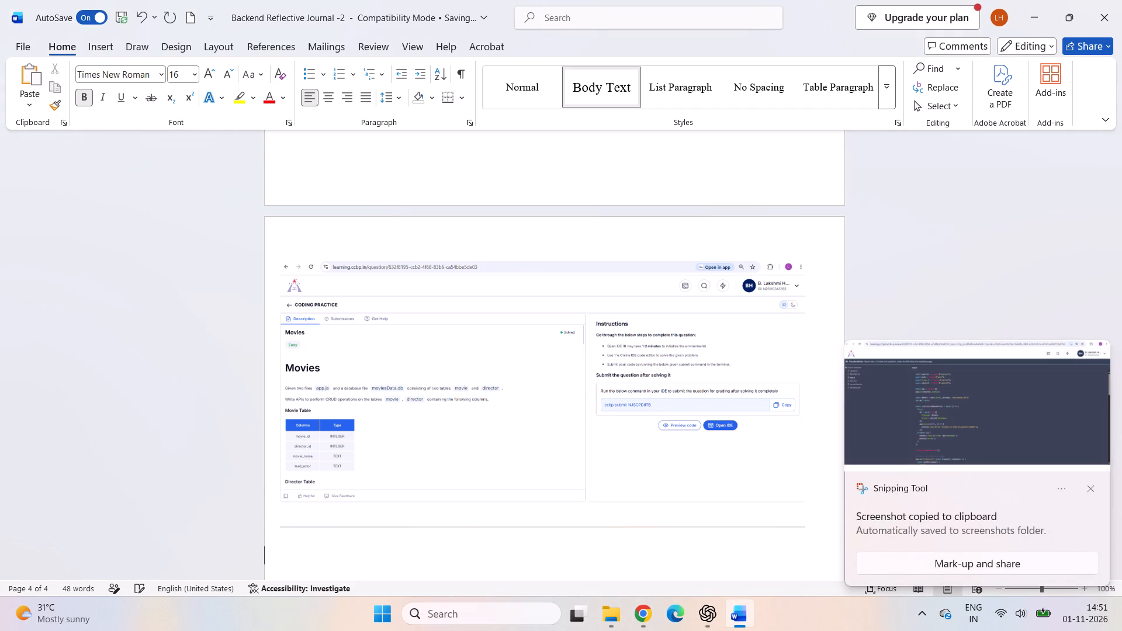
pyautogui.press('space')
pyautogui.press('space')
pyautogui.press('space')
pyautogui.hotkey('ctrl', 'v')
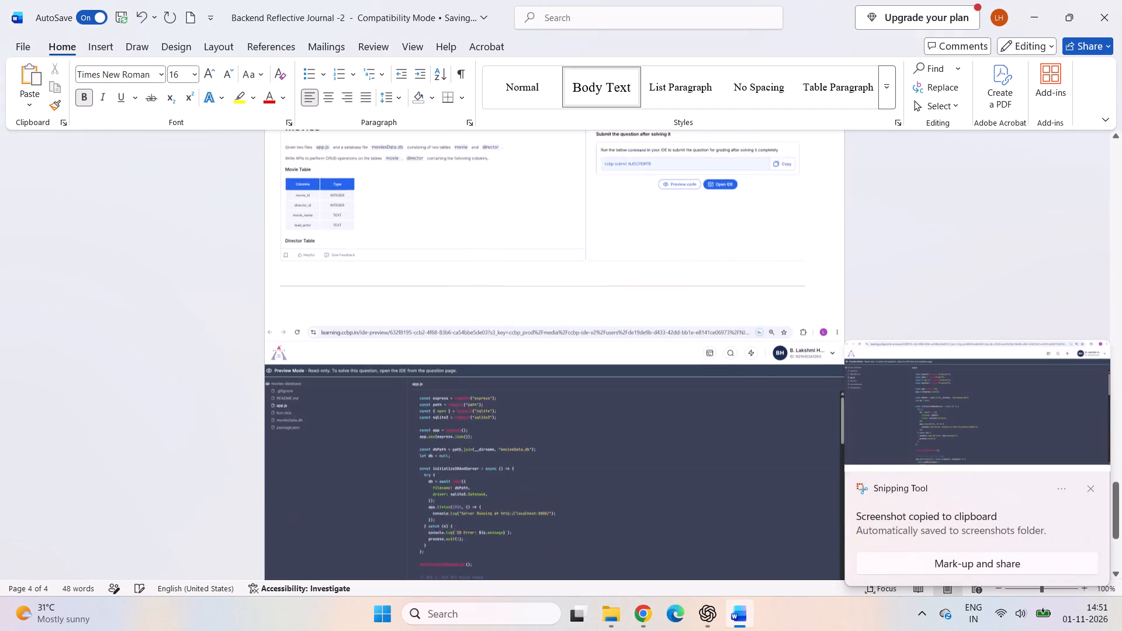
# Shrink the first Movies code screenshot proportionally to about 92% of the page width and add two line breaks after it.
pyautogui.click(619, 471)
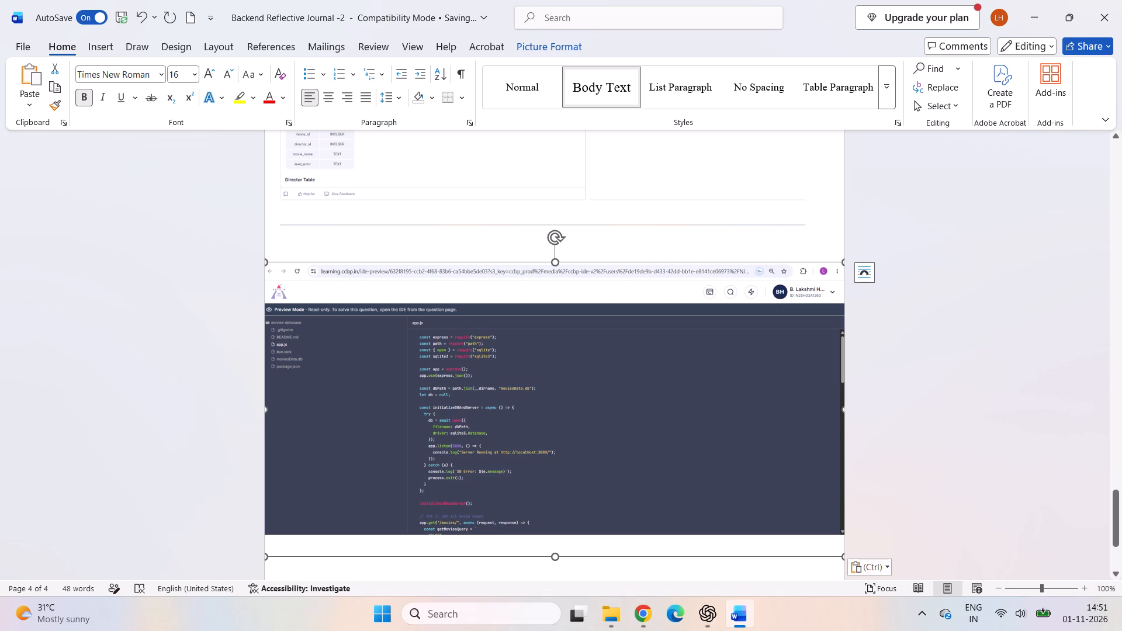
pyautogui.moveTo(266, 557); pyautogui.dragTo(311, 533)
pyautogui.click(829, 504)
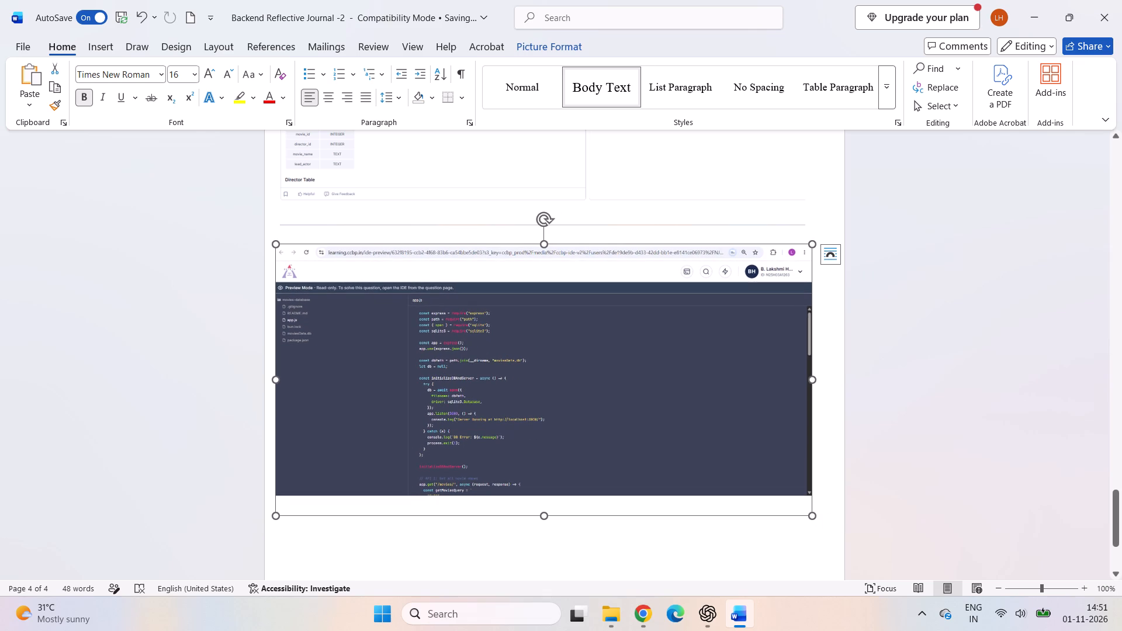
pyautogui.press('Return')
pyautogui.press('Return')
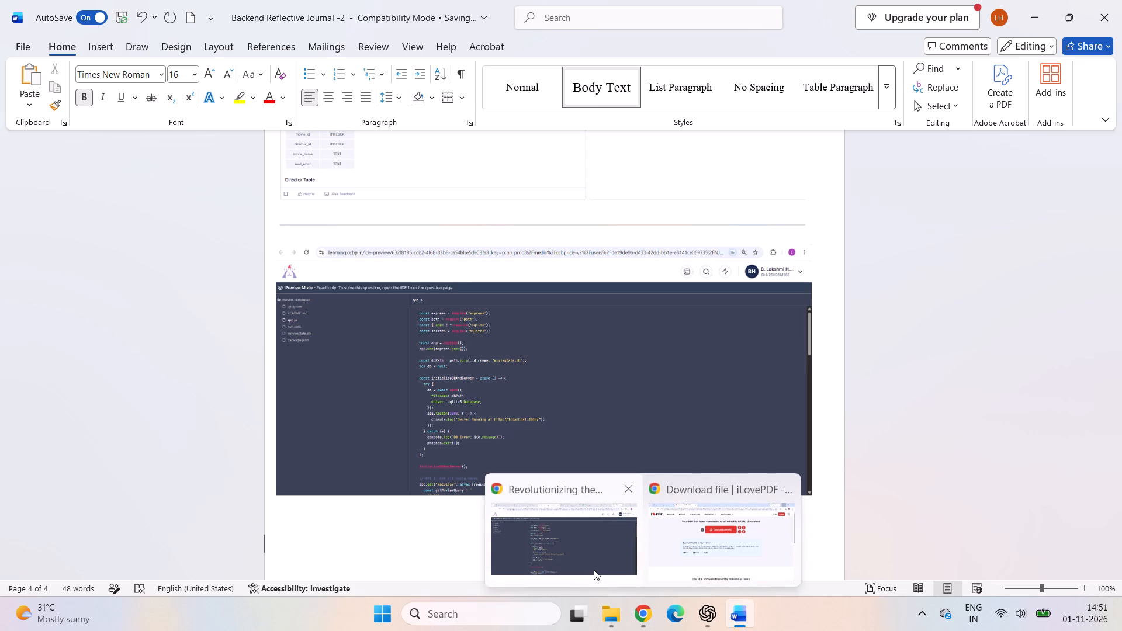
# Switch to Chrome and capture a screenshot of the Movies app.js code from API 1 to the start of API 3.
pyautogui.click(594, 570)
pyautogui.scroll(-5, 581, 506)
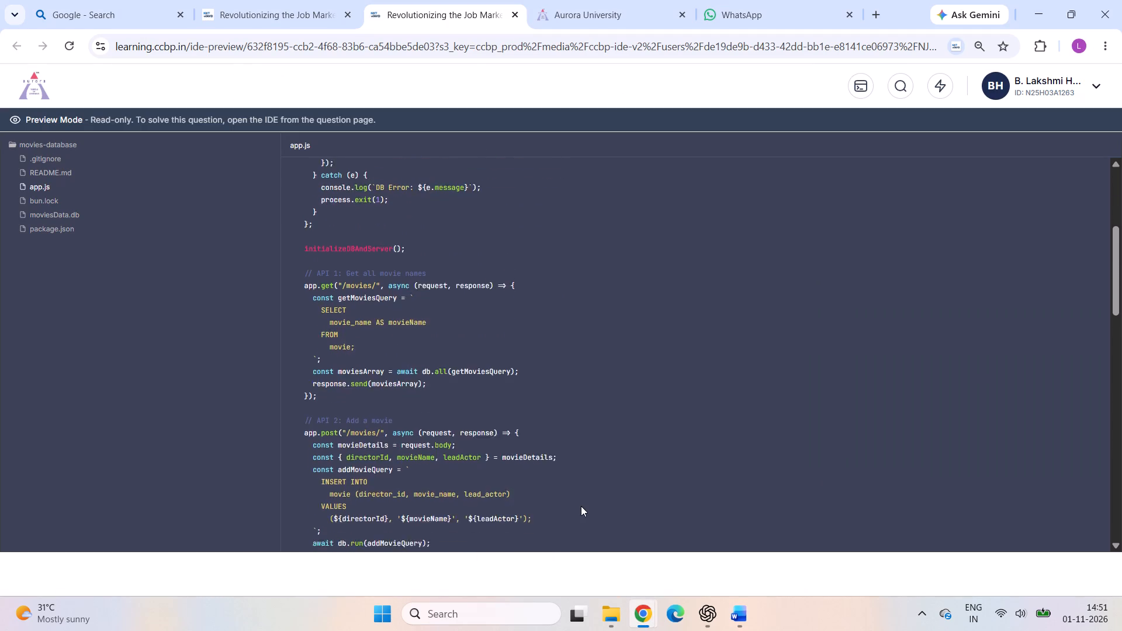
pyautogui.scroll(-2, 581, 506)
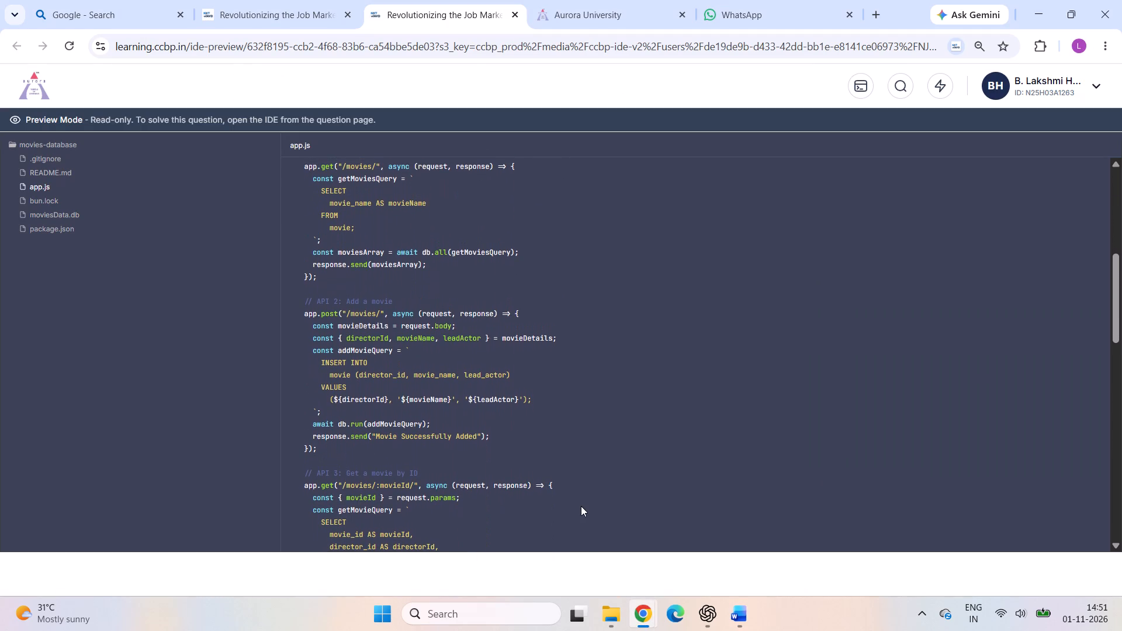
pyautogui.press('shift+super+s')
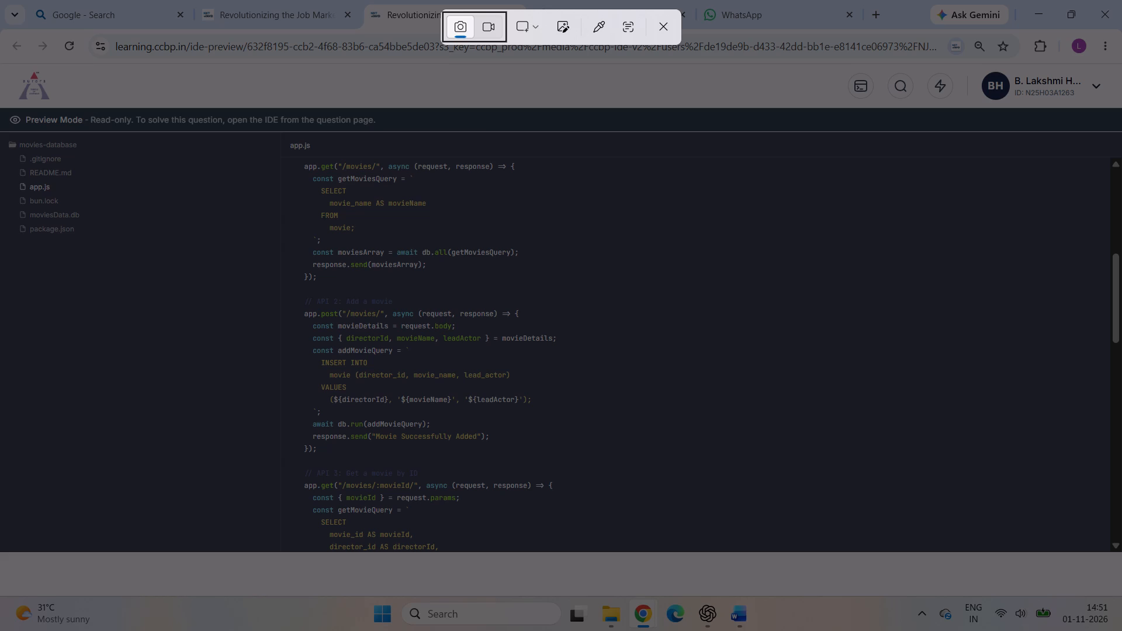
pyautogui.moveTo(4, 27); pyautogui.dragTo(1121, 588)
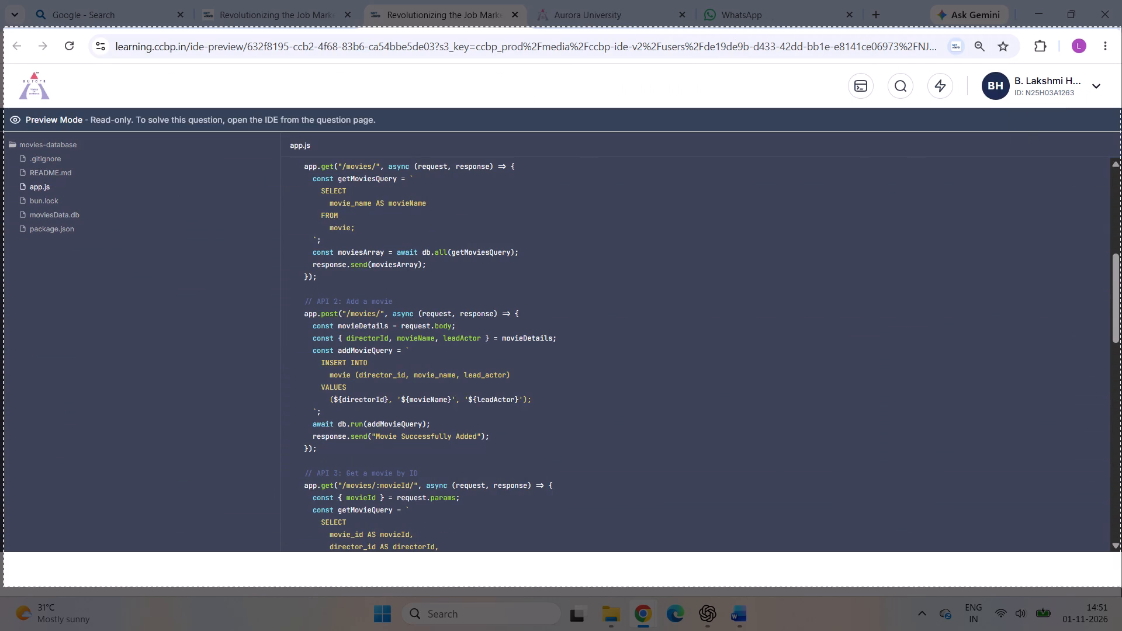
pyautogui.moveTo(1121, 588); pyautogui.dragTo(1121, 591)
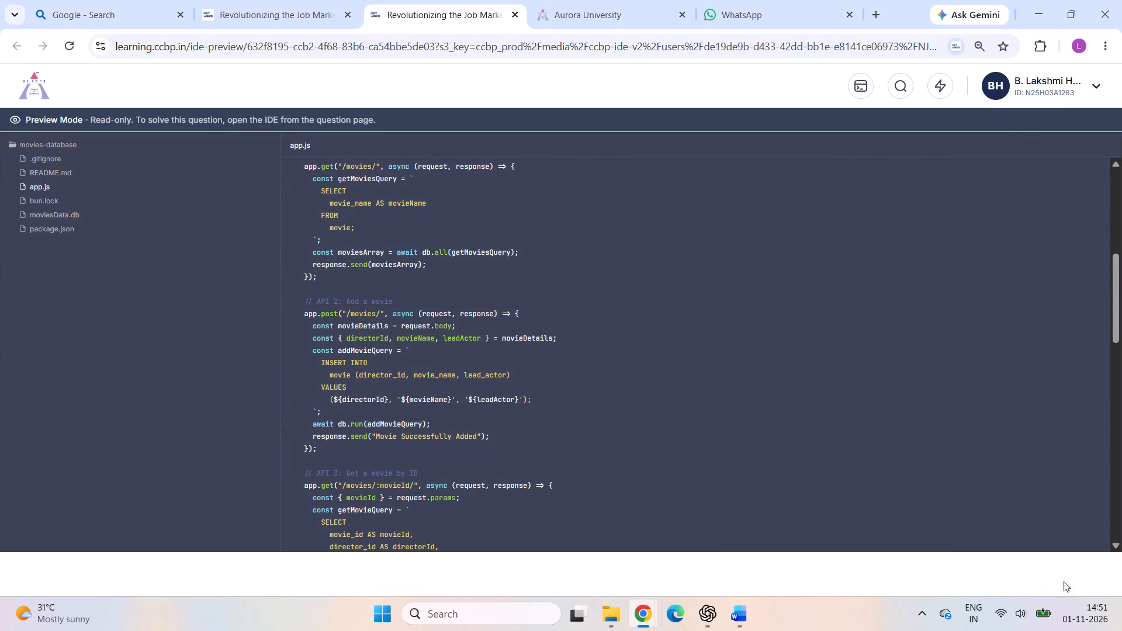
# Switch to the Word report and paste the second Movies code screenshot below the first one after two leading spaces.
pyautogui.click(728, 551)
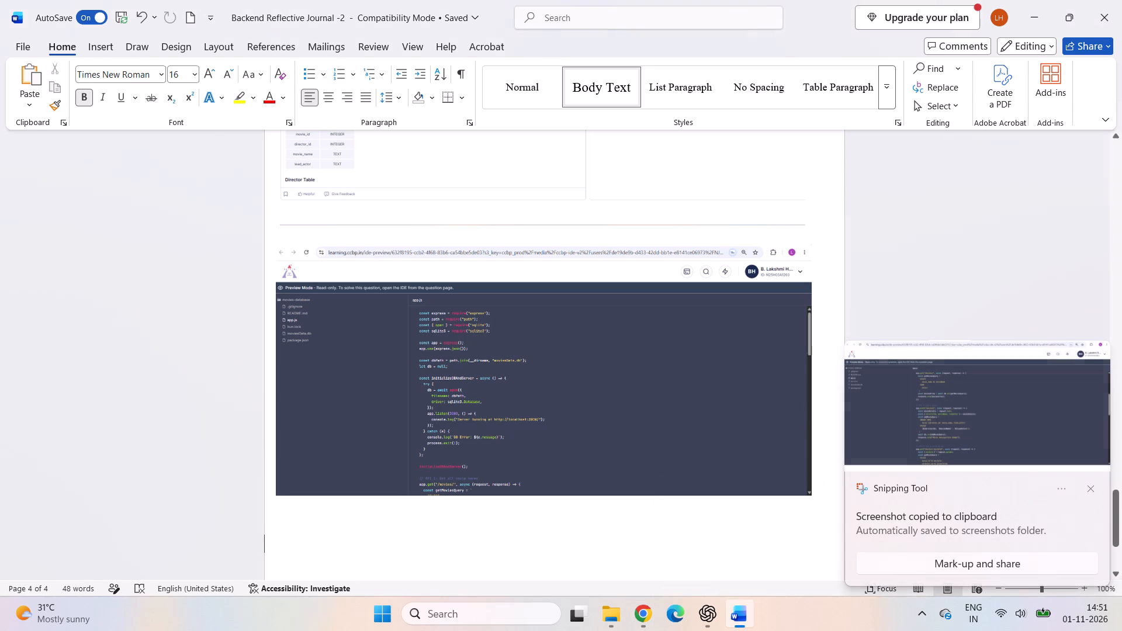
pyautogui.press('space')
pyautogui.press('space')
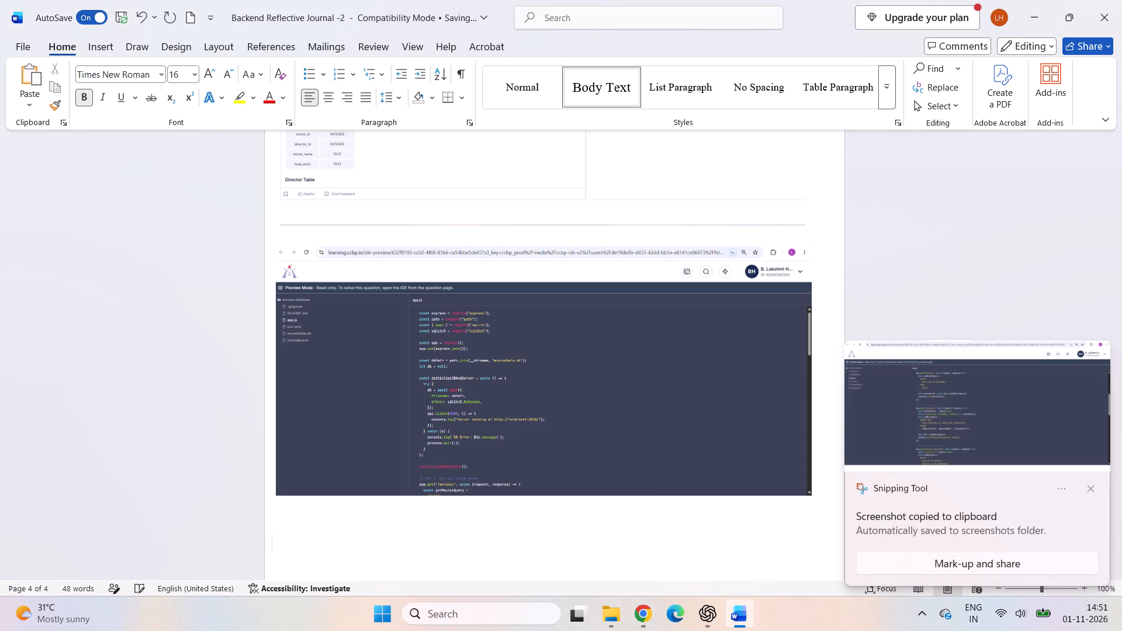
pyautogui.hotkey('ctrl', 'v')
# Shrink the second Movies code screenshot proportionally to about 93% of the page width and indent it by one more space.
pyautogui.click(321, 494)
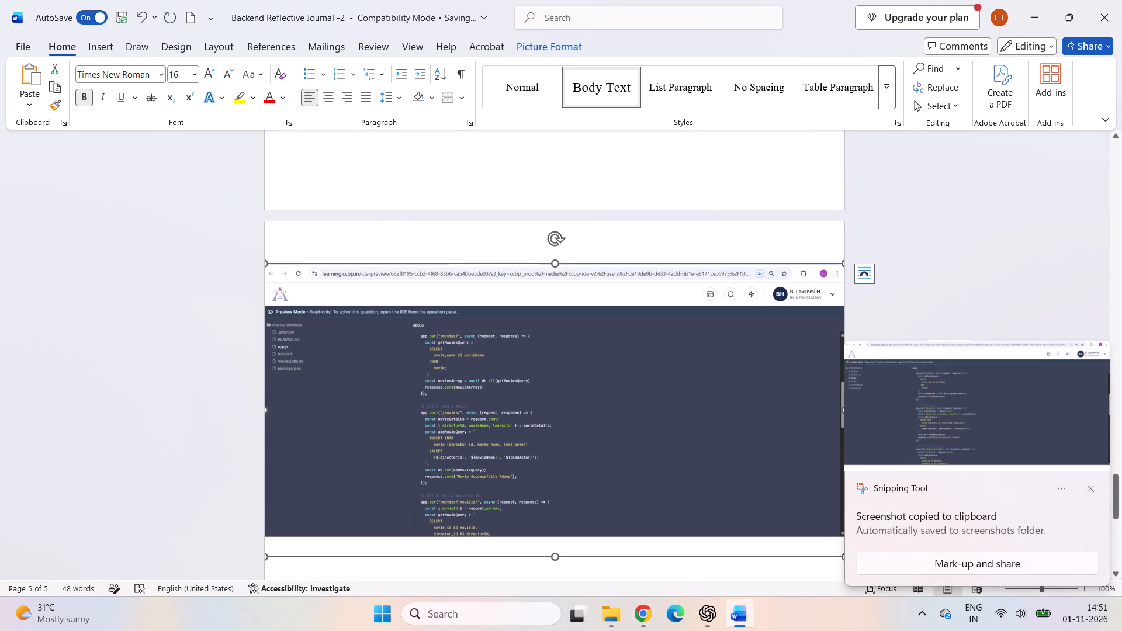
pyautogui.moveTo(267, 555); pyautogui.dragTo(304, 518)
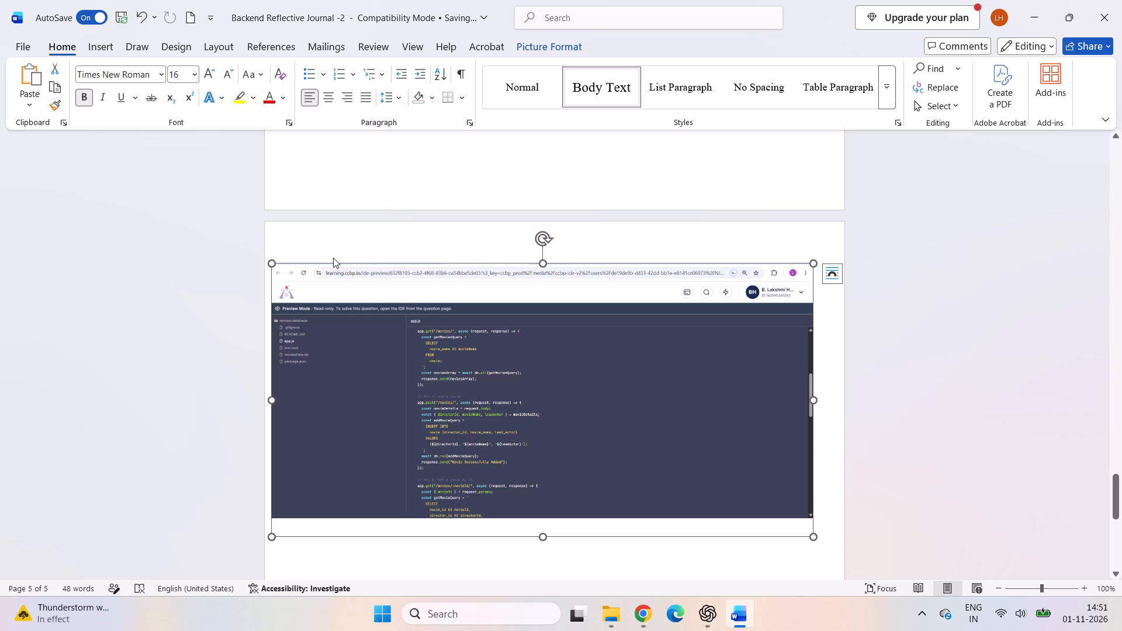
pyautogui.click(273, 248)
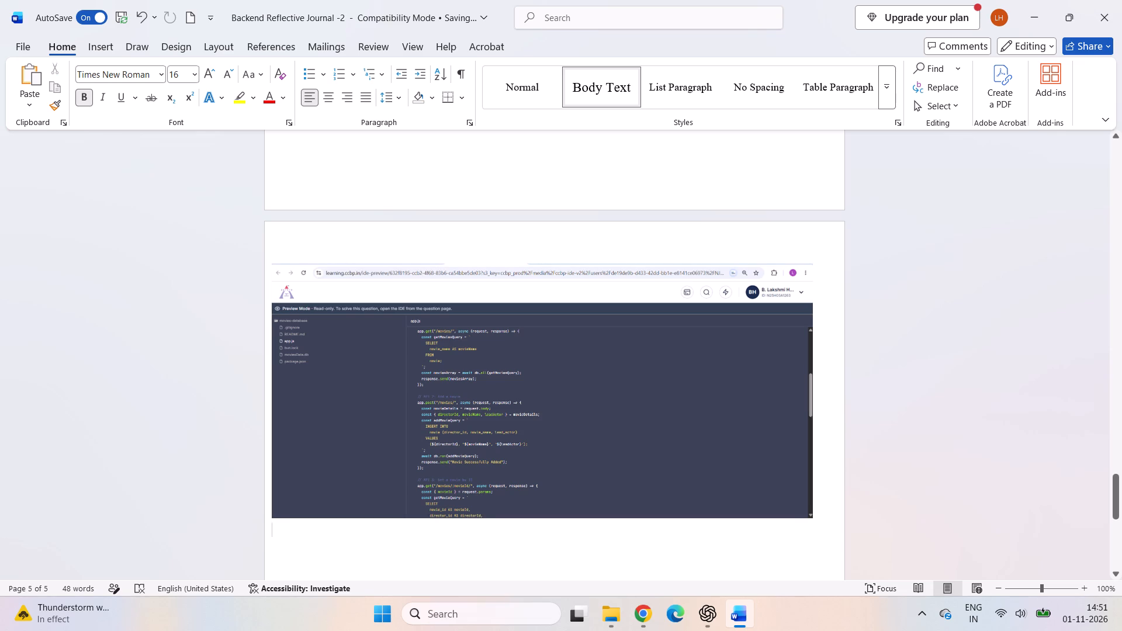
pyautogui.click(271, 254)
pyautogui.press('space')
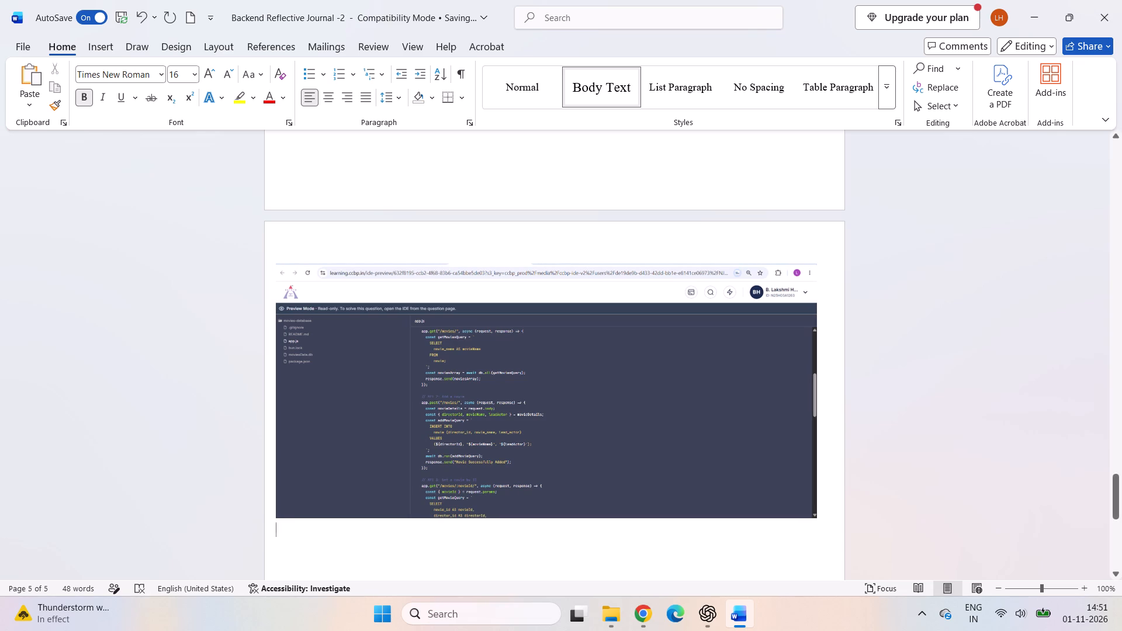
# Add two line breaks after the second Movies code screenshot.
pyautogui.click(834, 514)
pyautogui.press('Return')
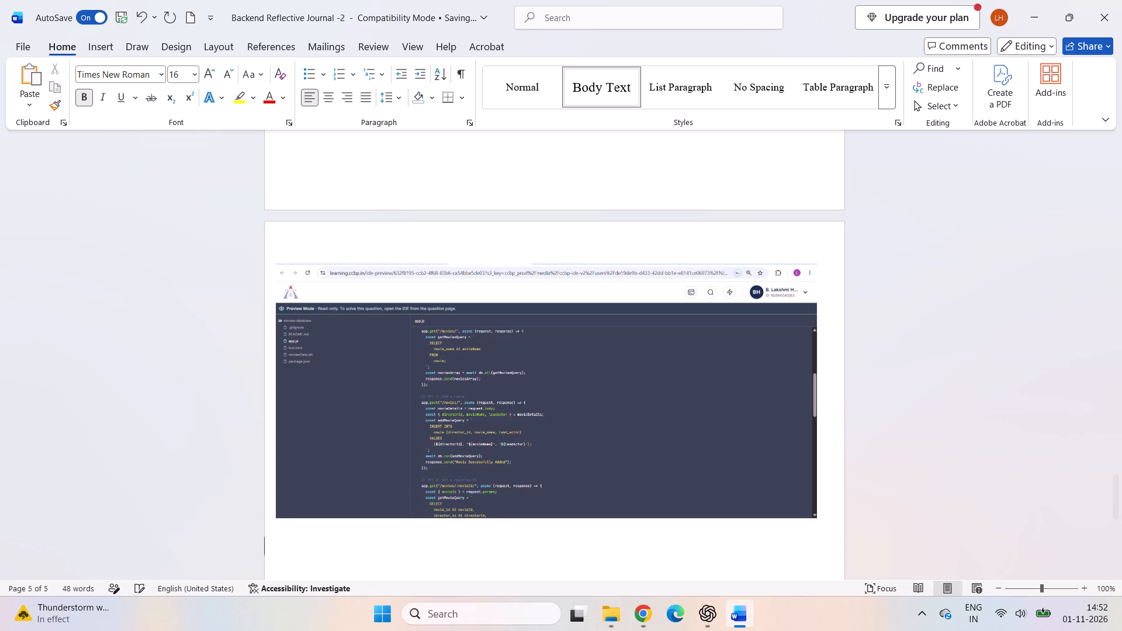
pyautogui.press('Return')
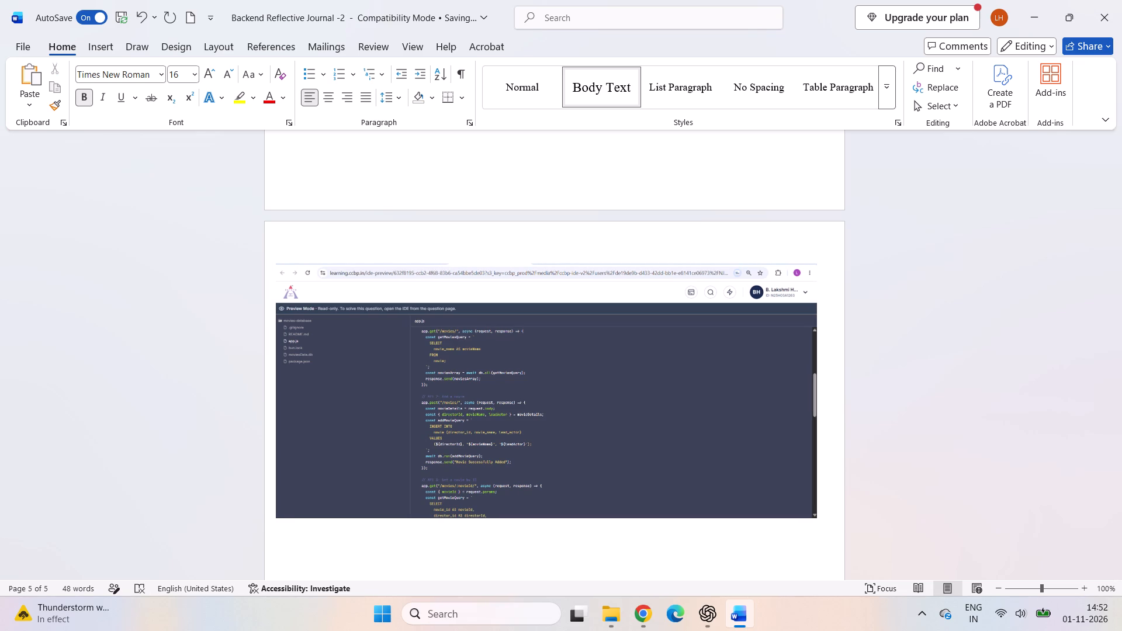
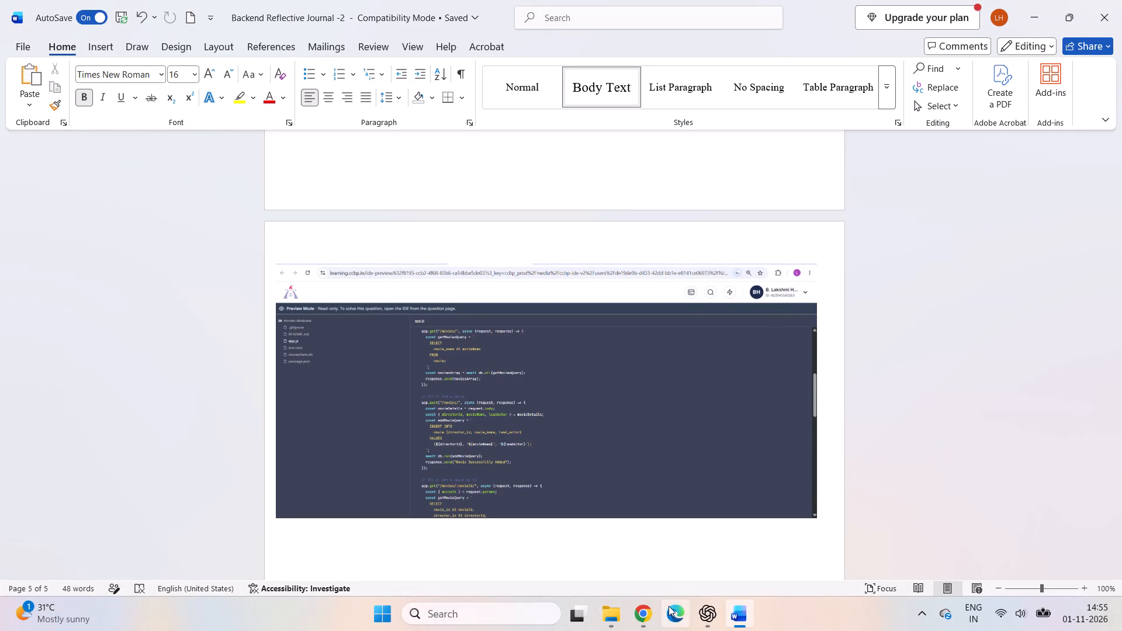
# Switch to Chrome and capture a screenshot of the Movies app.js code from API 3 to the update query of API 4.
pyautogui.click(609, 542)
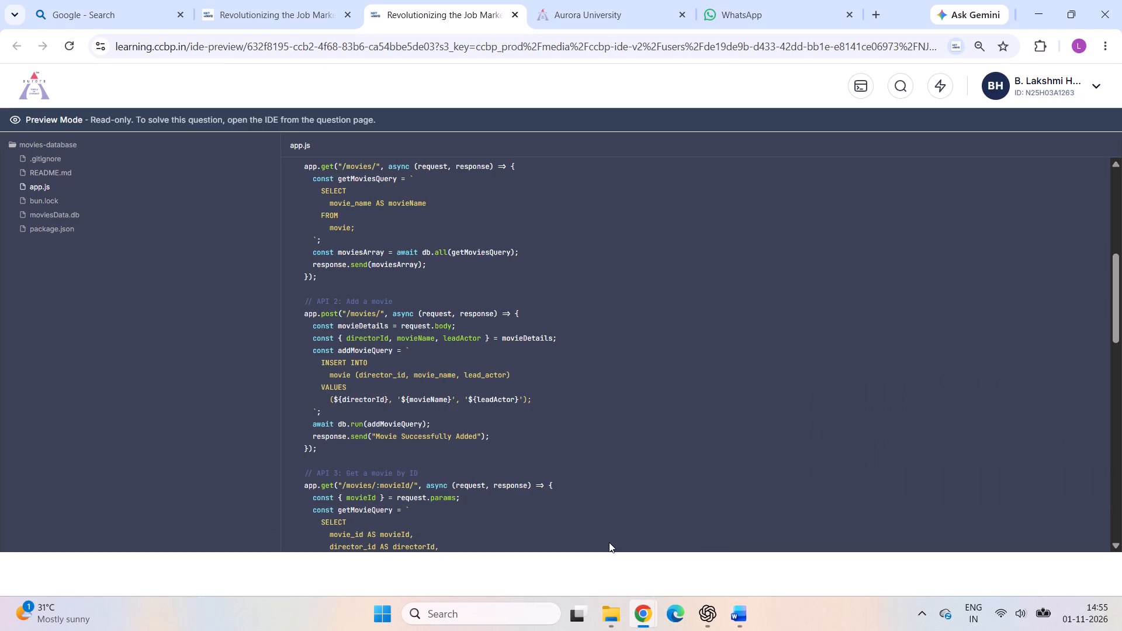
pyautogui.scroll(-1, 593, 479)
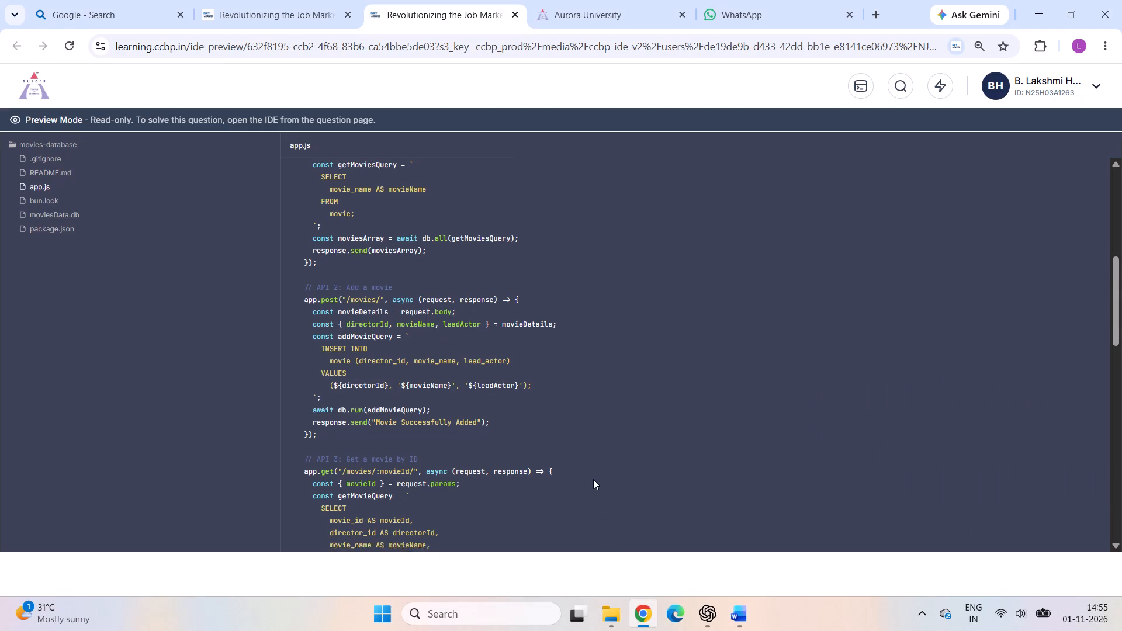
pyautogui.scroll(-3, 593, 479)
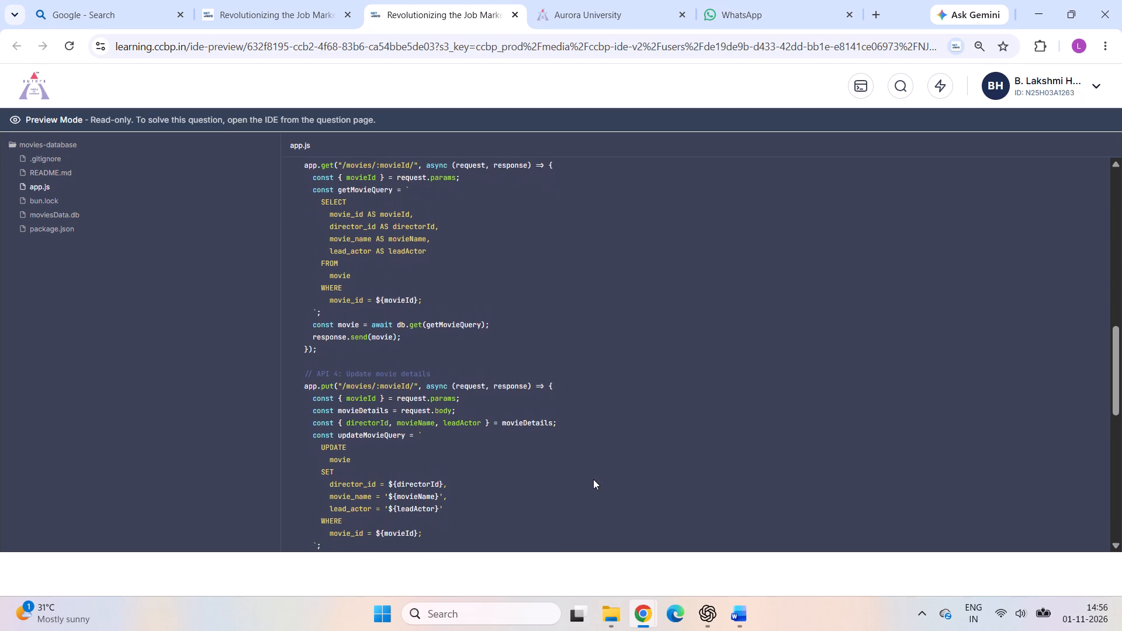
pyautogui.press('shift+super+s')
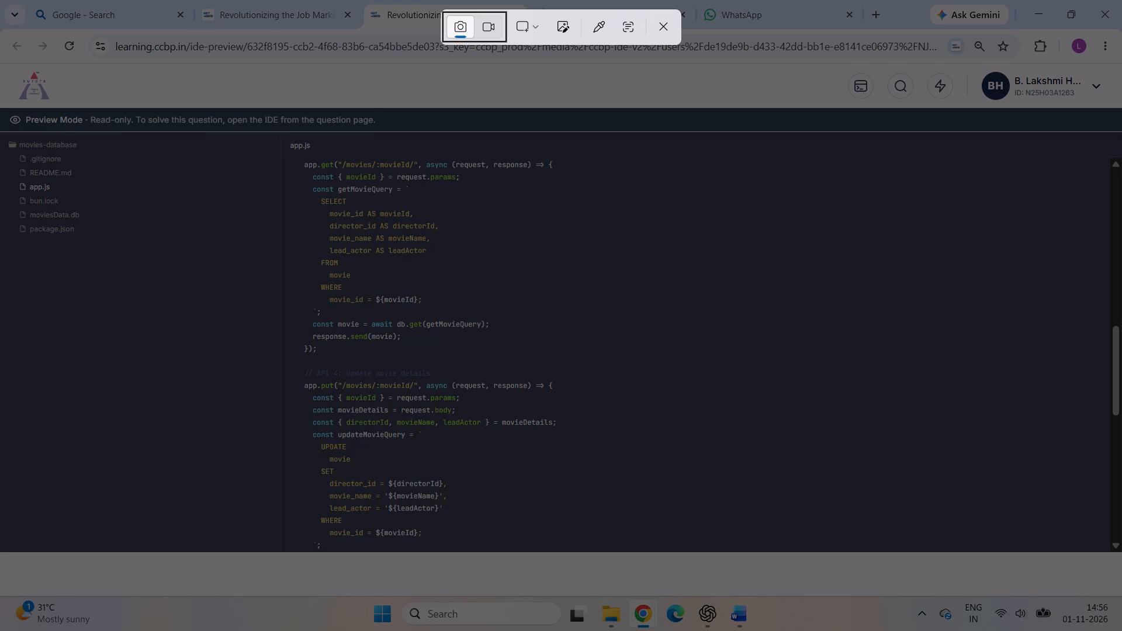
pyautogui.click(3, 27)
pyautogui.moveTo(4, 30); pyautogui.dragTo(553, 183)
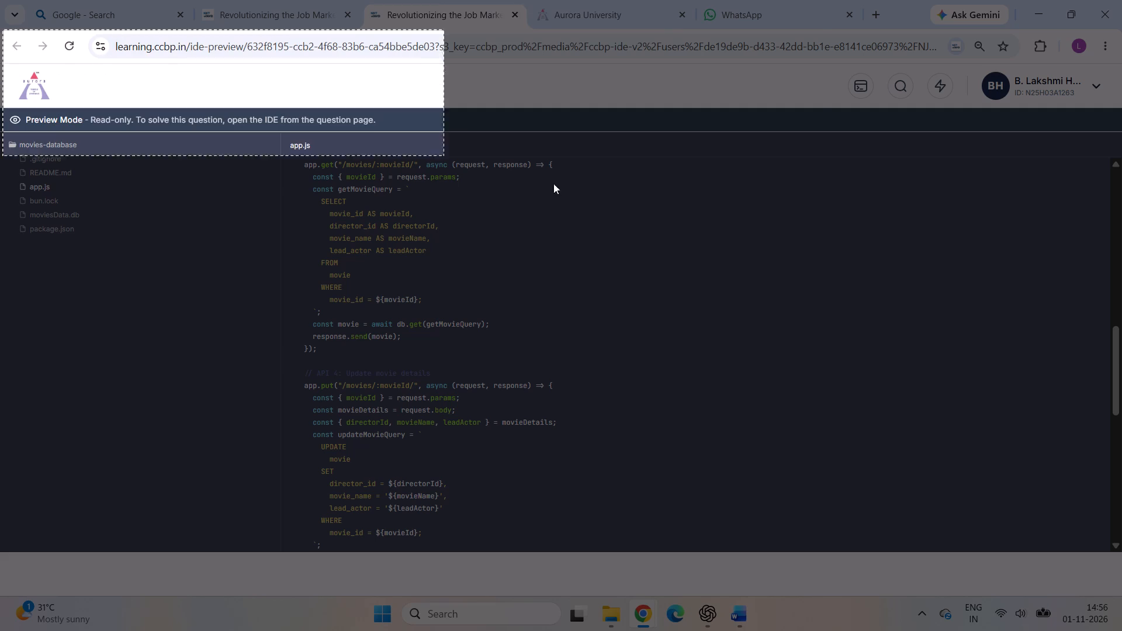
pyautogui.moveTo(553, 183); pyautogui.dragTo(1121, 612)
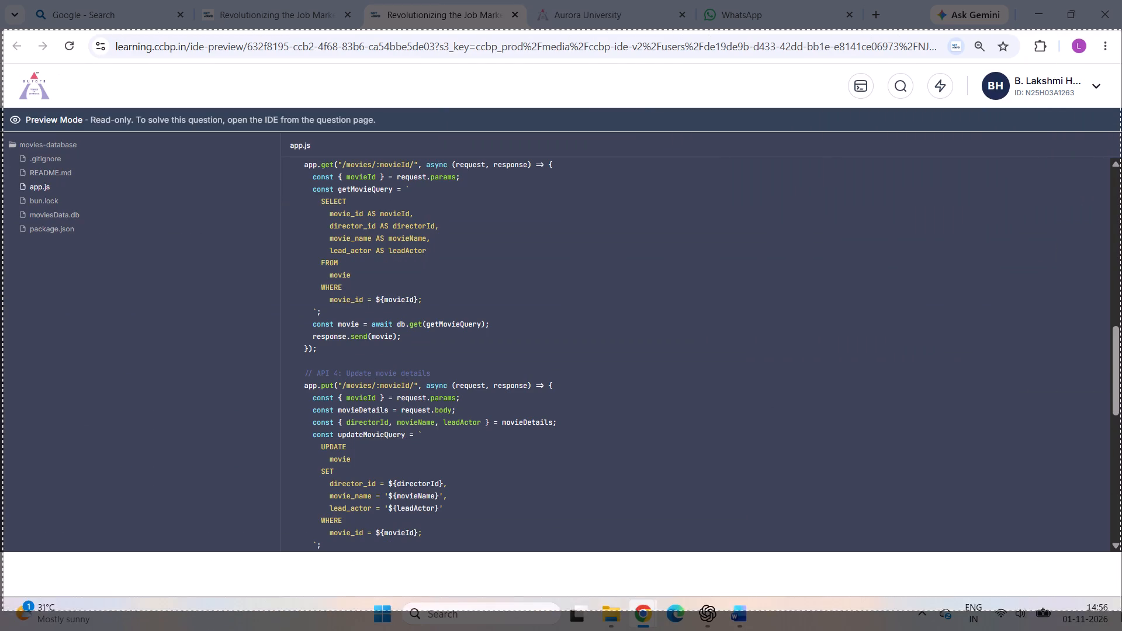
pyautogui.moveTo(1121, 612); pyautogui.dragTo(1121, 592)
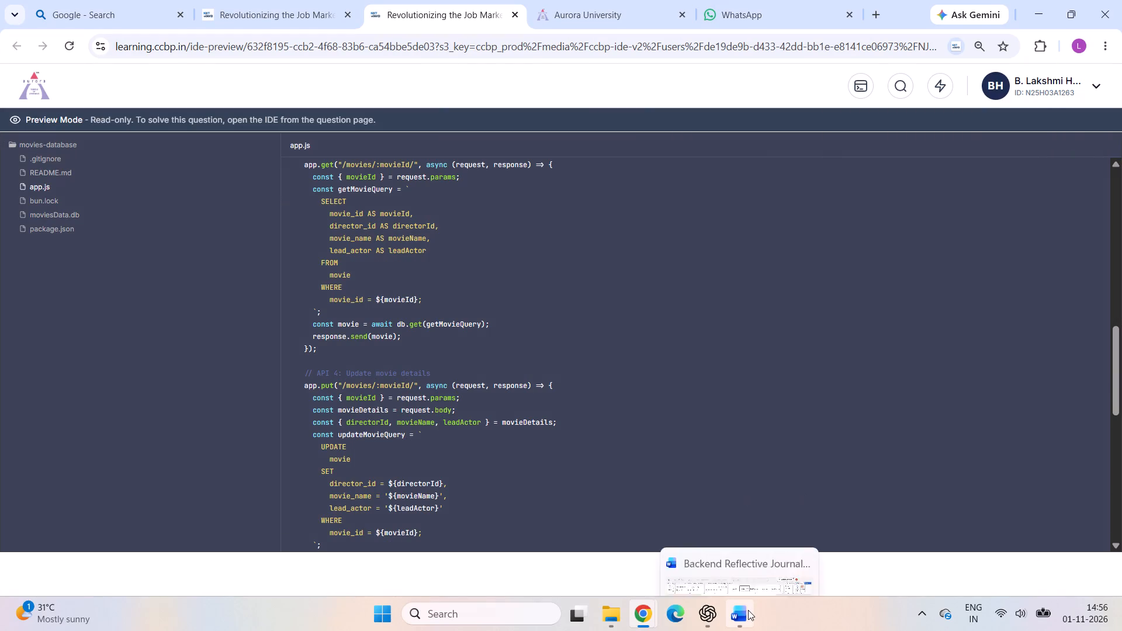
# Switch to the Word report and paste the third Movies code screenshot below the second one after two leading spaces.
pyautogui.click(736, 567)
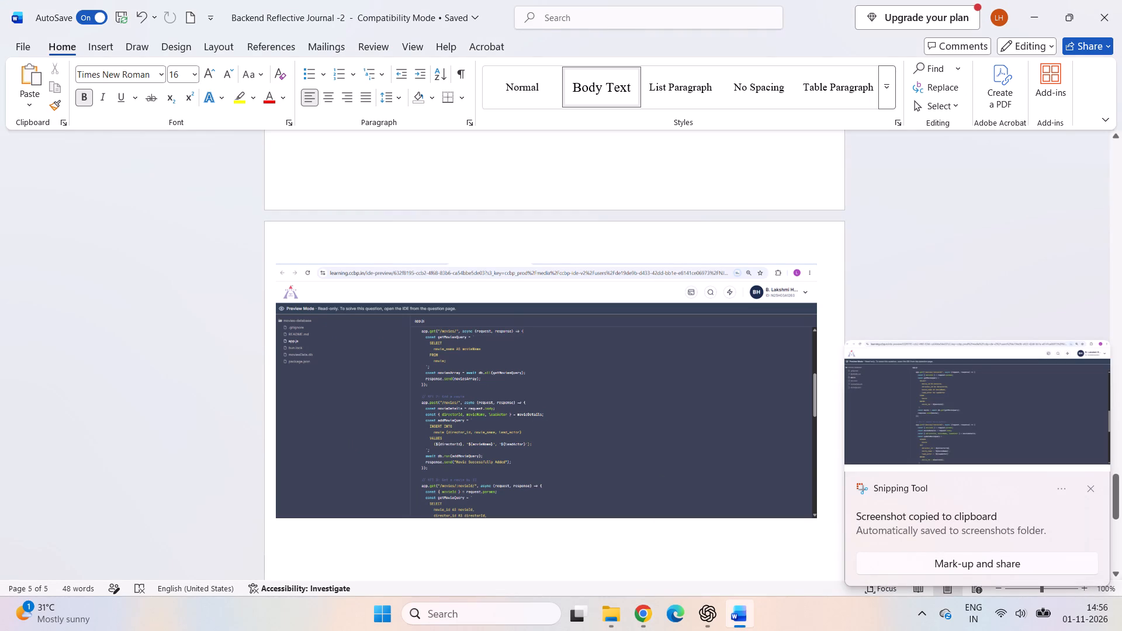
pyautogui.press('space')
pyautogui.press('space')
pyautogui.hotkey('ctrl', 'v')
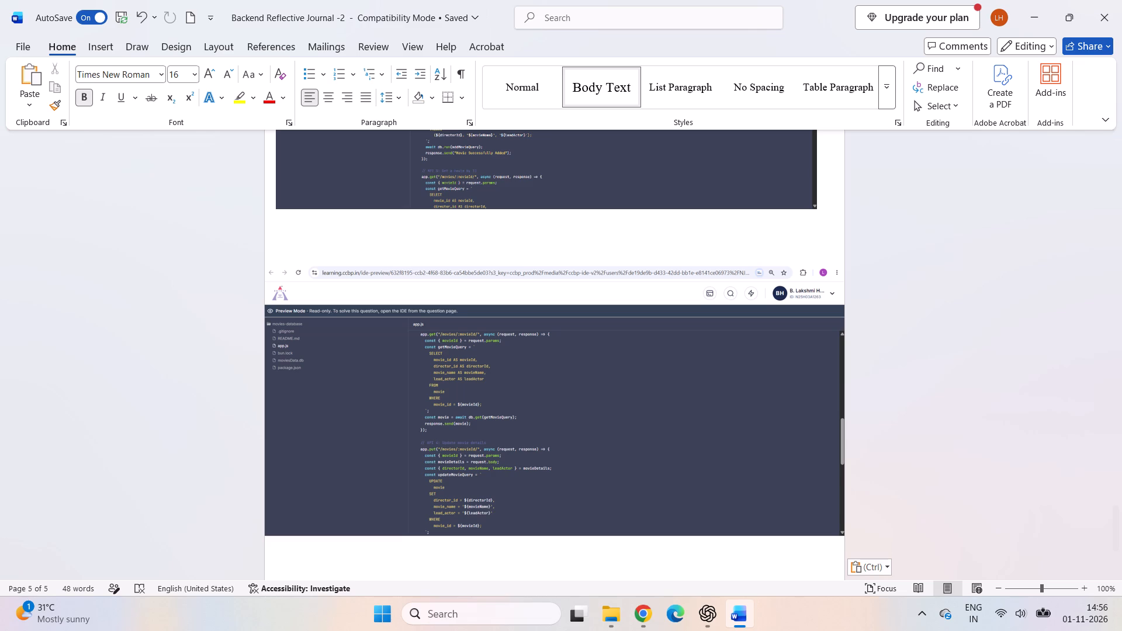
# Shrink the third Movies code screenshot proportionally to about 95% of the page width and add a line break after it.
pyautogui.click(354, 467)
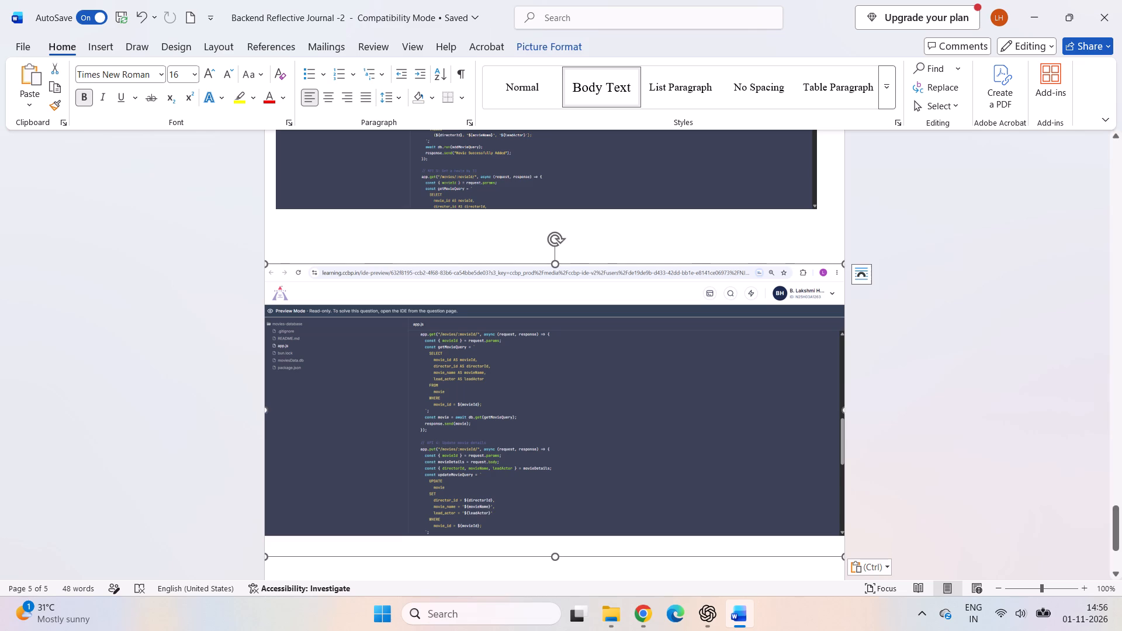
pyautogui.moveTo(268, 556); pyautogui.dragTo(285, 542)
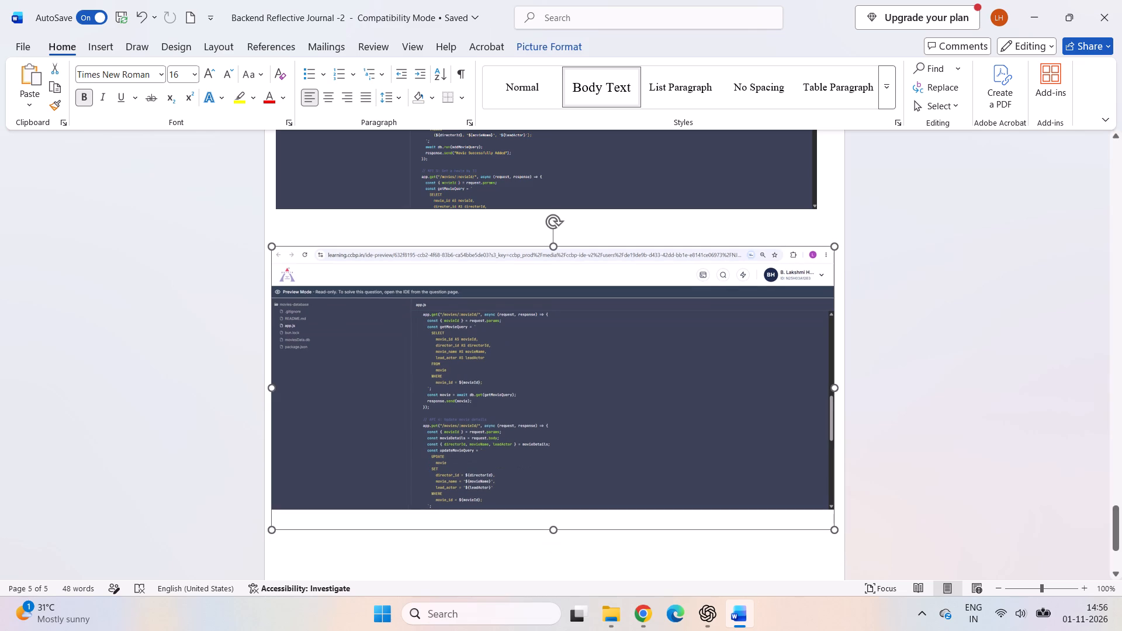
pyautogui.moveTo(285, 542); pyautogui.dragTo(293, 529)
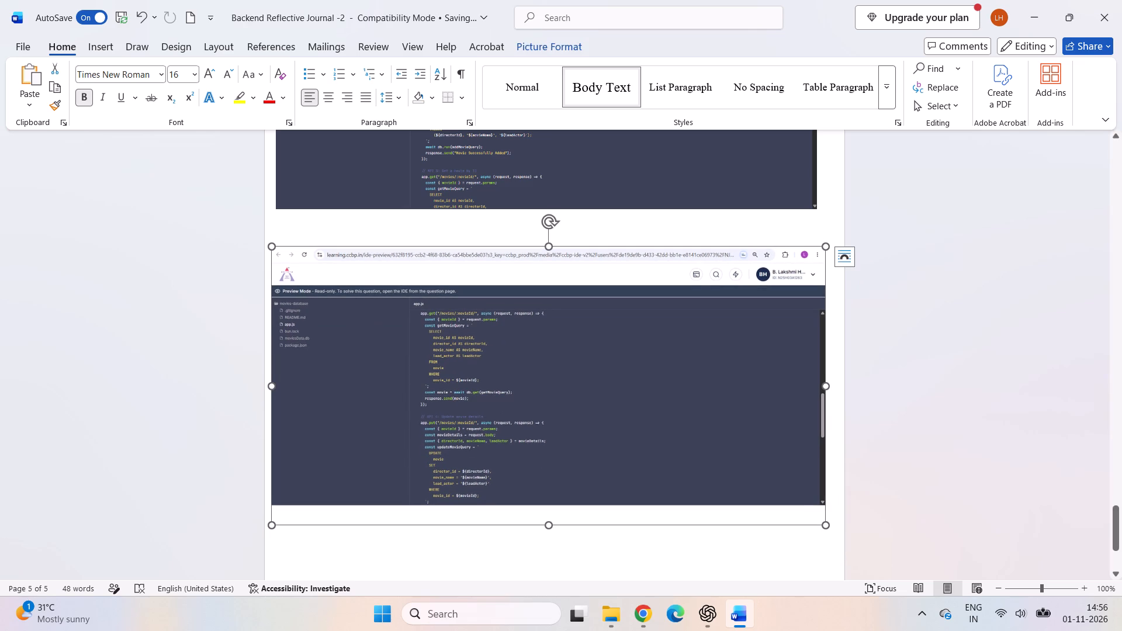
pyautogui.click(830, 521)
pyautogui.press('Return')
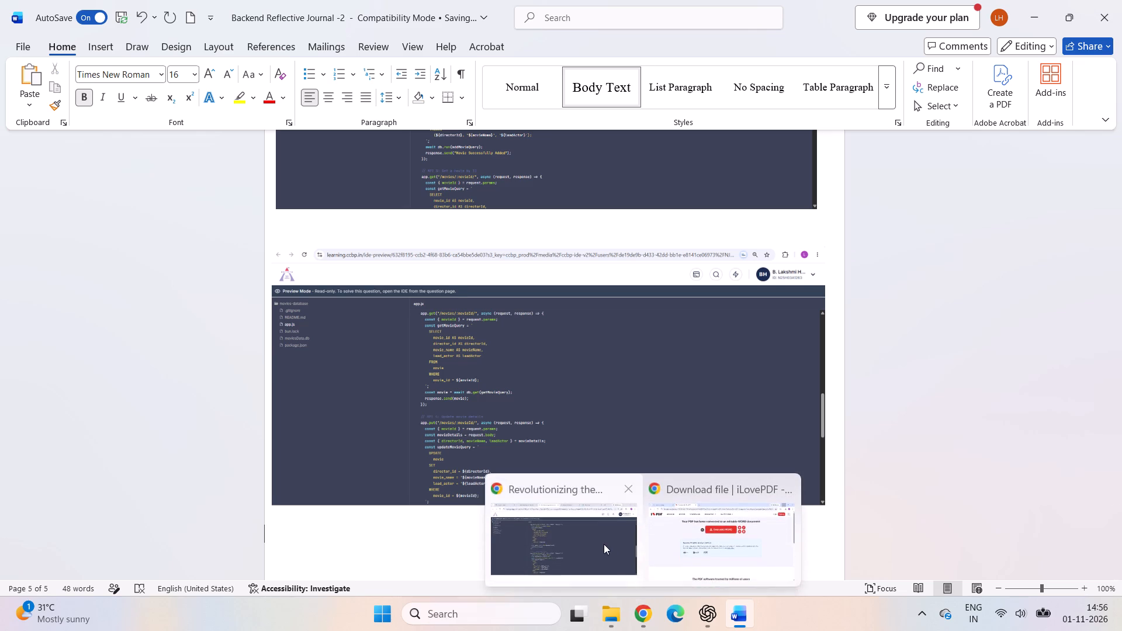
# Switch to Chrome and capture a screenshot of the Movies app.js code from API 4's update query to API 6's directors query.
pyautogui.click(604, 544)
pyautogui.scroll(-4, 557, 470)
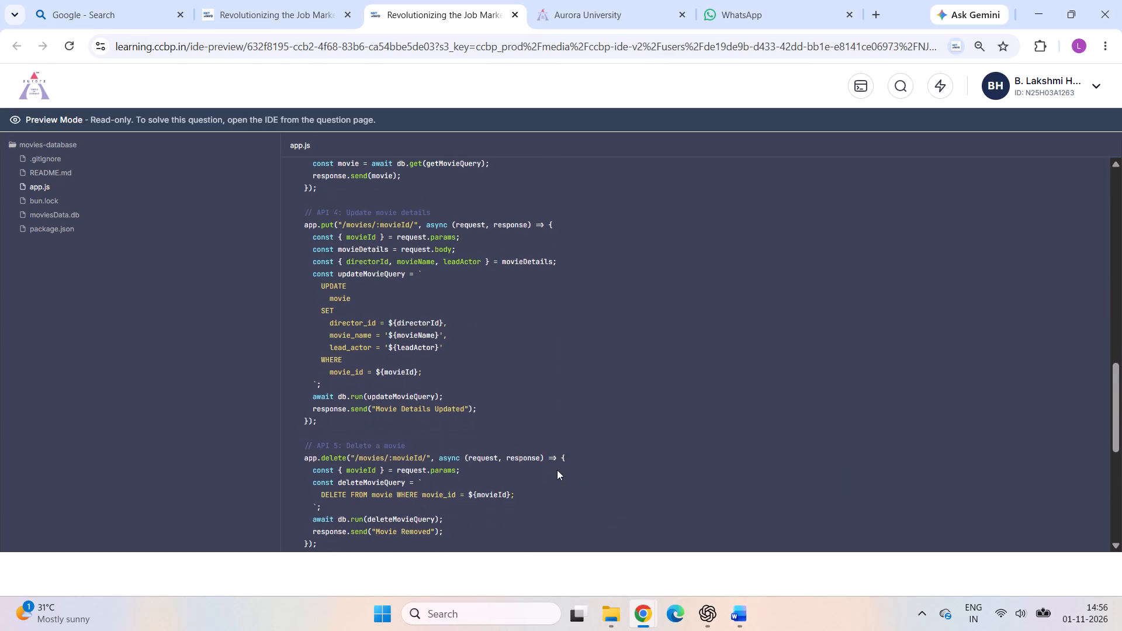
pyautogui.scroll(-5, 557, 470)
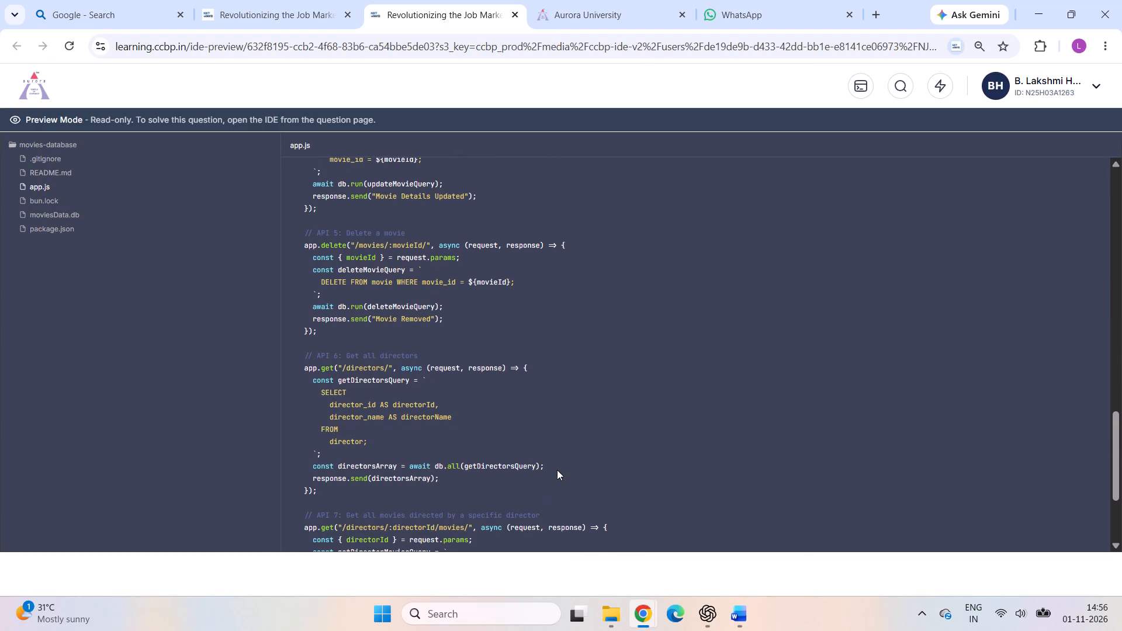
pyautogui.scroll(-3, 557, 470)
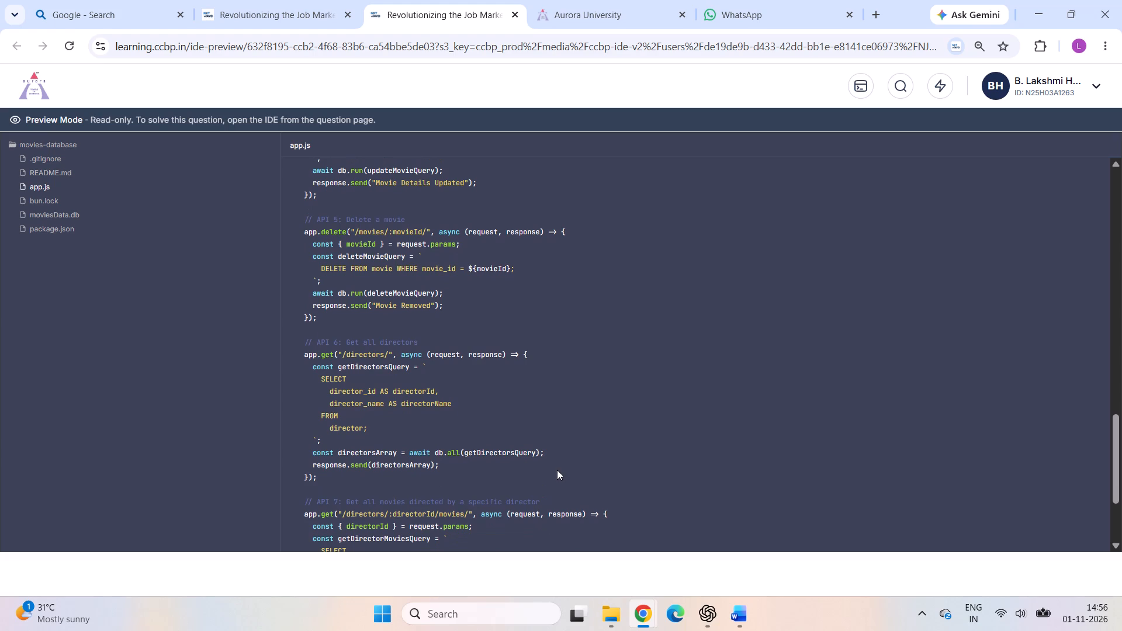
pyautogui.scroll(-1, 557, 470)
pyautogui.scroll(1, 557, 470)
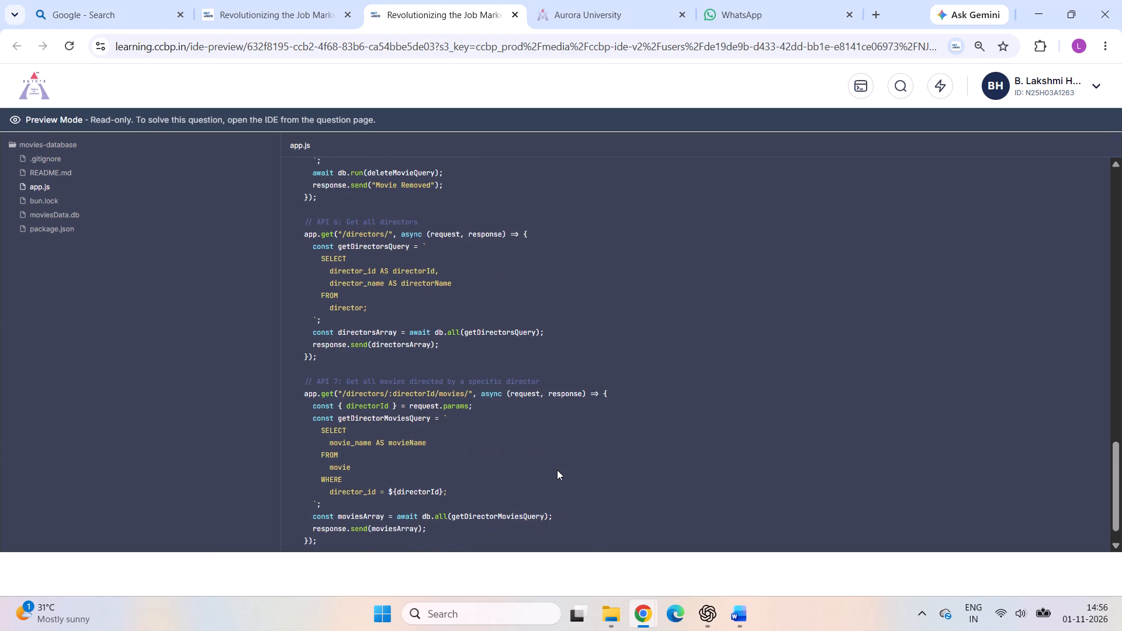
pyautogui.scroll(2, 557, 470)
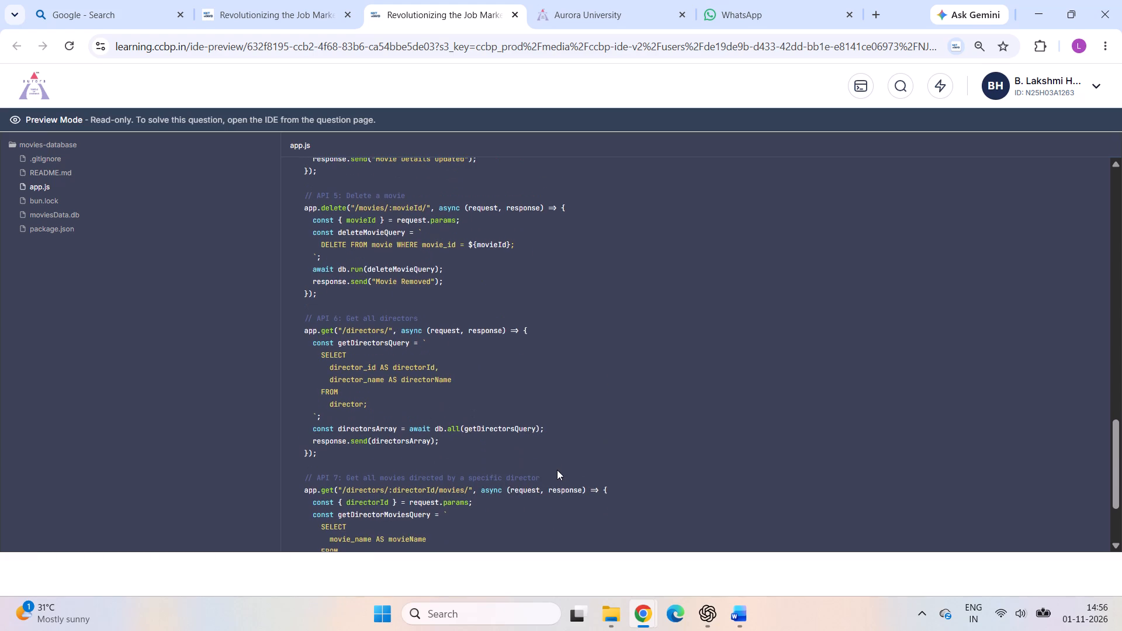
pyautogui.scroll(2, 557, 470)
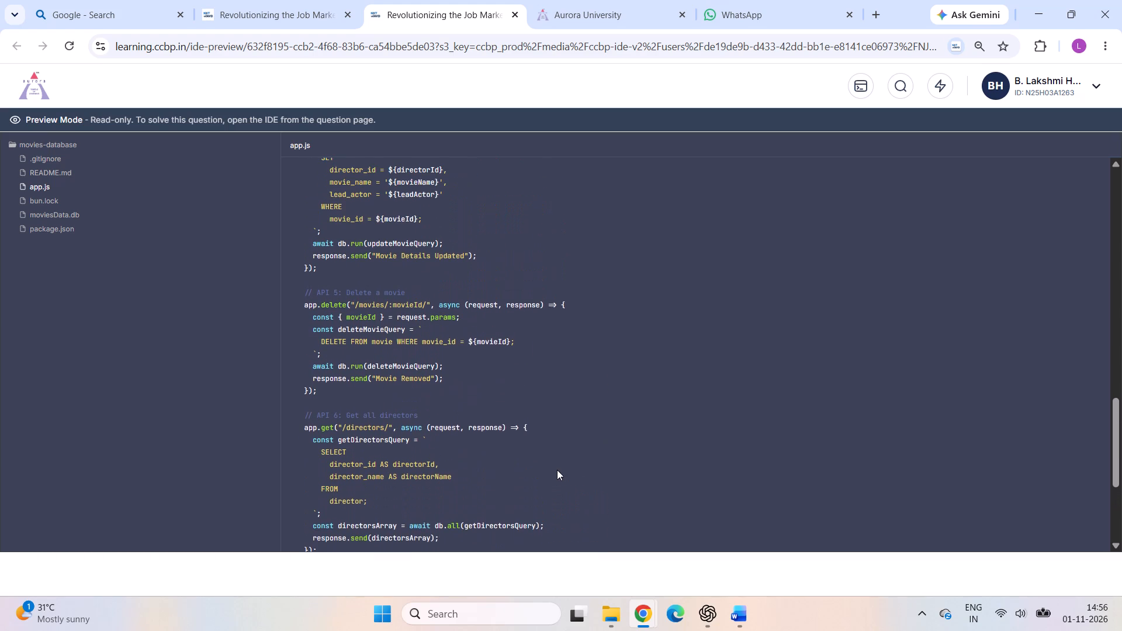
pyautogui.scroll(1, 557, 470)
pyautogui.scroll(-1, 557, 470)
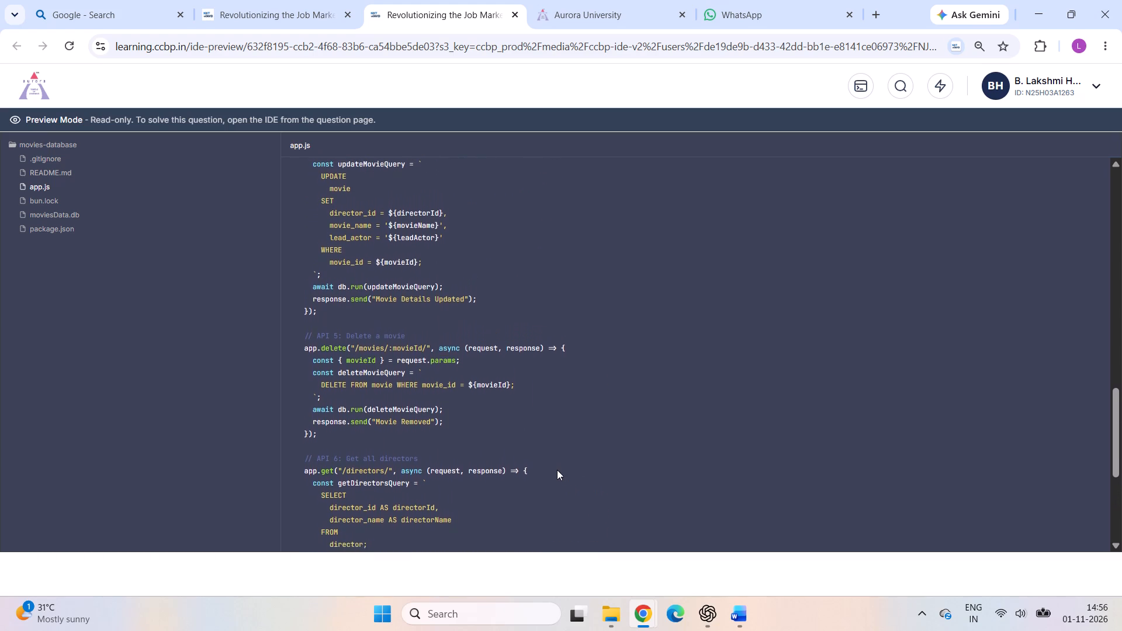
pyautogui.scroll(-1, 557, 470)
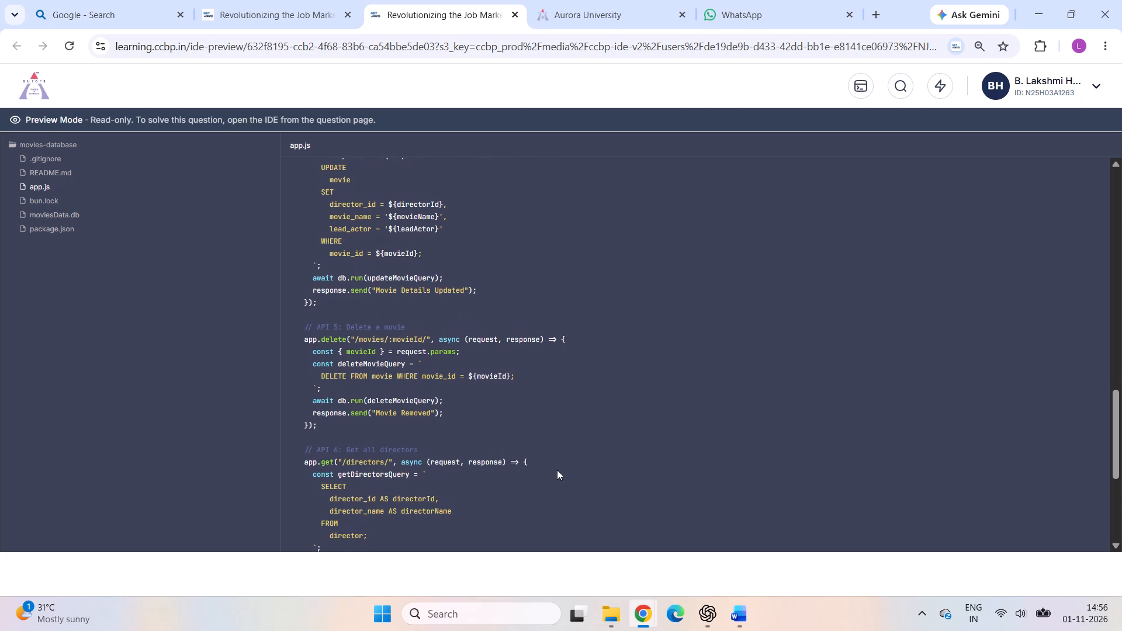
pyautogui.press('shift+super+s')
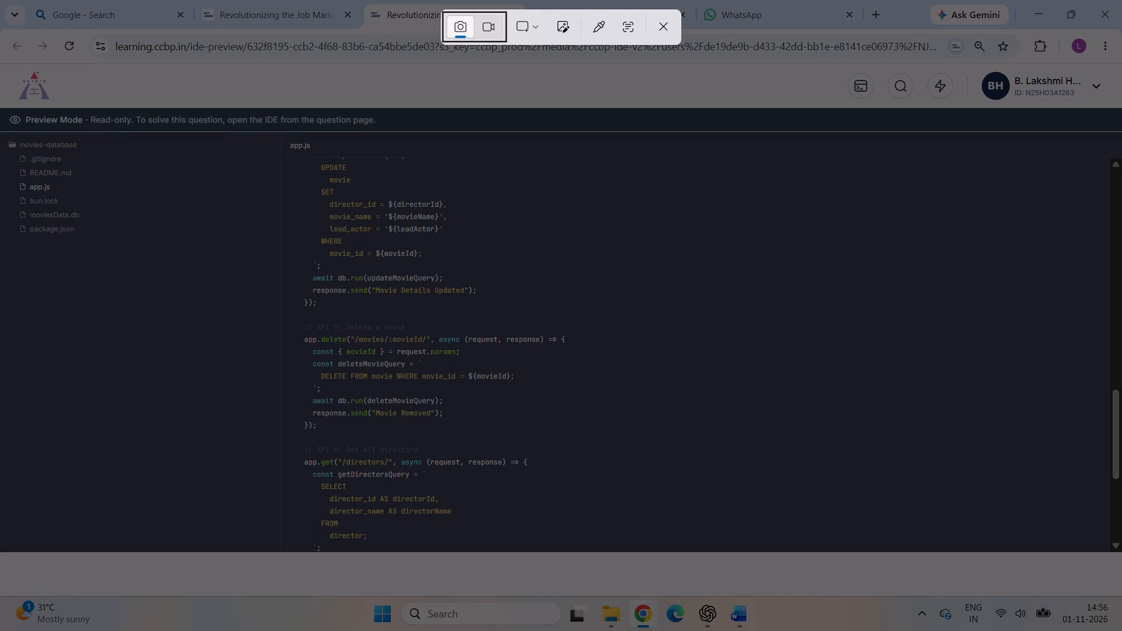
pyautogui.moveTo(3, 30); pyautogui.dragTo(1121, 574)
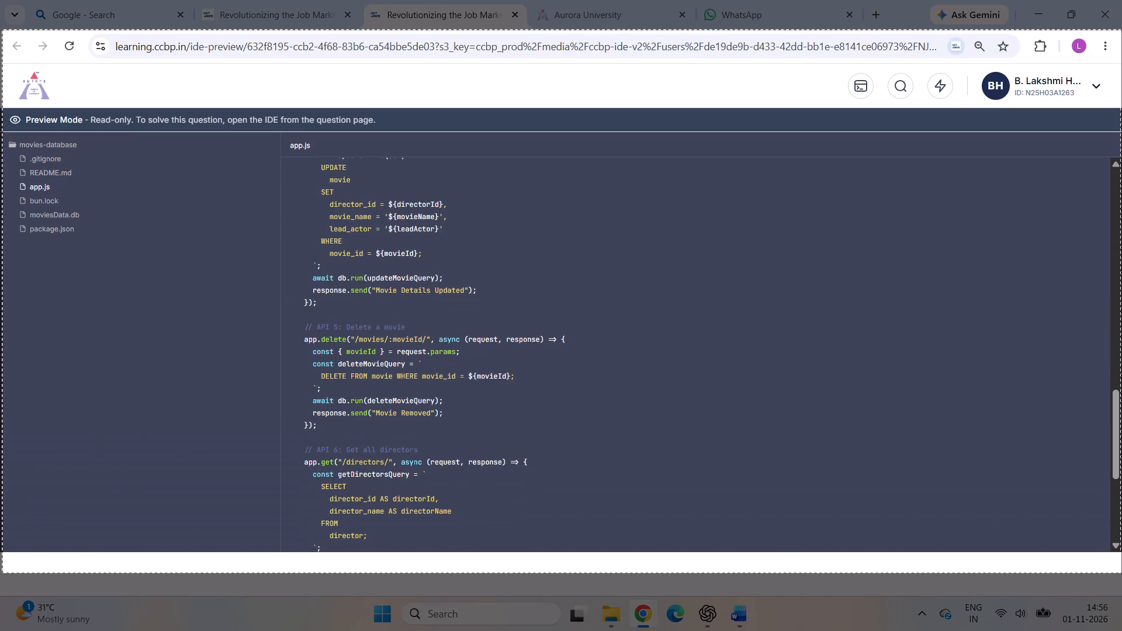
pyautogui.moveTo(1121, 574); pyautogui.dragTo(1121, 593)
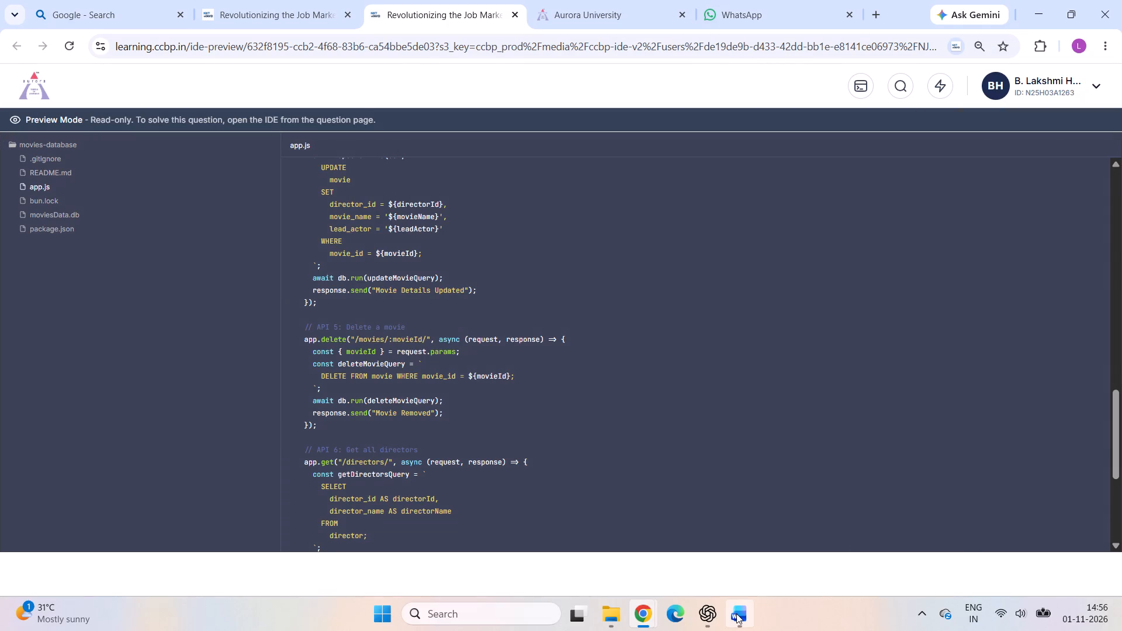
# Switch to the Word report and paste the fourth Movies code screenshot below the third one after four leading spaces.
pyautogui.click(722, 547)
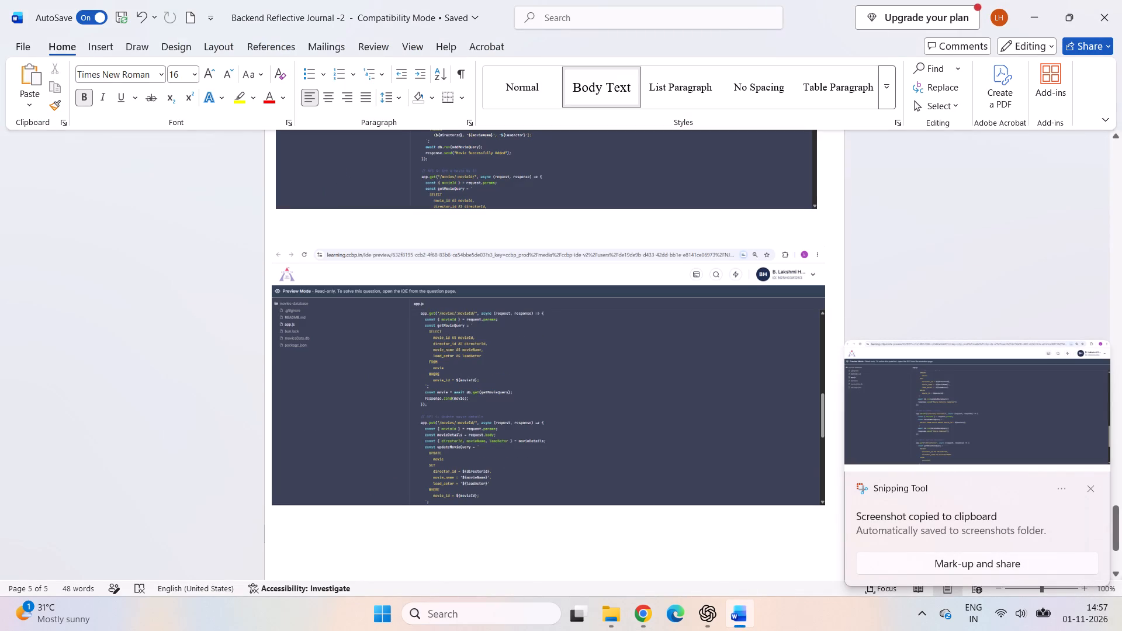
pyautogui.press('space')
pyautogui.press('space')
pyautogui.press('space')
pyautogui.press('space')
pyautogui.hotkey('ctrl', 'v')
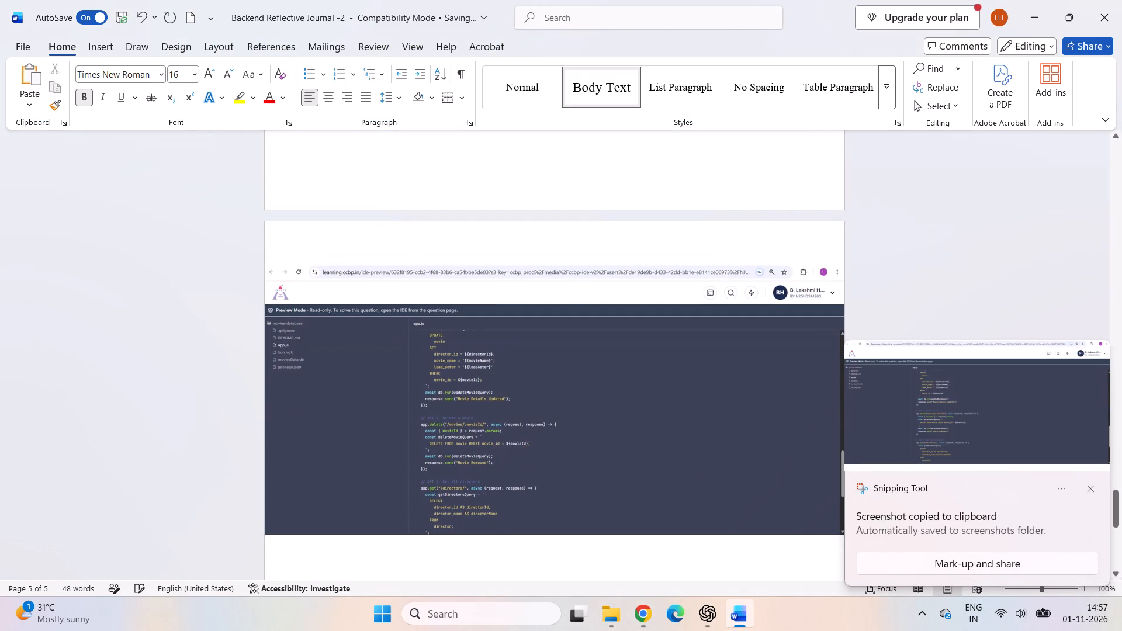
# Shrink the fourth Movies code screenshot proportionally to about 93% of the page width and add a line break after it.
pyautogui.click(341, 485)
pyautogui.moveTo(265, 560); pyautogui.dragTo(309, 523)
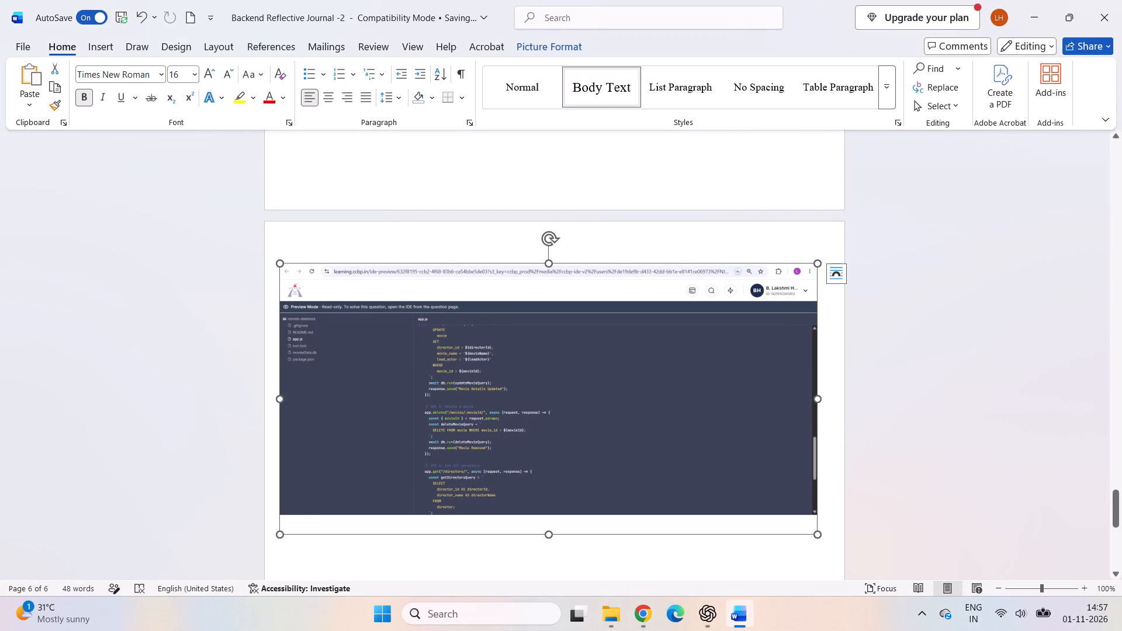
pyautogui.click(836, 525)
pyautogui.press('Return')
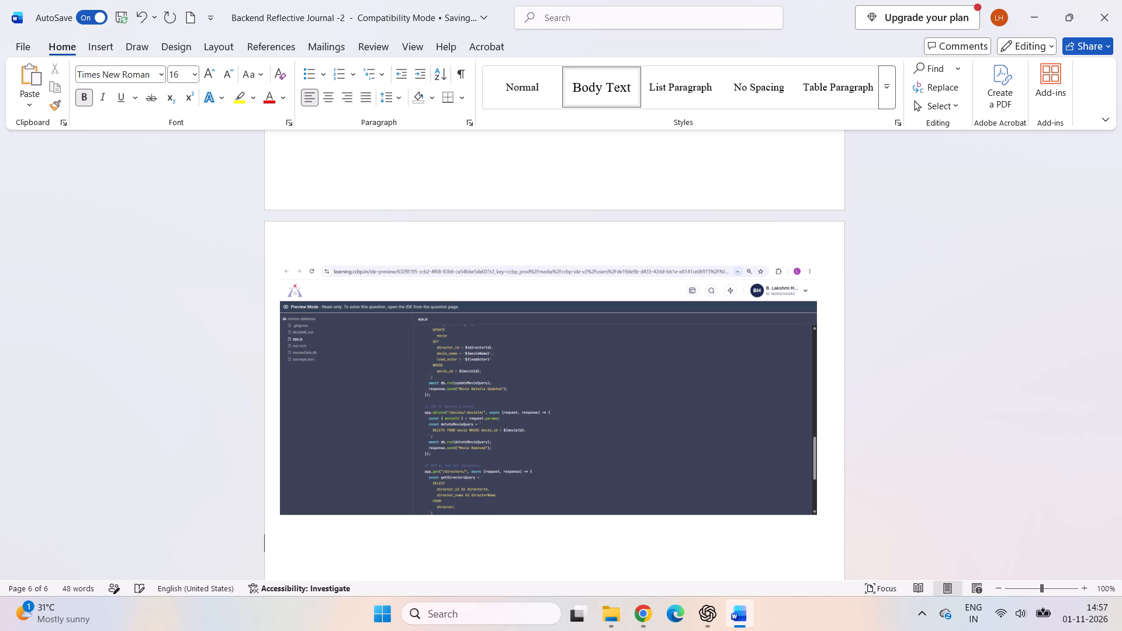
# Switch to Chrome and capture a screenshot of the Movies app.js code from API 6's directors query to the final module.exports line.
pyautogui.click(635, 545)
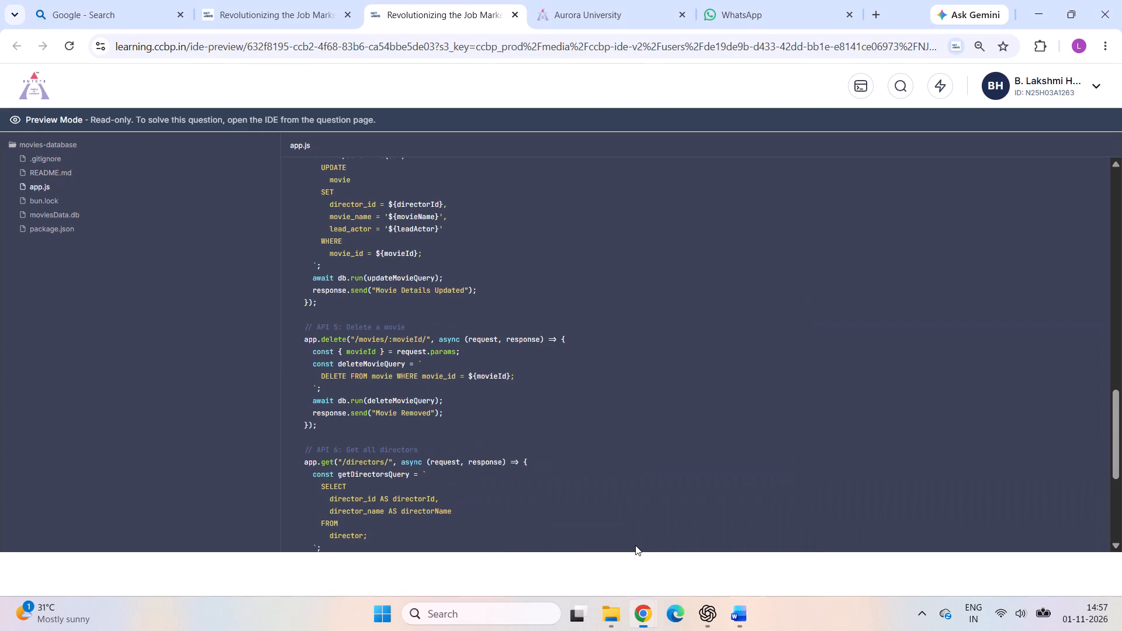
pyautogui.scroll(-4, 607, 500)
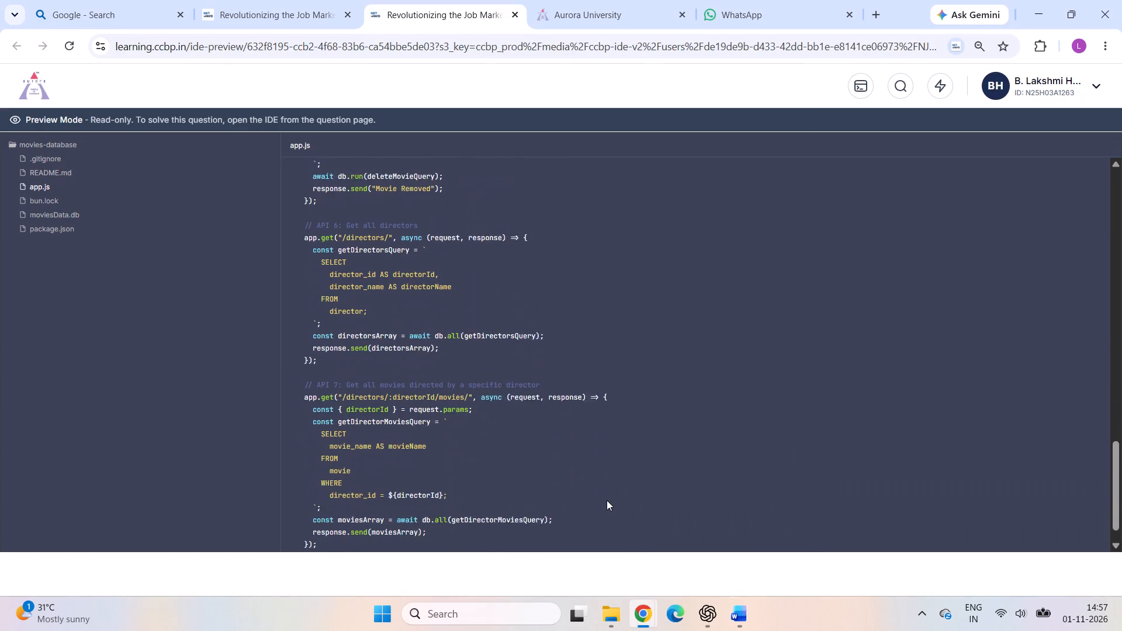
pyautogui.scroll(-1, 607, 500)
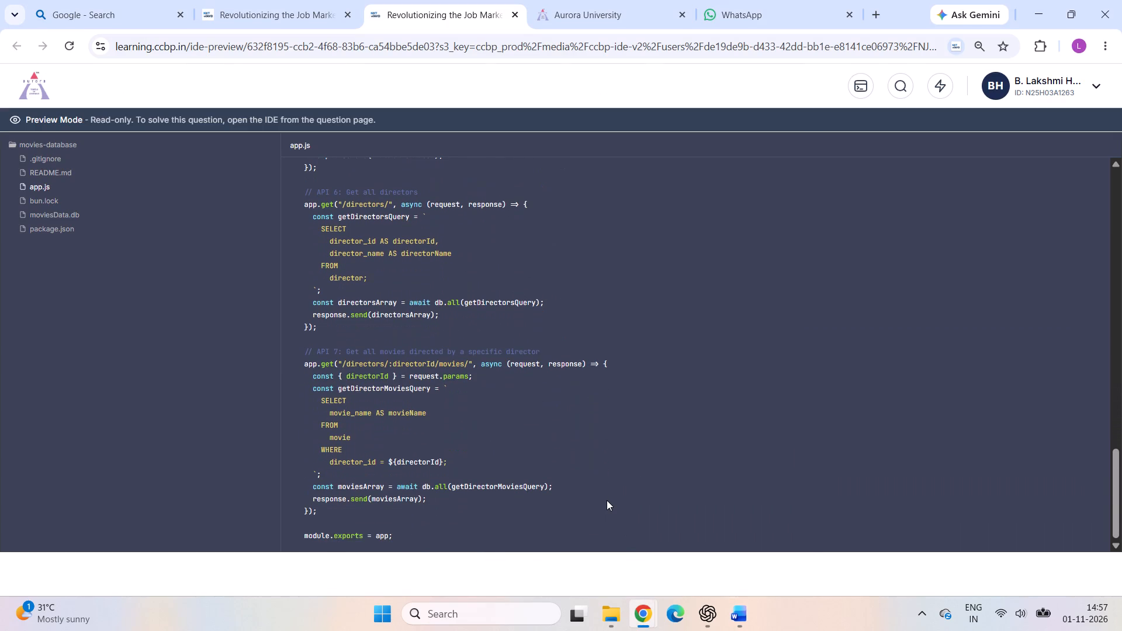
pyautogui.scroll(-7, 607, 500)
pyautogui.press('shift+super+s')
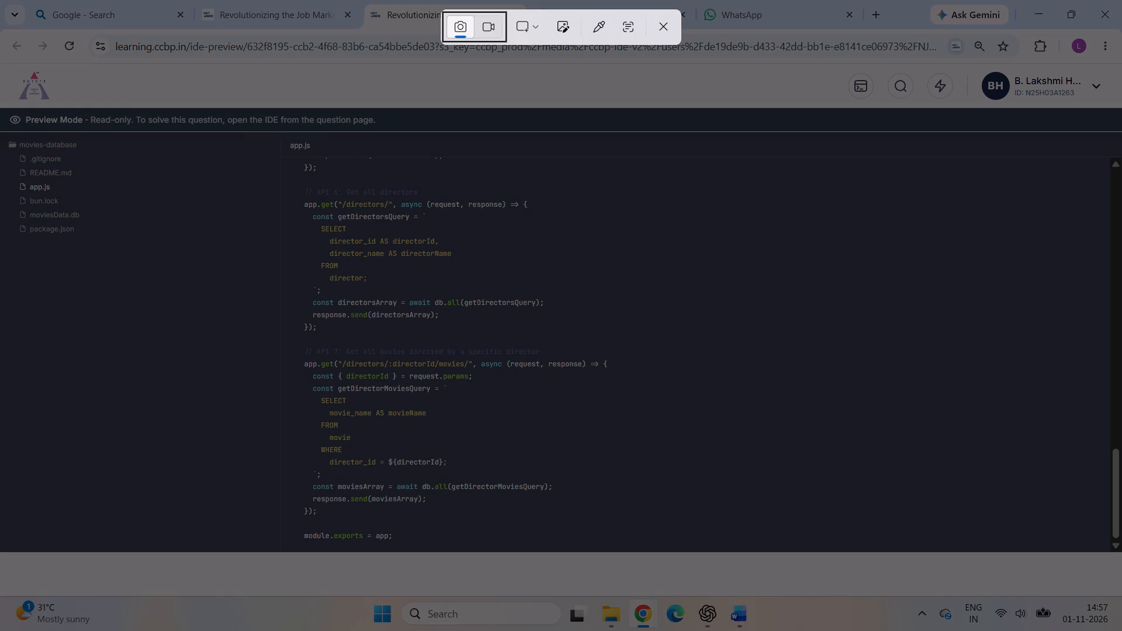
pyautogui.moveTo(2, 29); pyautogui.dragTo(1013, 260)
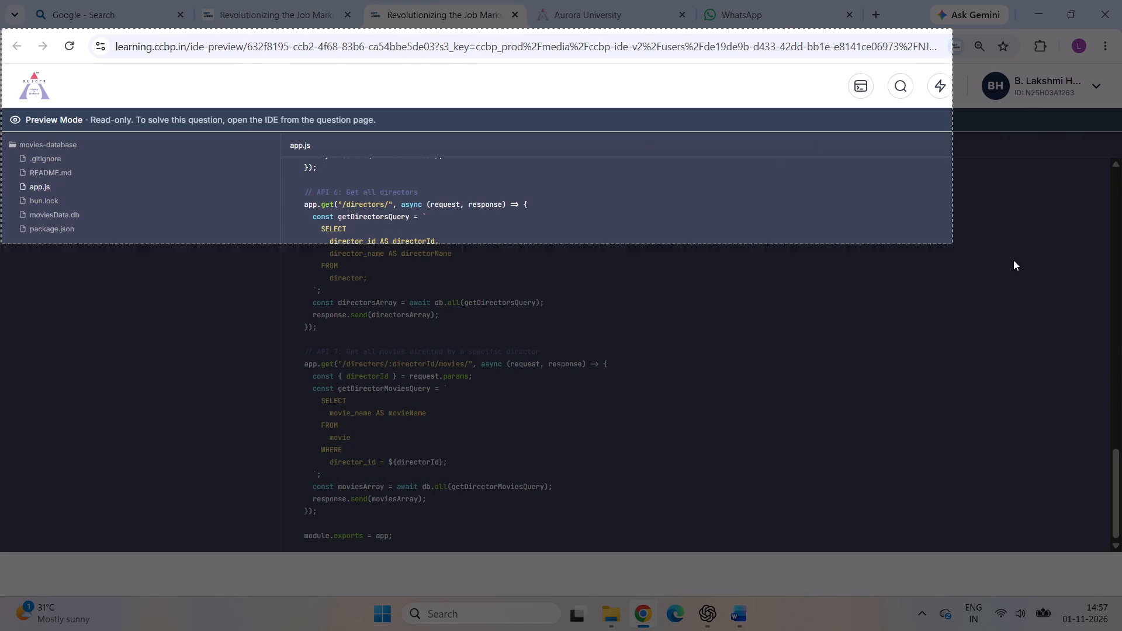
pyautogui.moveTo(1013, 260); pyautogui.dragTo(1121, 597)
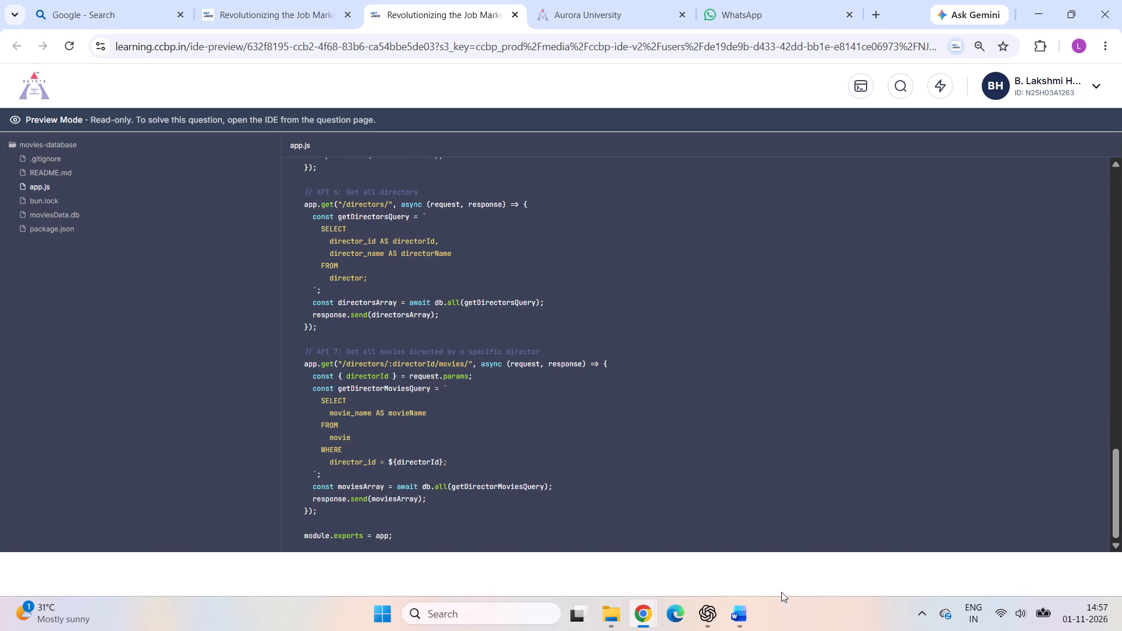
# Switch to the Word report and paste the fifth Movies code screenshot below the fourth one after three leading spaces.
pyautogui.click(718, 556)
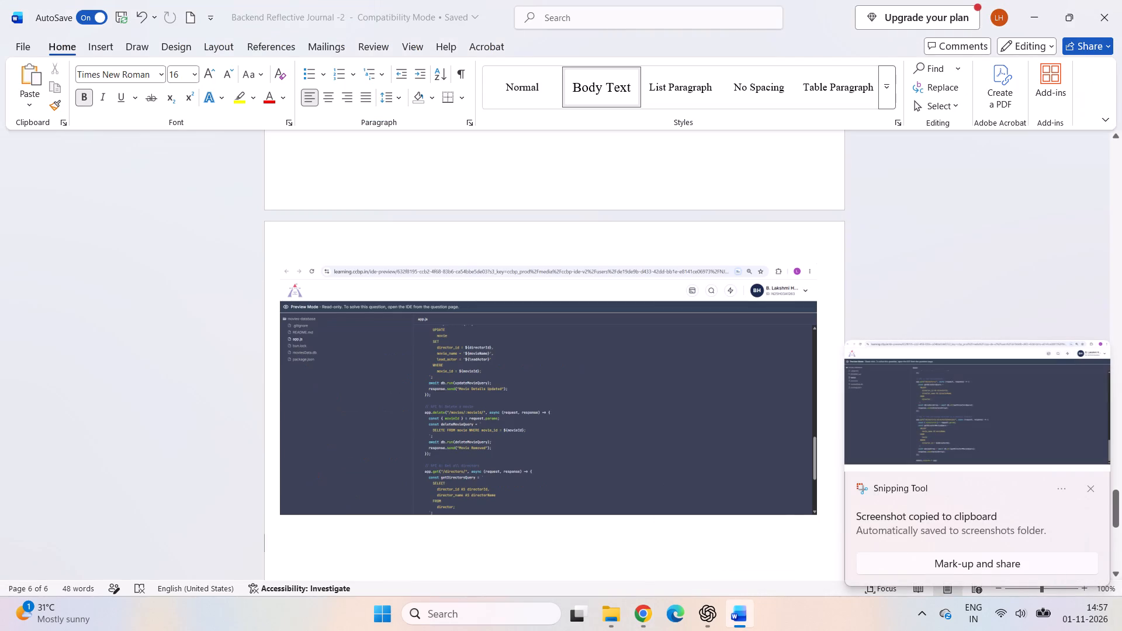
pyautogui.press('space')
pyautogui.press('space')
pyautogui.press('space')
pyautogui.hotkey('ctrl', 'v')
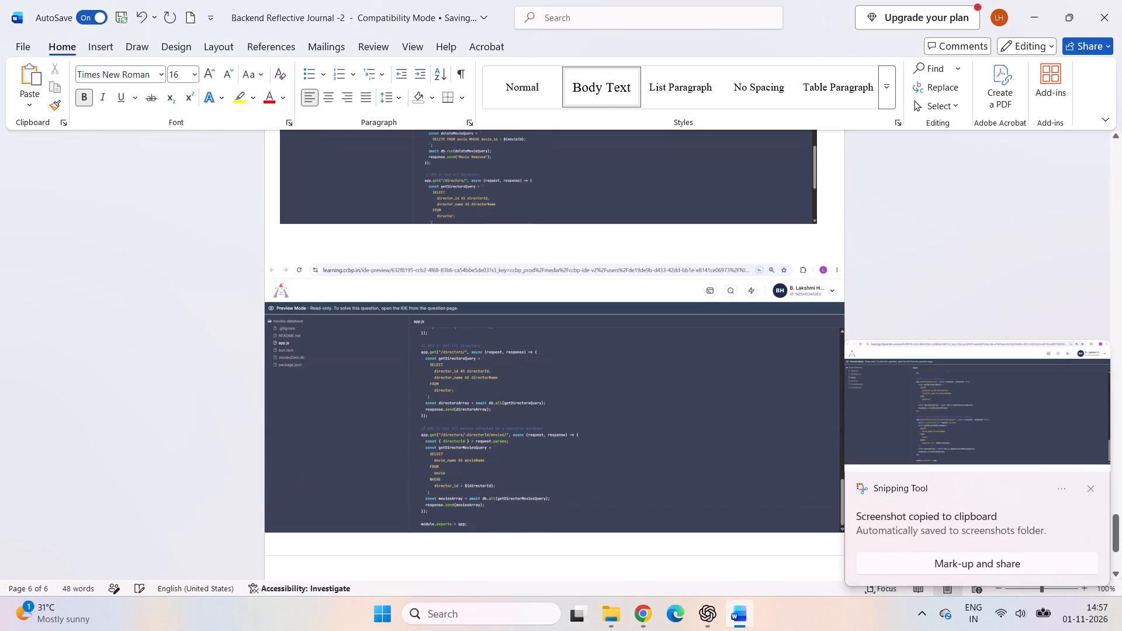
# Shrink the fifth Movies code screenshot proportionally to about 96% of the page width.
pyautogui.click(300, 494)
pyautogui.moveTo(265, 554); pyautogui.dragTo(291, 526)
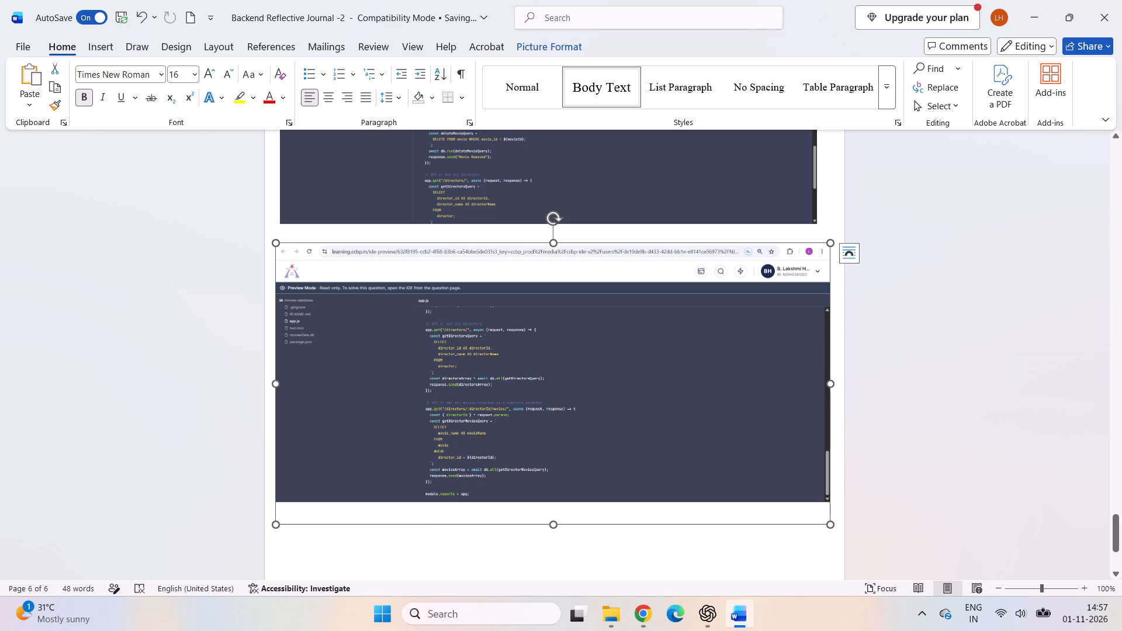
pyautogui.click(358, 562)
# Shrink the Cricket Team question screenshot on the first page proportionally to about 92% of the page width.
pyautogui.scroll(13, 358, 562)
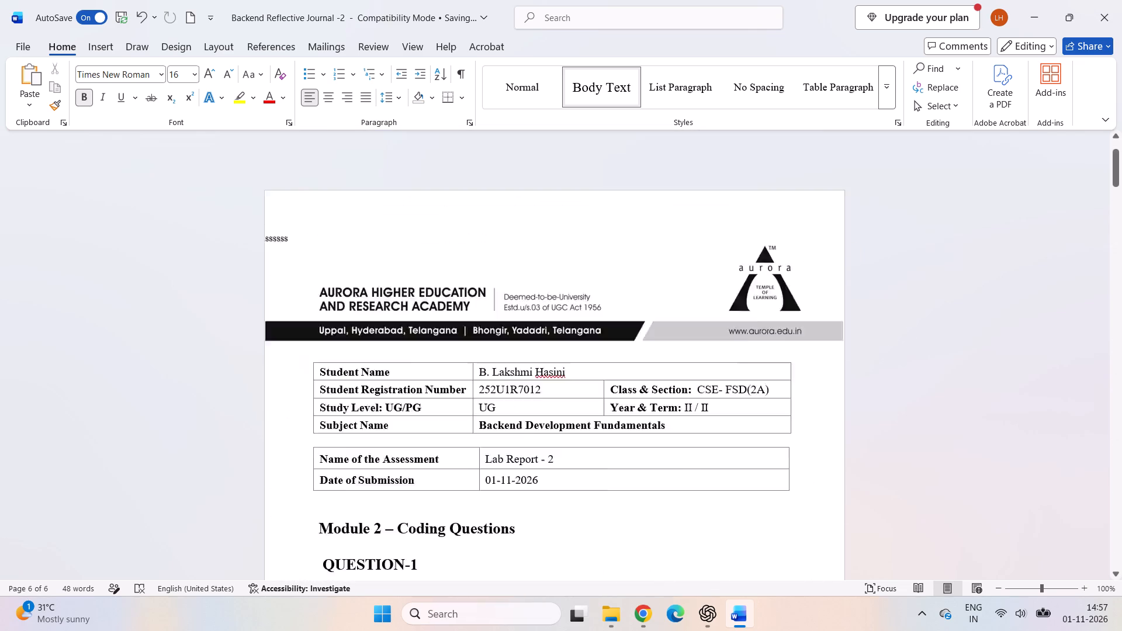
pyautogui.scroll(-2, 358, 562)
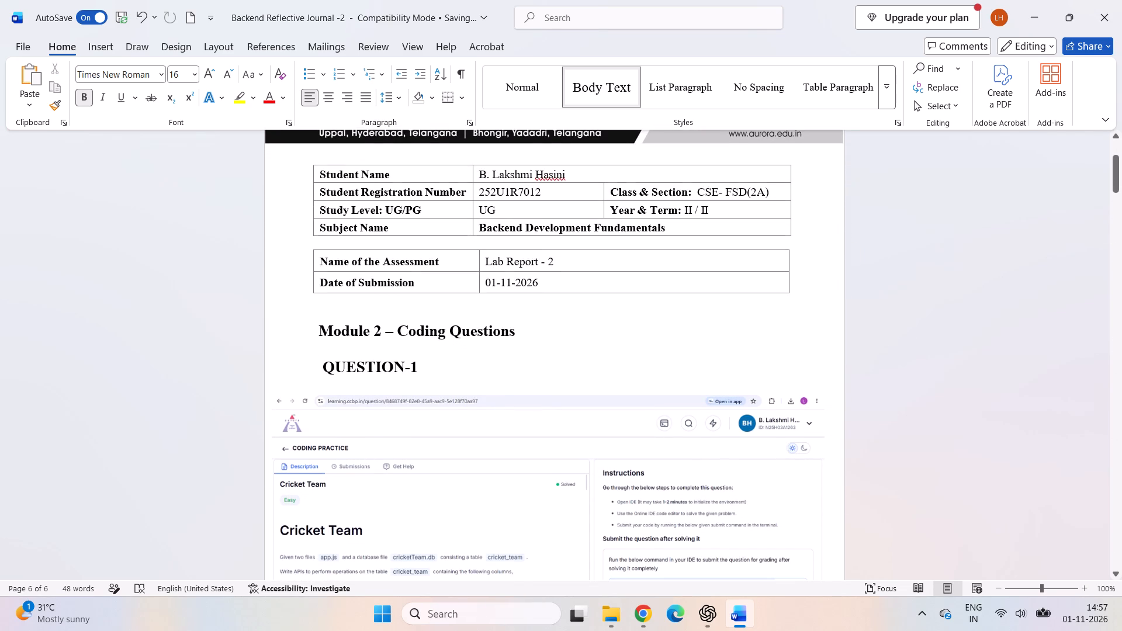
pyautogui.click(406, 490)
pyautogui.scroll(-3, 406, 490)
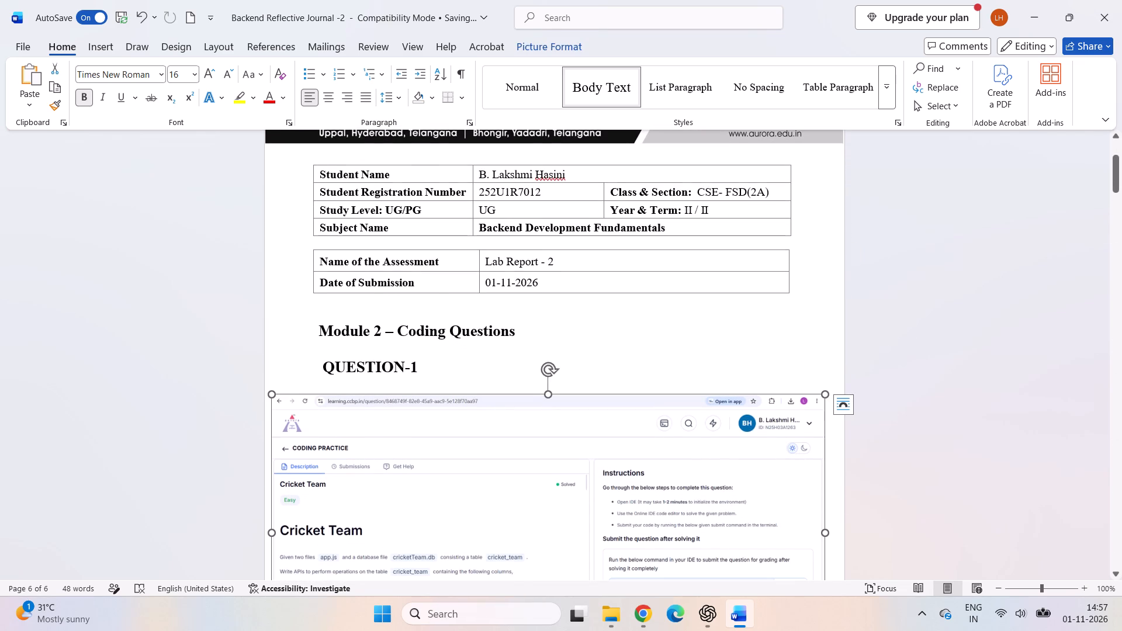
pyautogui.scroll(-3, 505, 328)
pyautogui.click(427, 267)
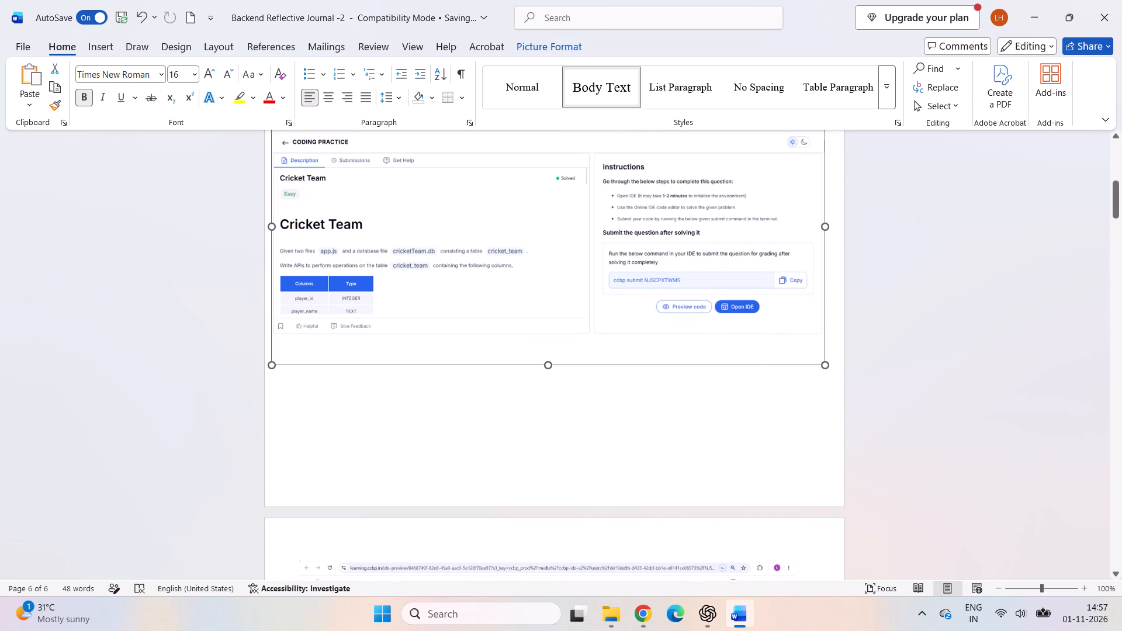
pyautogui.moveTo(270, 363); pyautogui.dragTo(280, 348)
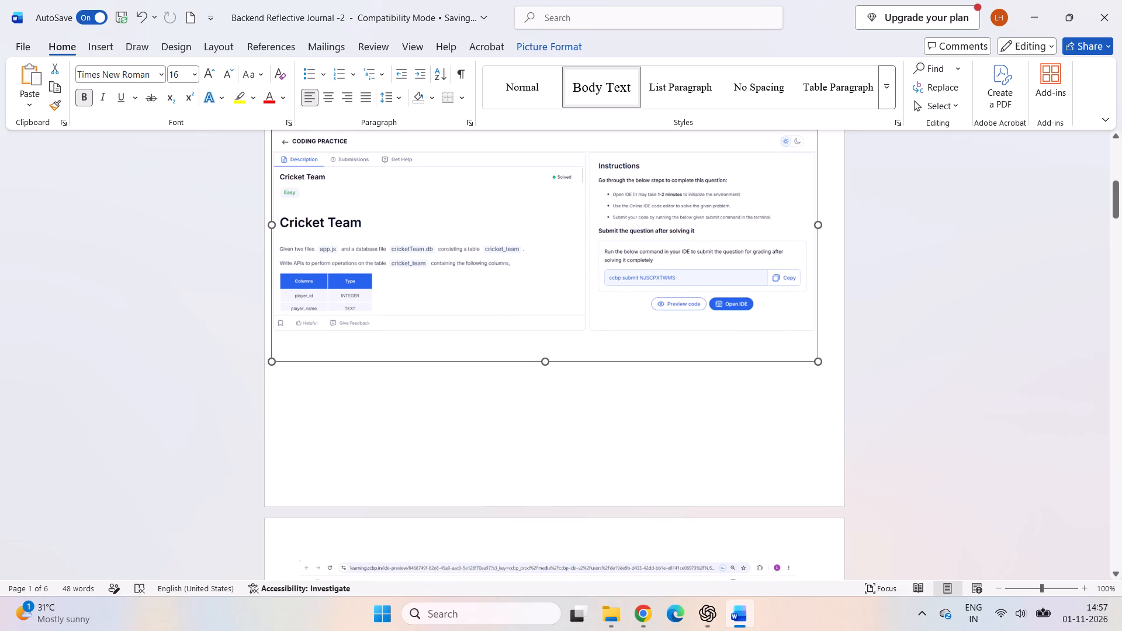
pyautogui.moveTo(280, 348); pyautogui.dragTo(289, 340)
# Delete ten leading spaces before the QUESTION-1 heading to bring it closer to the page's left margin.
pyautogui.scroll(2, 387, 412)
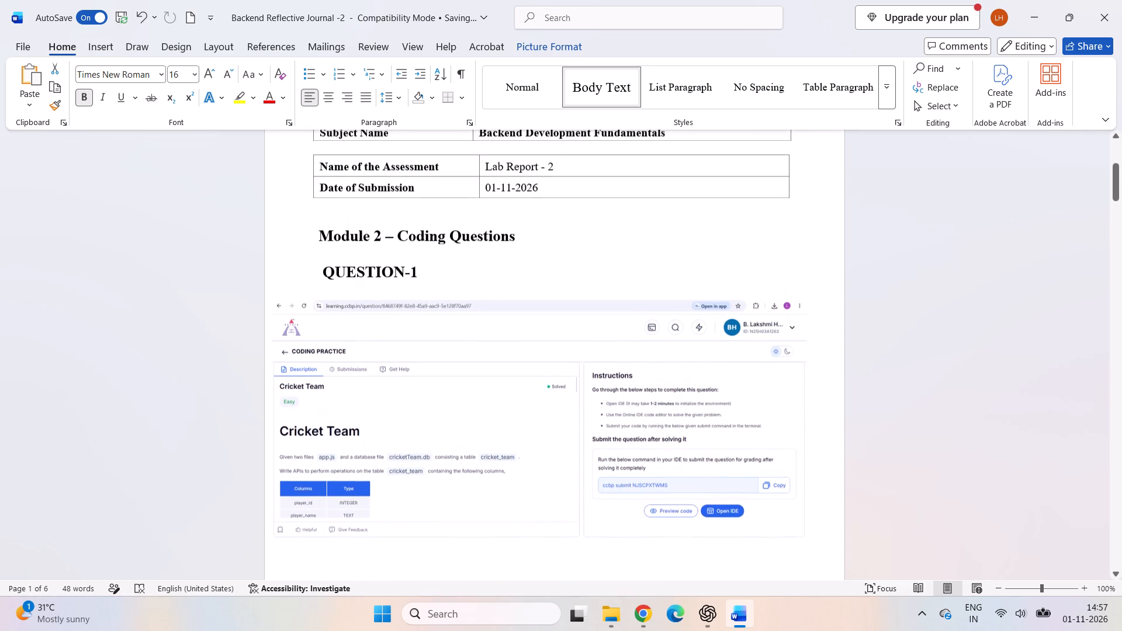
pyautogui.click(325, 273)
pyautogui.press('BackSpace')
pyautogui.press('BackSpace')
pyautogui.press('BackSpace')
pyautogui.press('BackSpace')
pyautogui.press('BackSpace')
pyautogui.press('BackSpace')
pyautogui.press('BackSpace')
pyautogui.press('BackSpace')
pyautogui.press('BackSpace')
pyautogui.press('BackSpace')
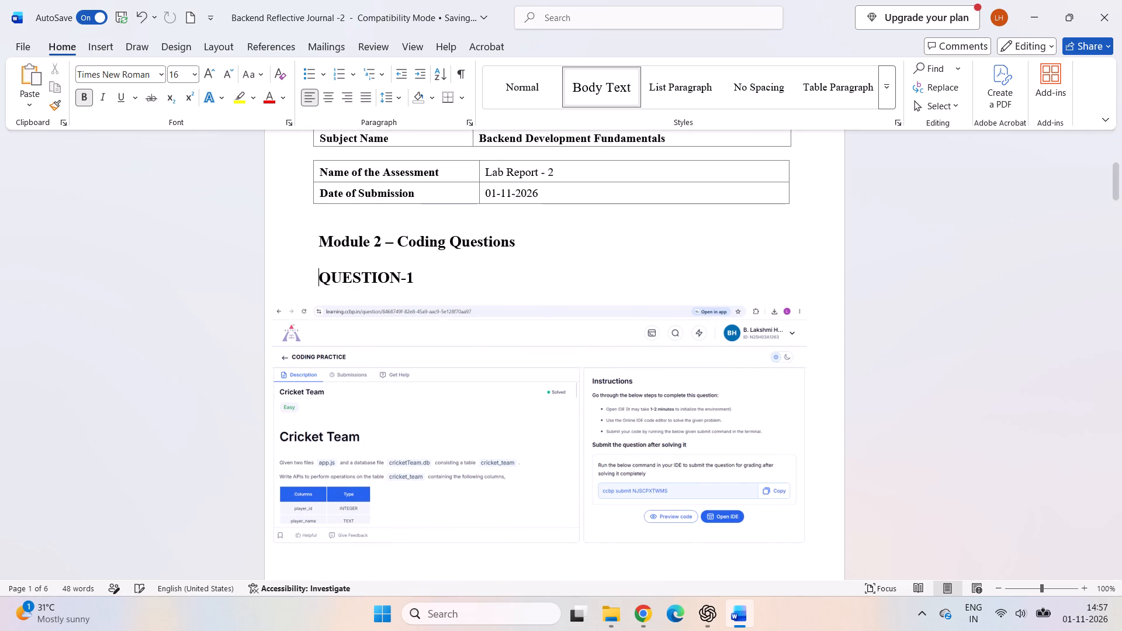
# Delete the leading spaces before the "Module 2 – Coding Questions" heading so it lines up with the QUESTION-1 heading.
pyautogui.click(318, 242)
pyautogui.press('BackSpace')
pyautogui.press('BackSpace')
pyautogui.press('BackSpace')
pyautogui.press('BackSpace')
pyautogui.press('BackSpace')
pyautogui.press('BackSpace')
pyautogui.press('BackSpace')
pyautogui.press('BackSpace')
pyautogui.press('BackSpace')
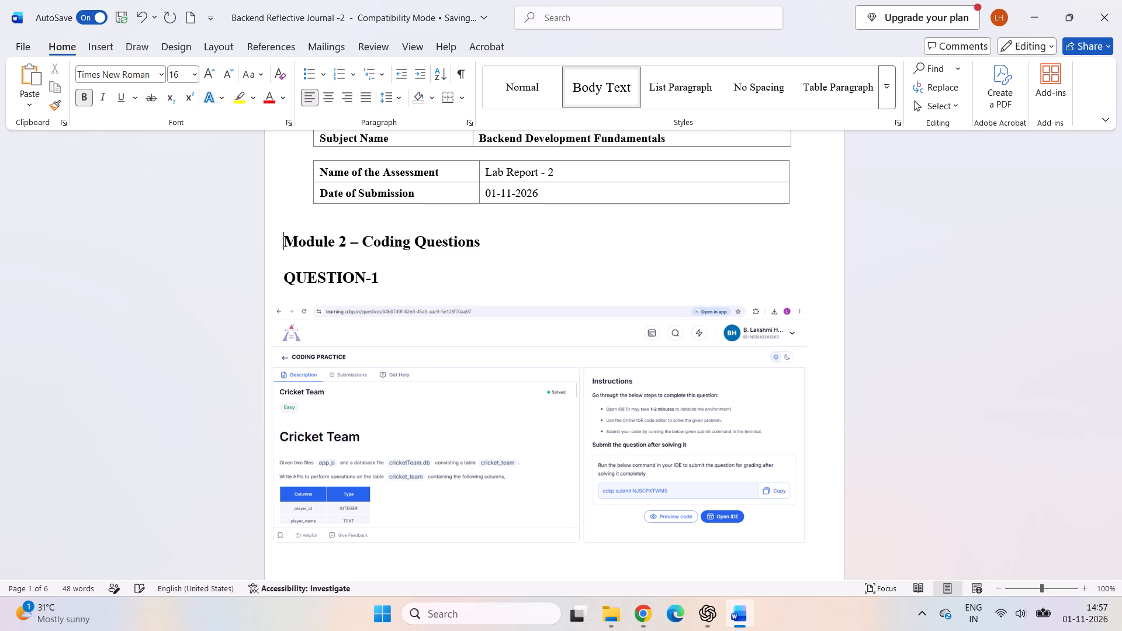
# Look through all pages of the report to check the layout of the headings and screenshots.
pyautogui.scroll(2, 414, 313)
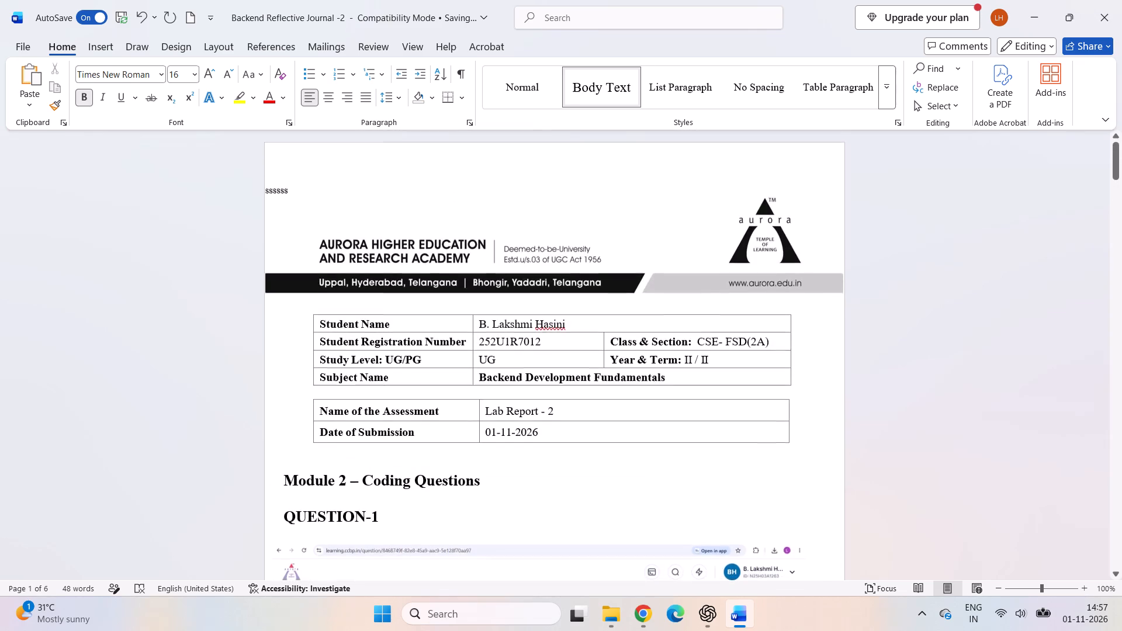
pyautogui.scroll(-12, 414, 313)
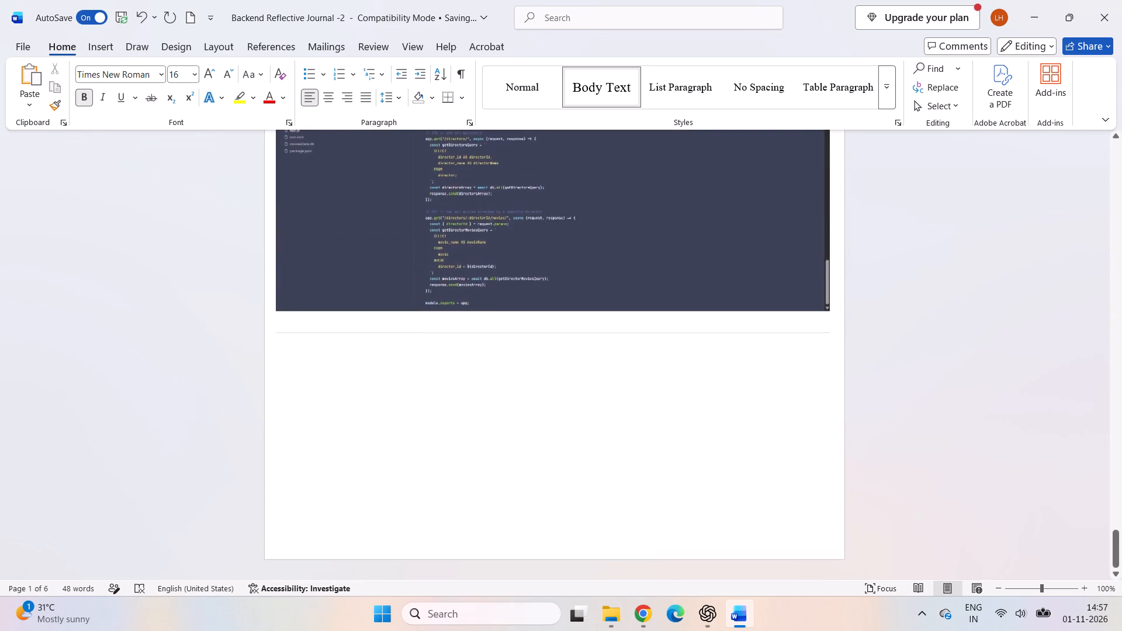
pyautogui.scroll(-1, 414, 313)
pyautogui.scroll(6, 414, 313)
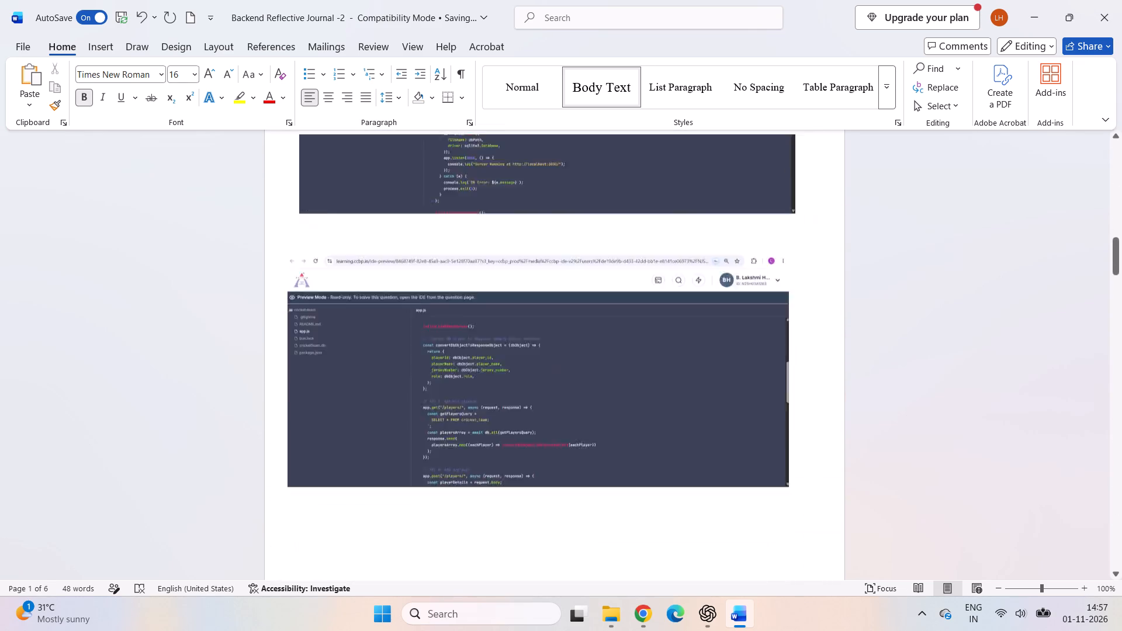
pyautogui.scroll(3, 414, 313)
pyautogui.scroll(-6, 414, 313)
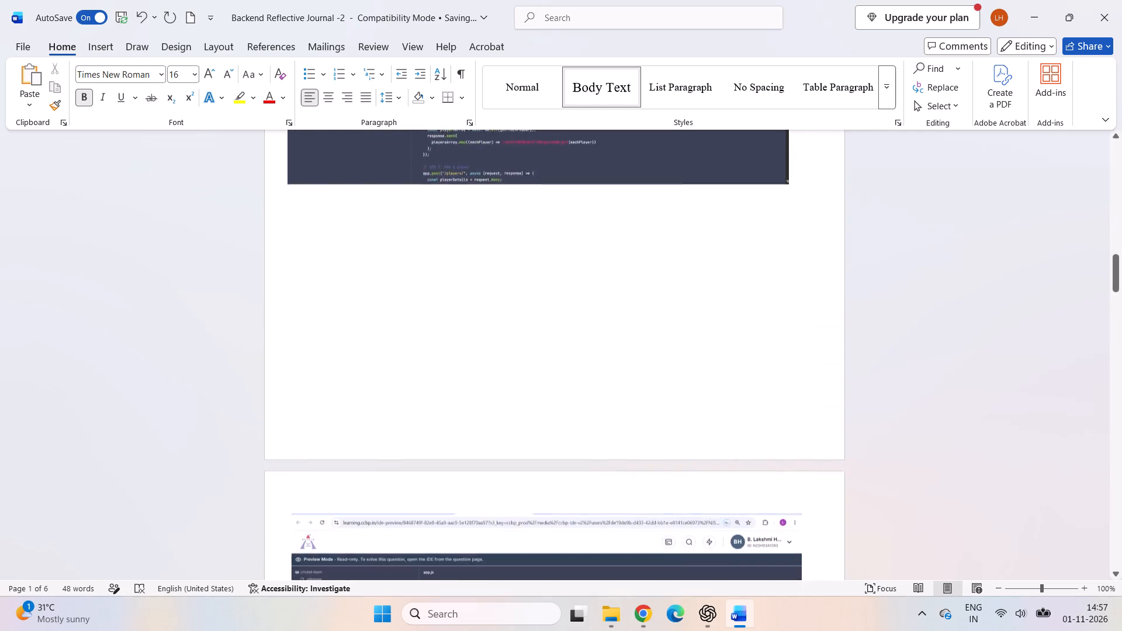
pyautogui.scroll(-2, 414, 313)
pyautogui.scroll(4, 414, 313)
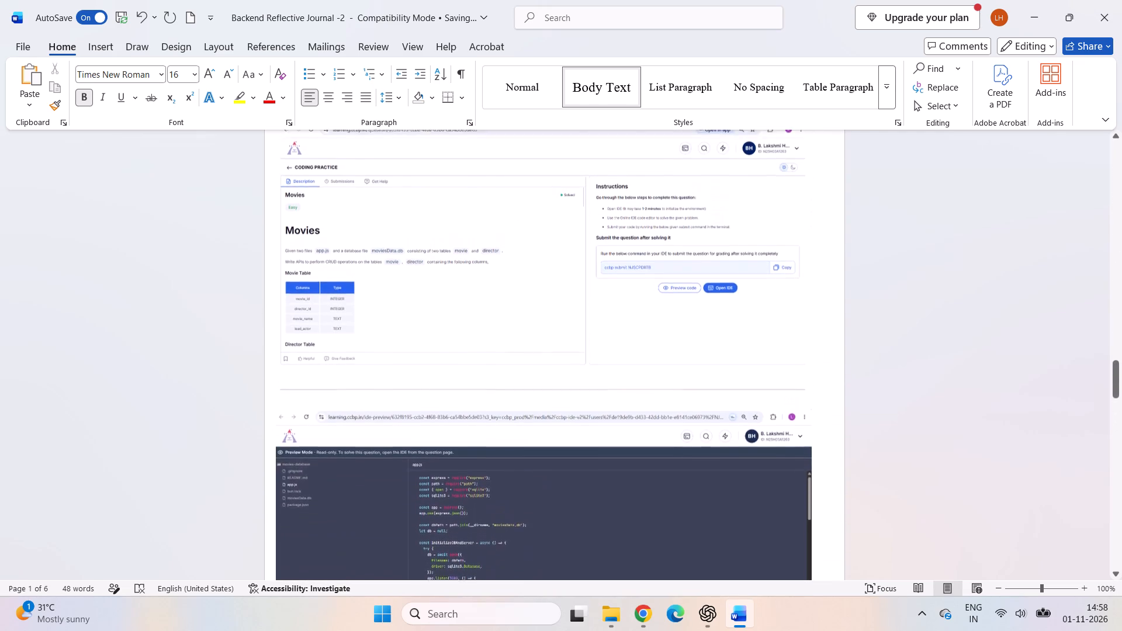
pyautogui.scroll(3, 414, 313)
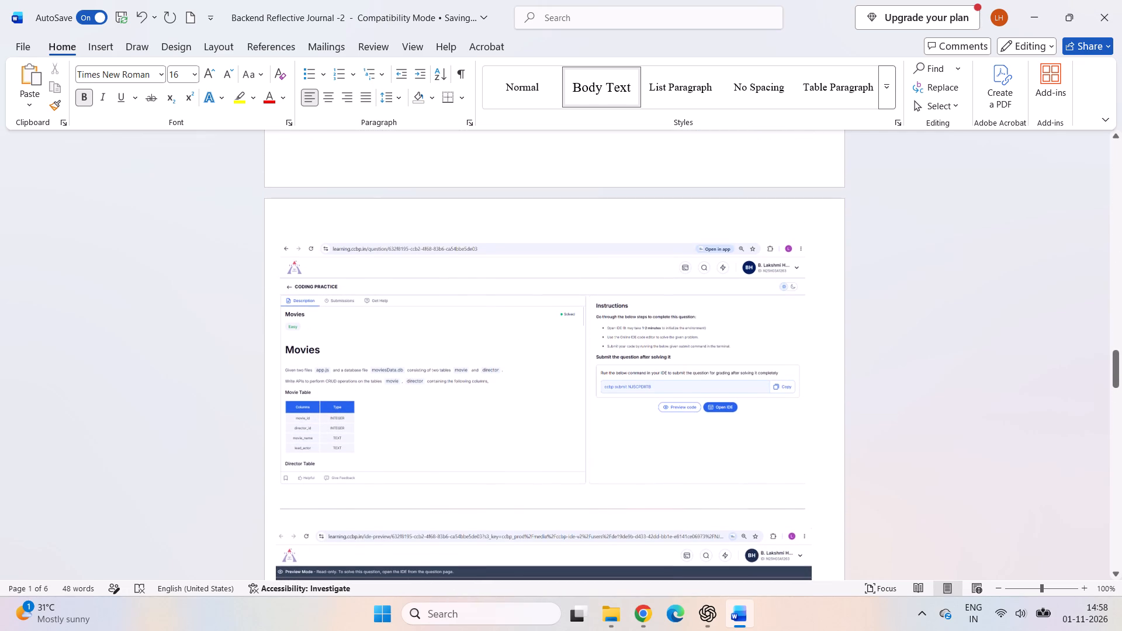
pyautogui.scroll(1, 414, 313)
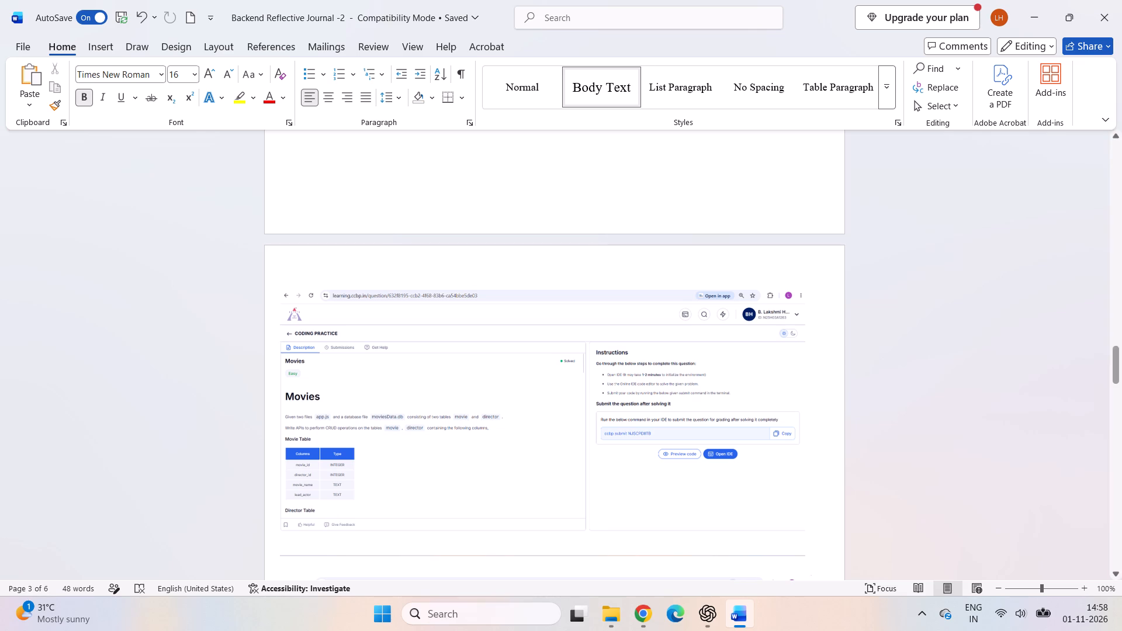
# Export the report as the PDF "Backend Reflective Journal -2" in the Desktop's BACKEND folder, with standard optimization and opening after publishing.
pyautogui.click(24, 46)
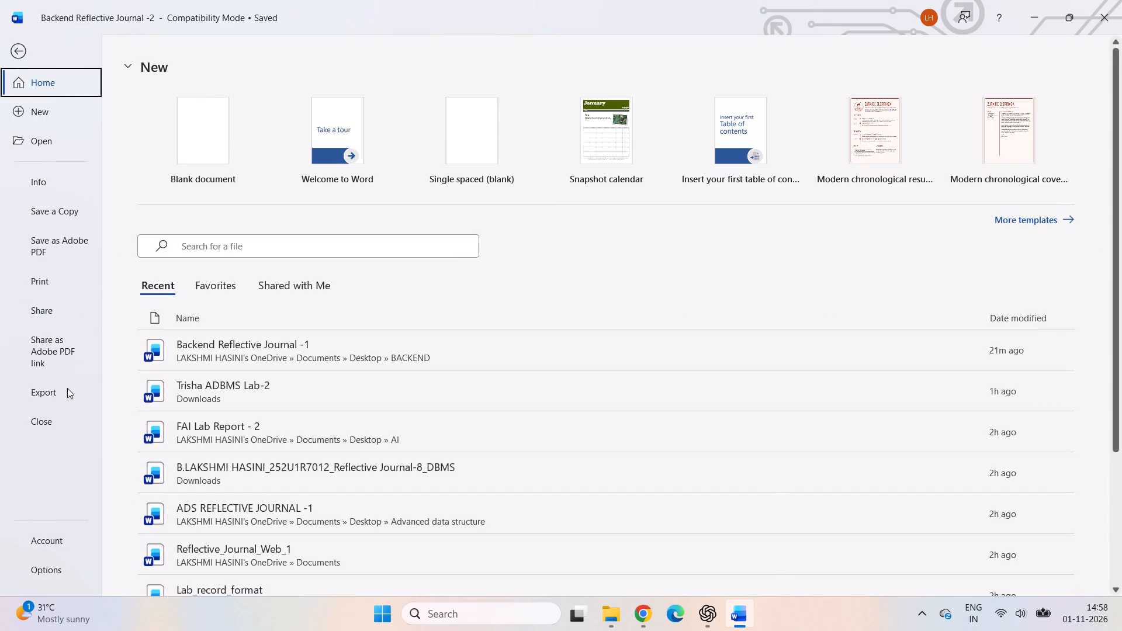
pyautogui.click(54, 398)
pyautogui.click(267, 136)
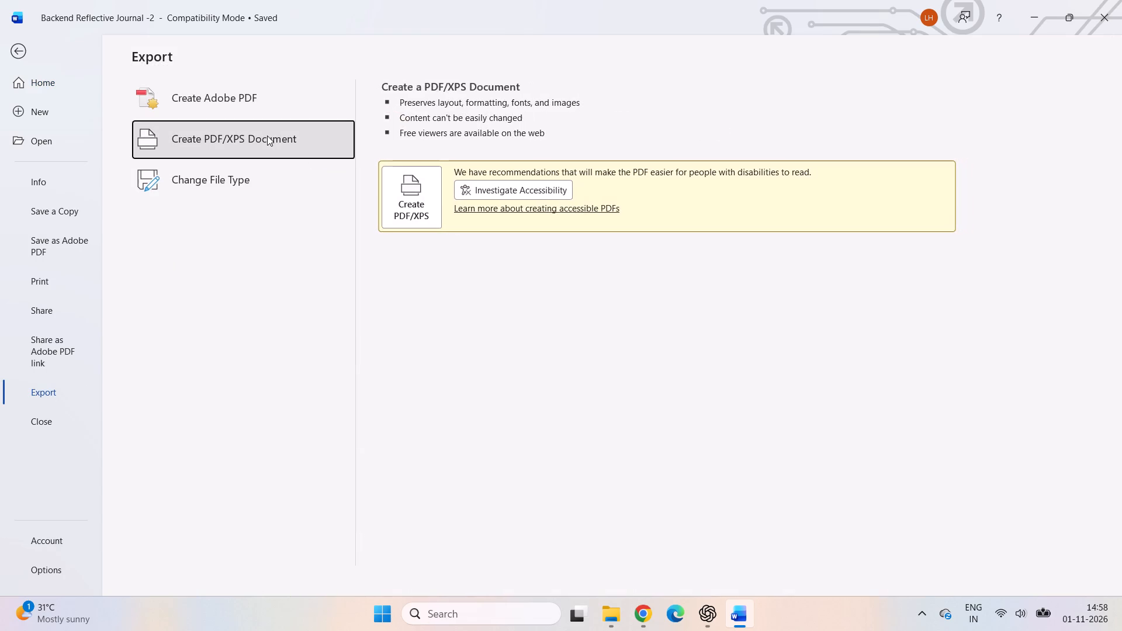
pyautogui.click(415, 202)
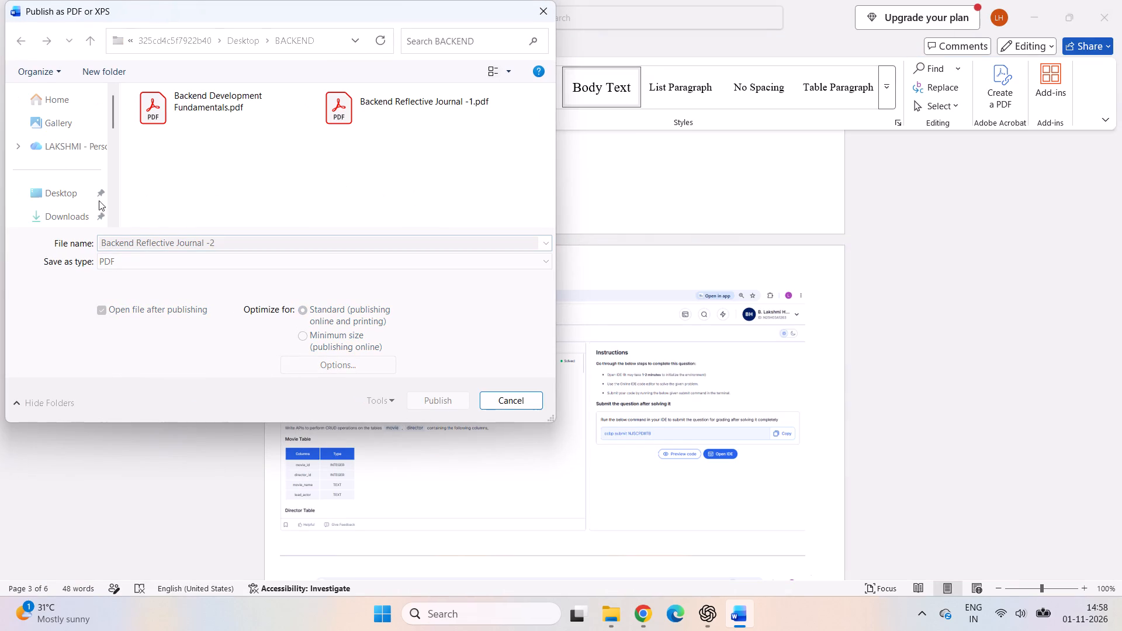
pyautogui.click(64, 195)
pyautogui.click(64, 193)
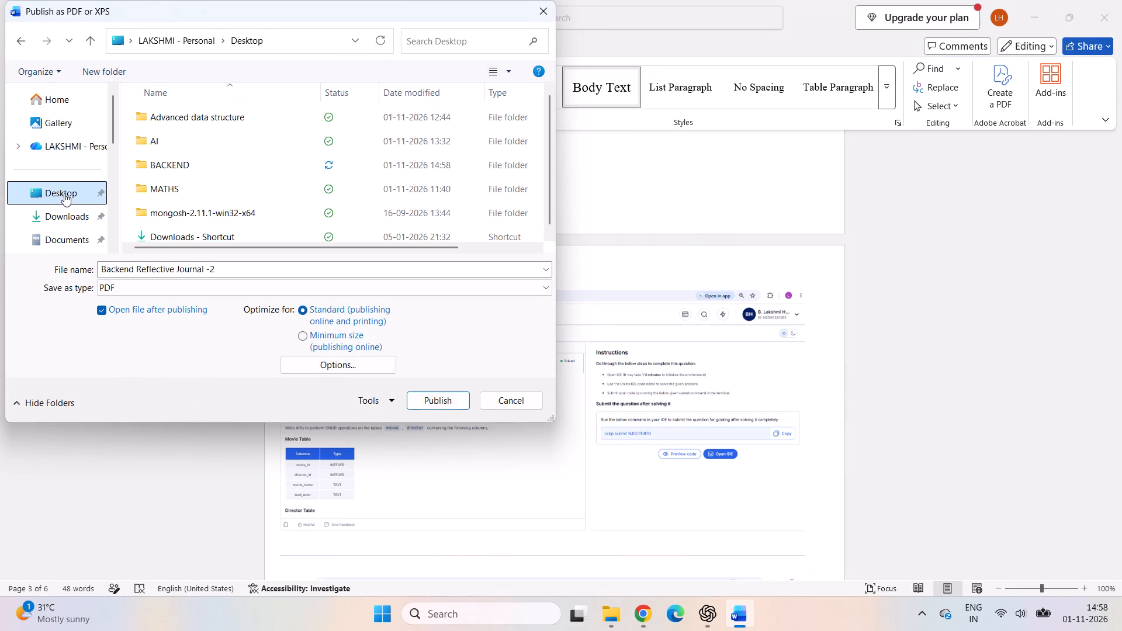
pyautogui.click(219, 158)
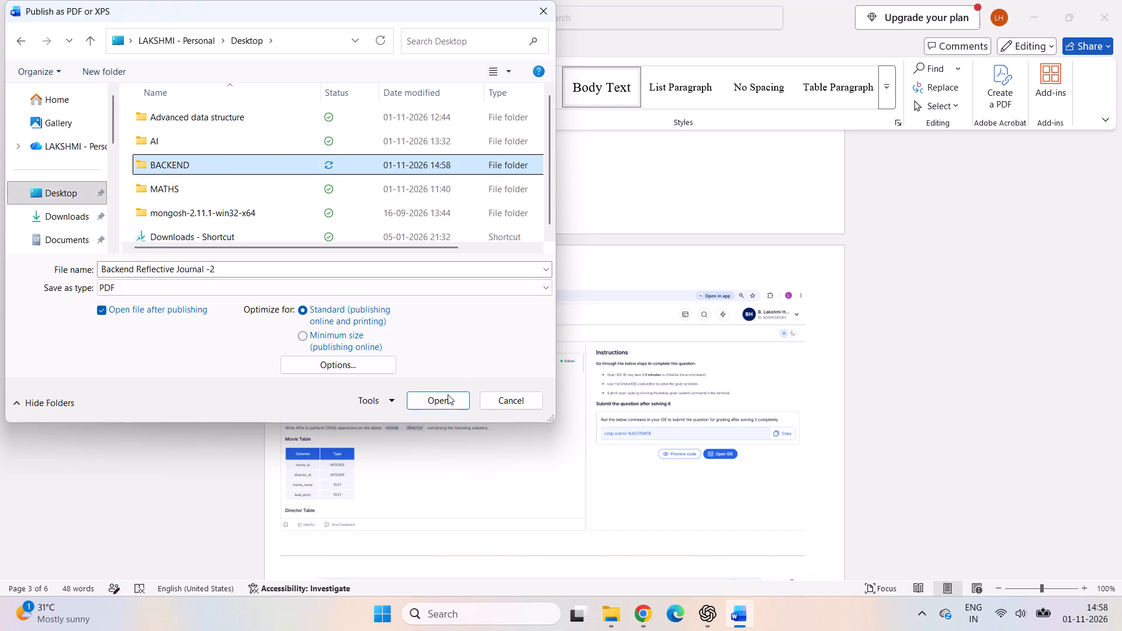
pyautogui.click(442, 402)
pyautogui.click(442, 402)
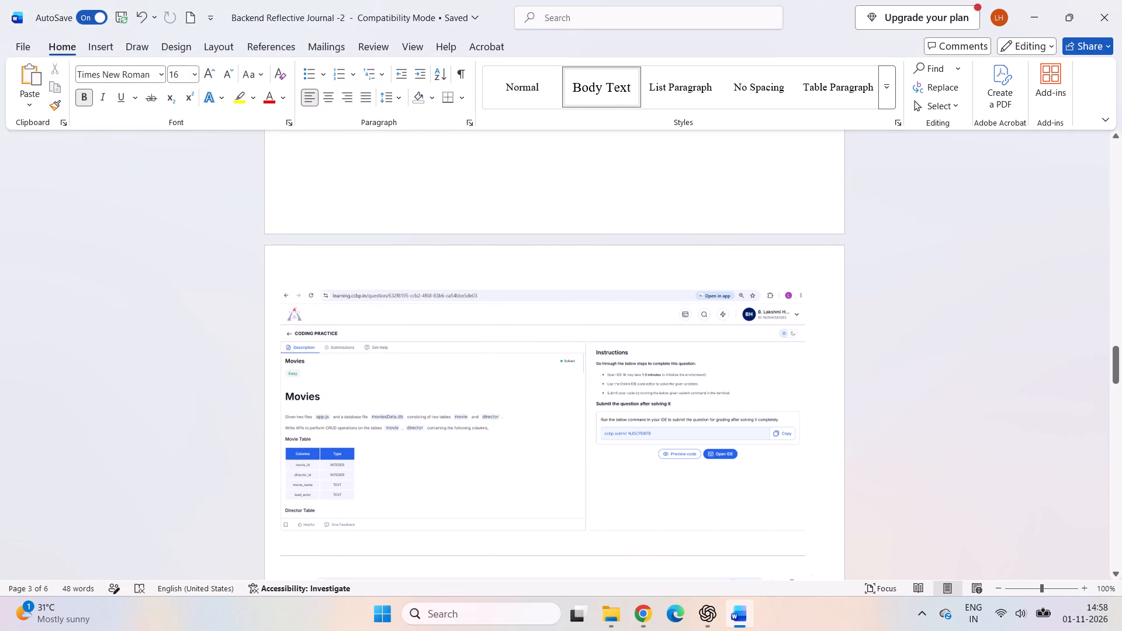
pyautogui.scroll(-2, 442, 402)
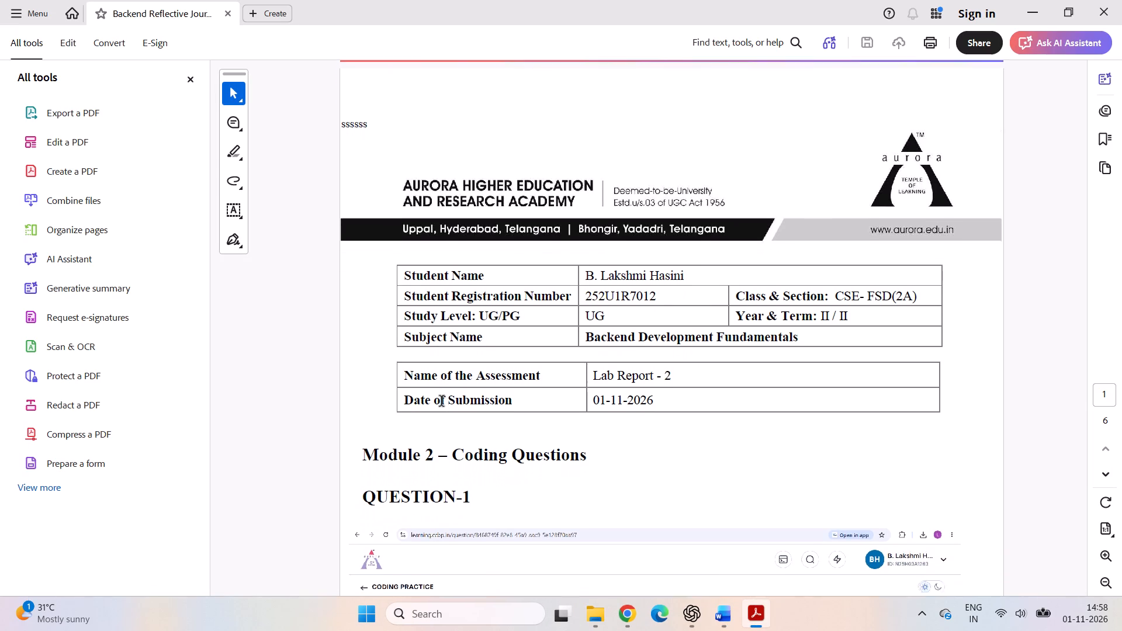
pyautogui.scroll(-5, 442, 402)
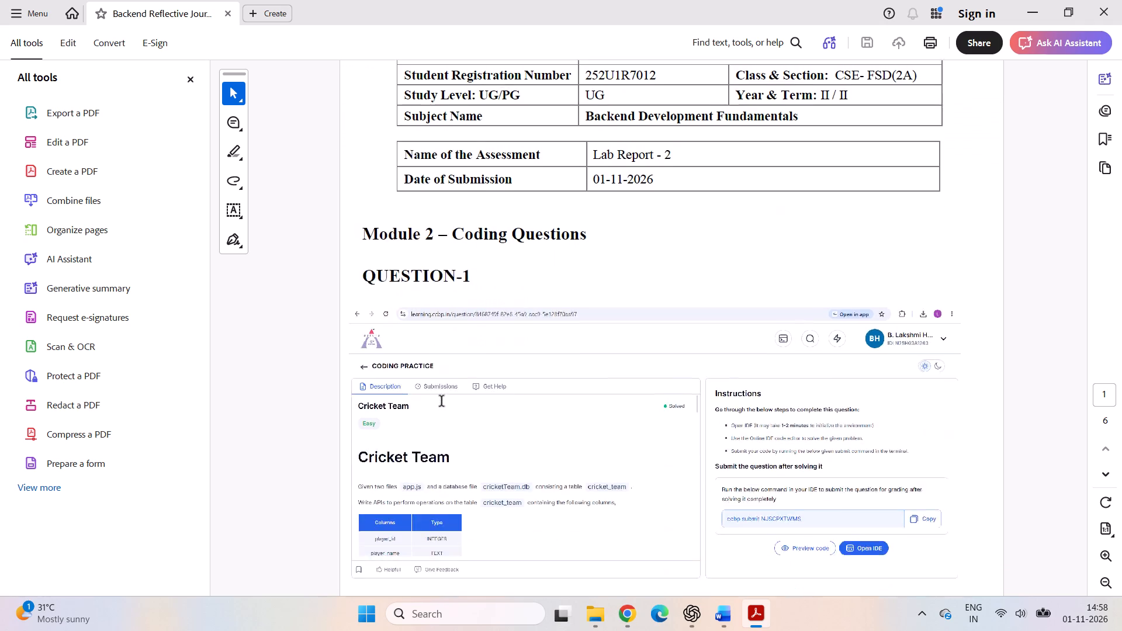
pyautogui.scroll(-13, 442, 402)
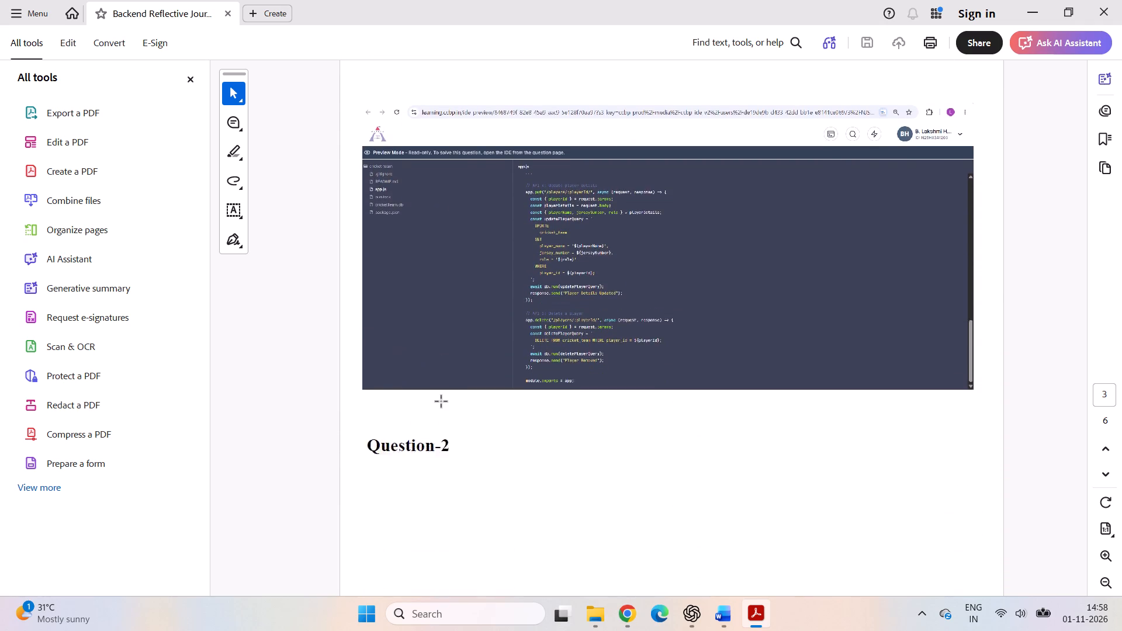
pyautogui.scroll(1, 442, 402)
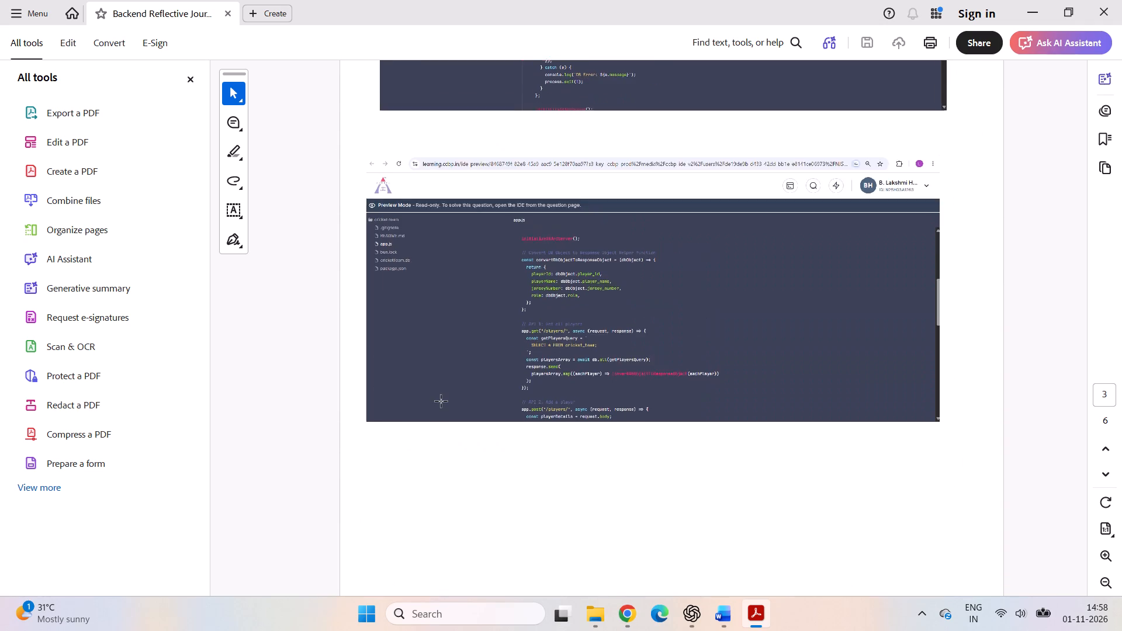
pyautogui.scroll(1, 442, 402)
pyautogui.scroll(-1, 442, 402)
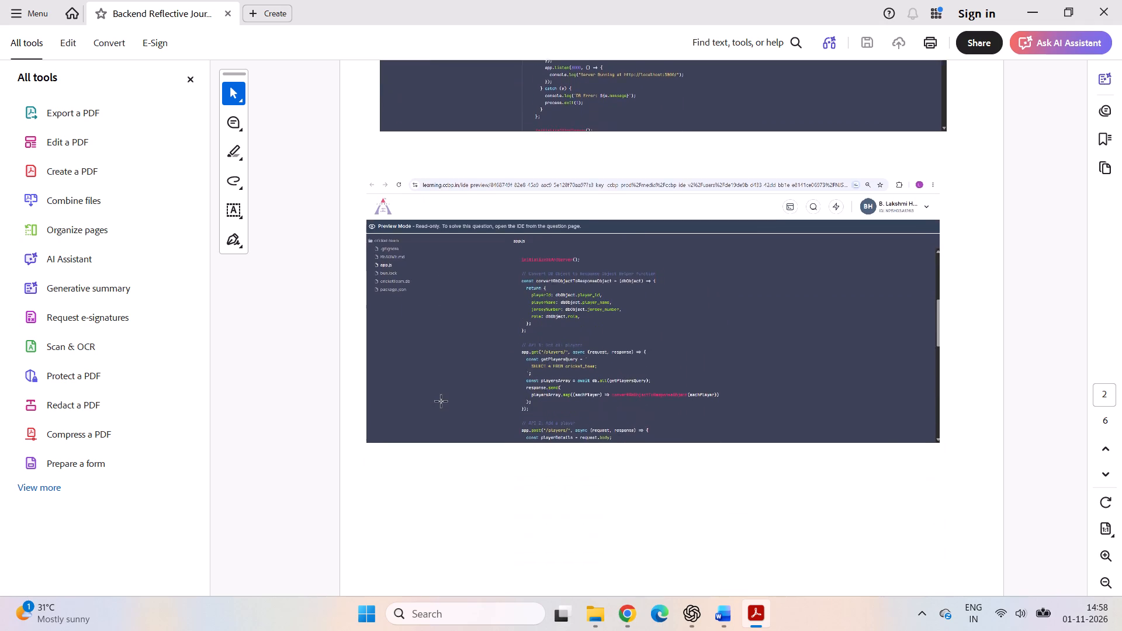
pyautogui.scroll(-8, 442, 402)
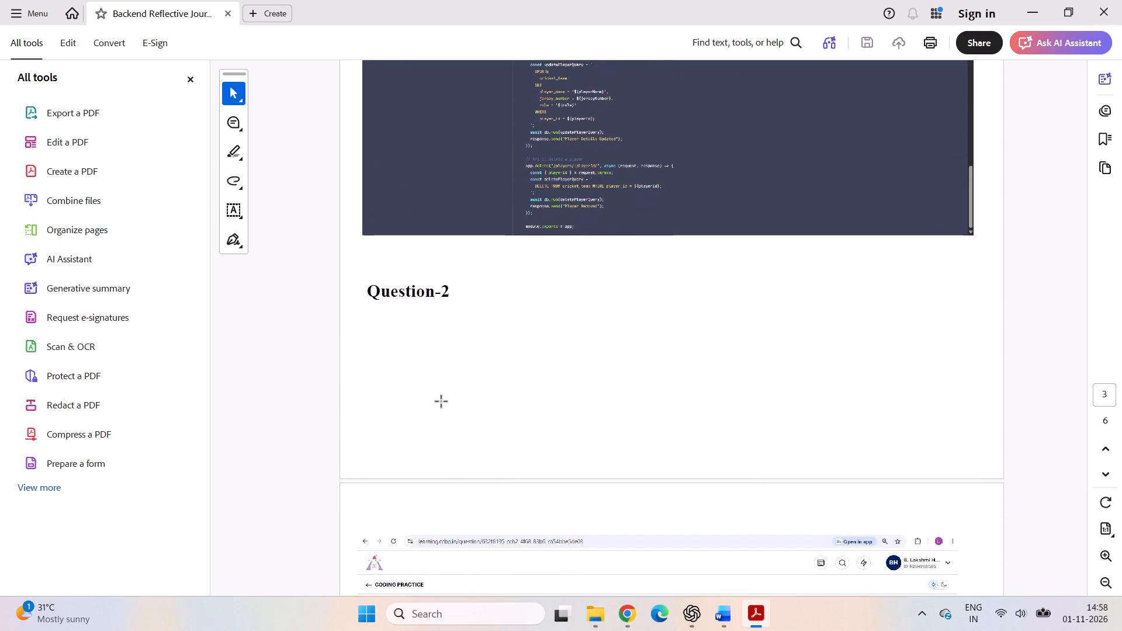
pyautogui.scroll(-8, 442, 402)
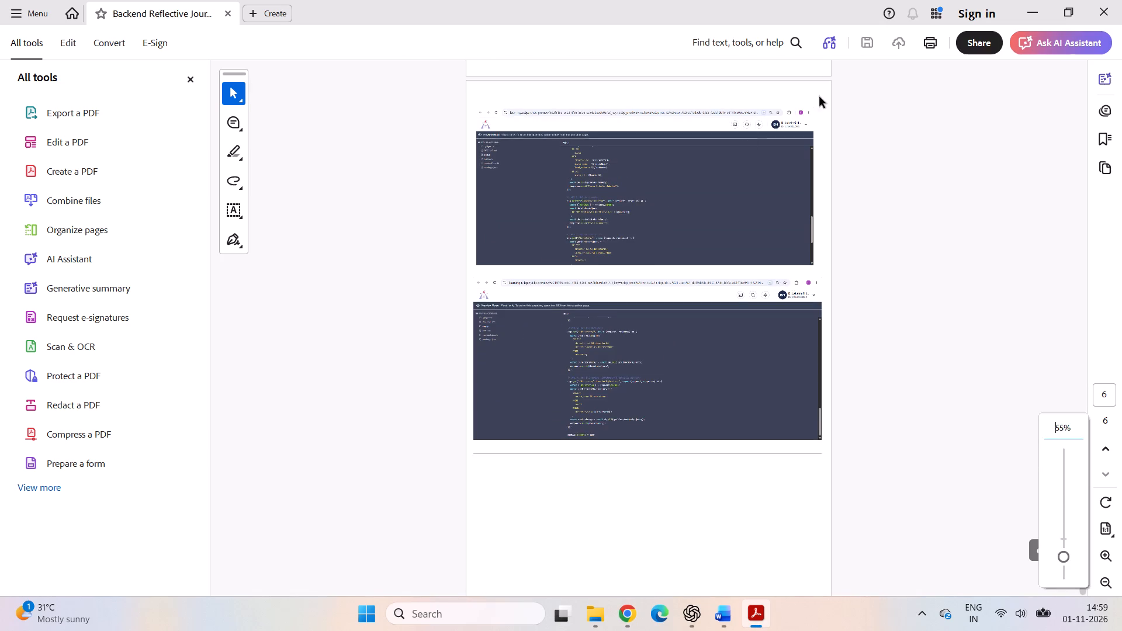
# Close the exported PDF and the report document in Word.
pyautogui.click(1103, 9)
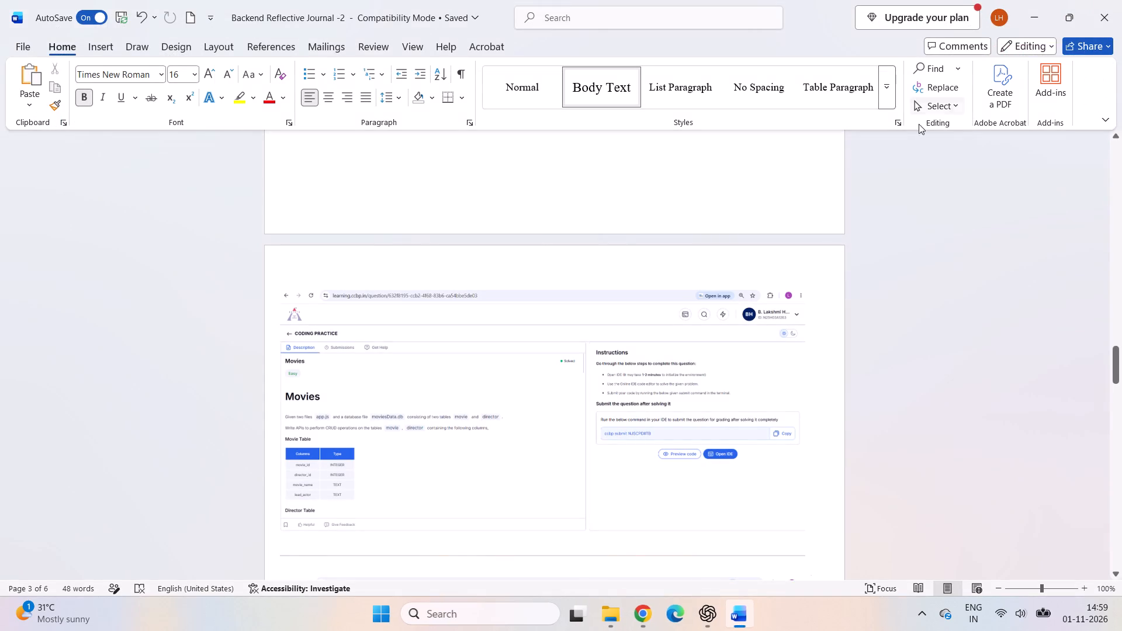
pyautogui.click(1106, 14)
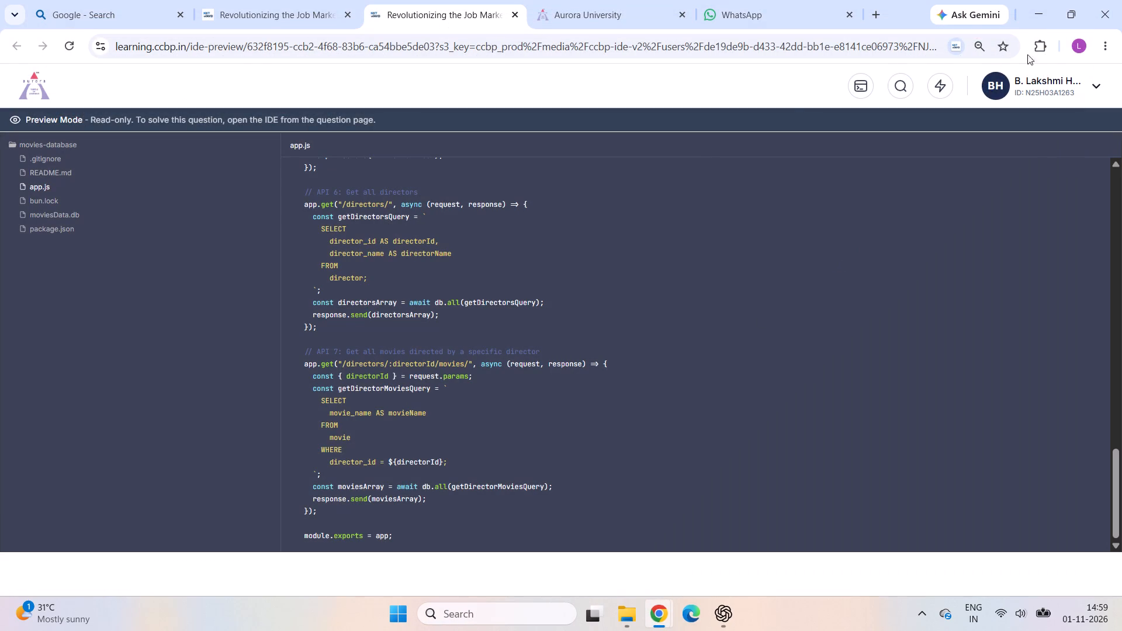
# In Chrome, open the file upload for Lab Report 2 on Aurora University's Backend Development Fundamentals assessments page.
pyautogui.click(610, 0)
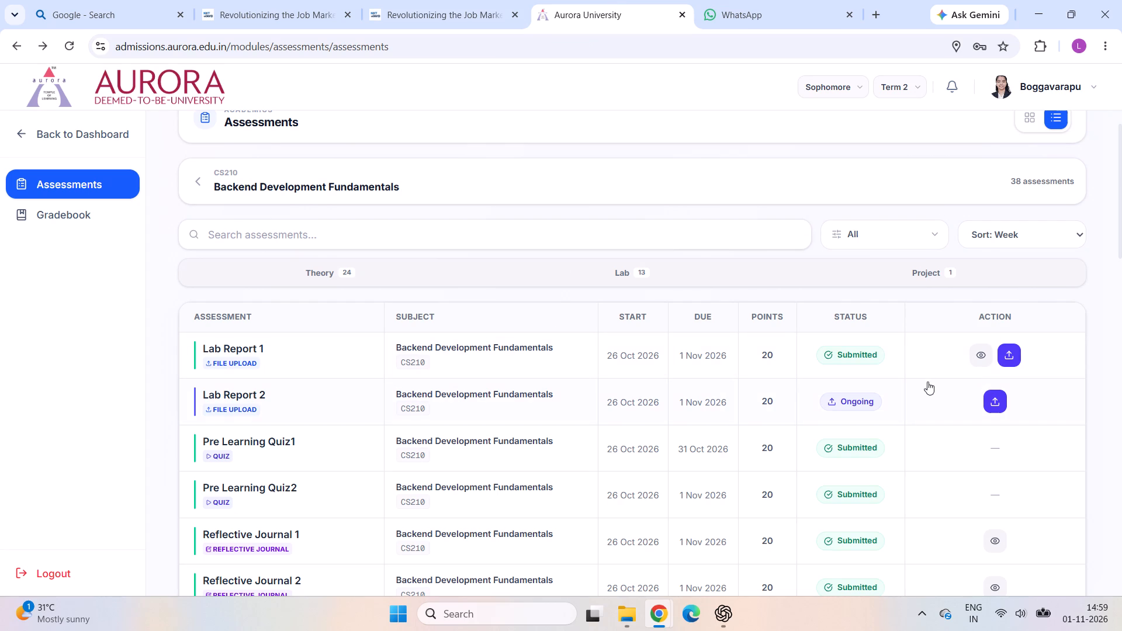
pyautogui.click(998, 405)
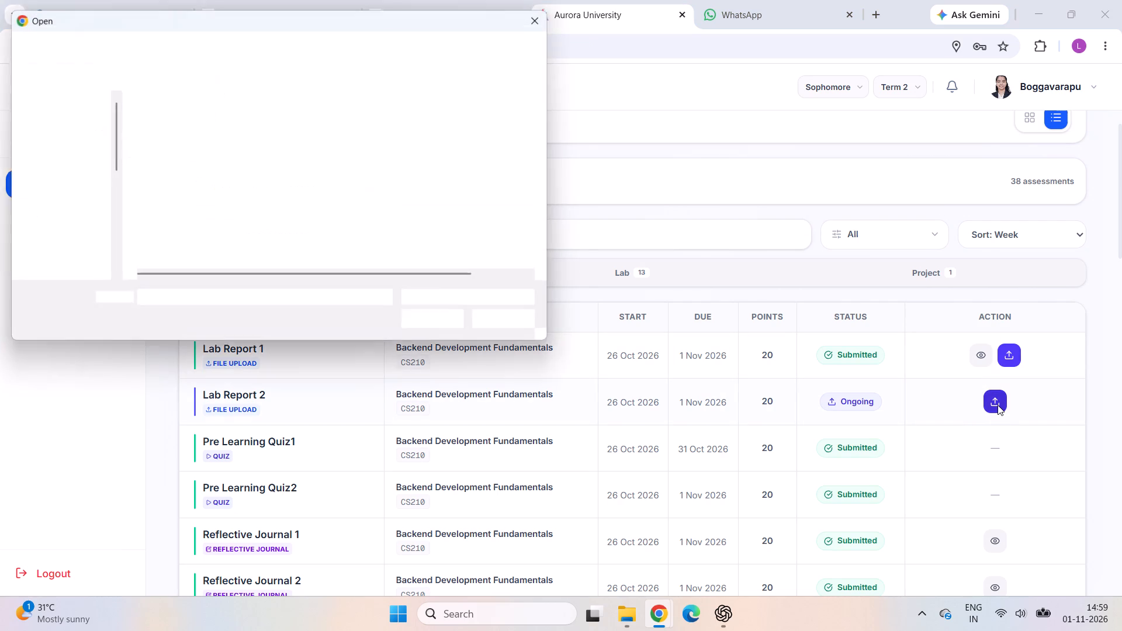
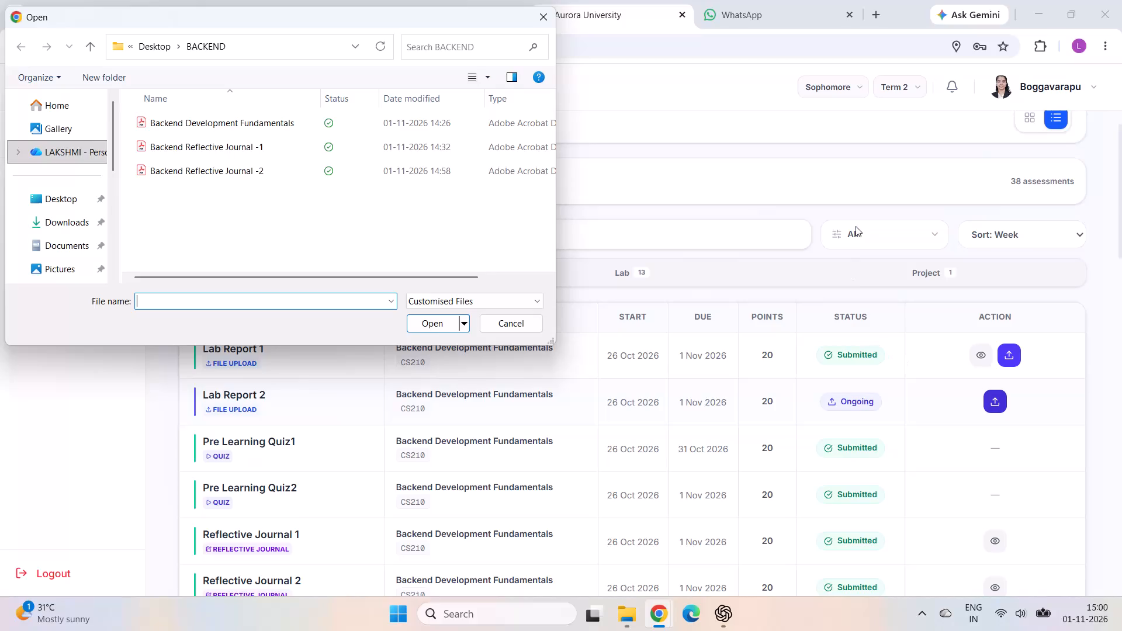
# Upload the PDF "Backend Reflective Journal -2" from the BACKEND folder as the Lab Report 2 submission.
pyautogui.click(454, 174)
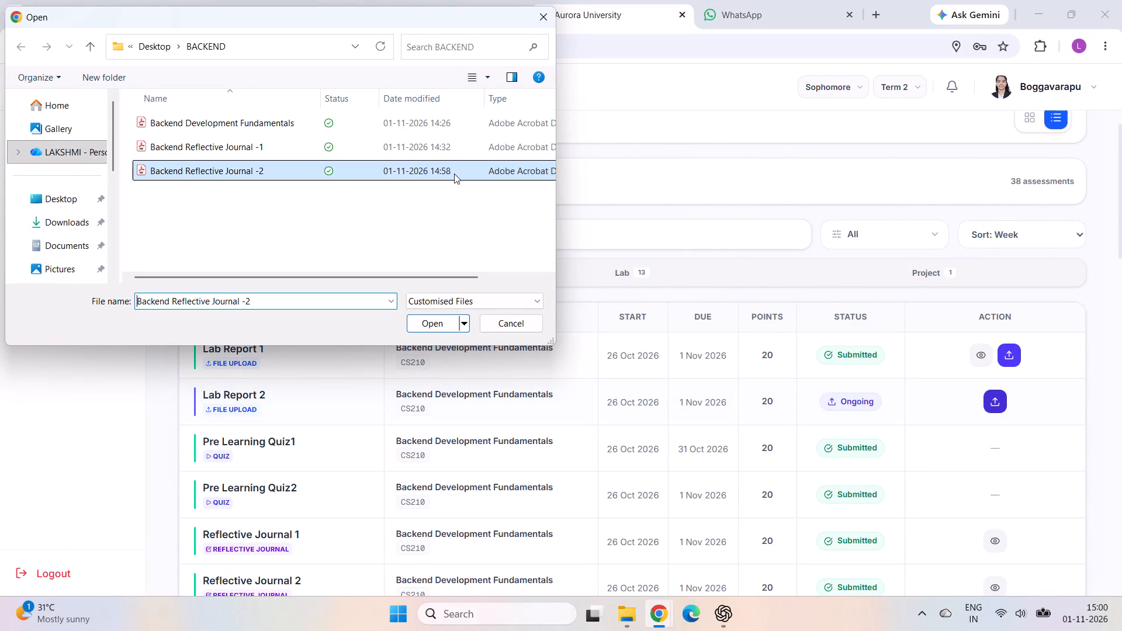
pyautogui.click(446, 324)
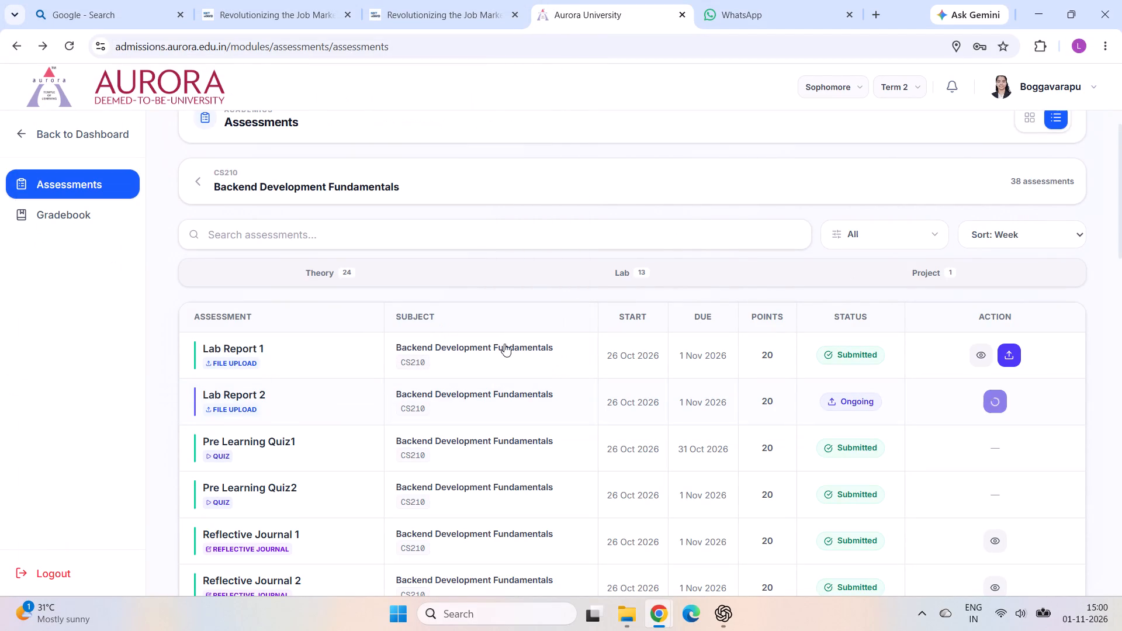
# View the submitted Lab Report 1 PDF for Backend Development Fundamentals, check its first page, and close it.
pyautogui.scroll(-3, 698, 372)
pyautogui.scroll(6, 698, 372)
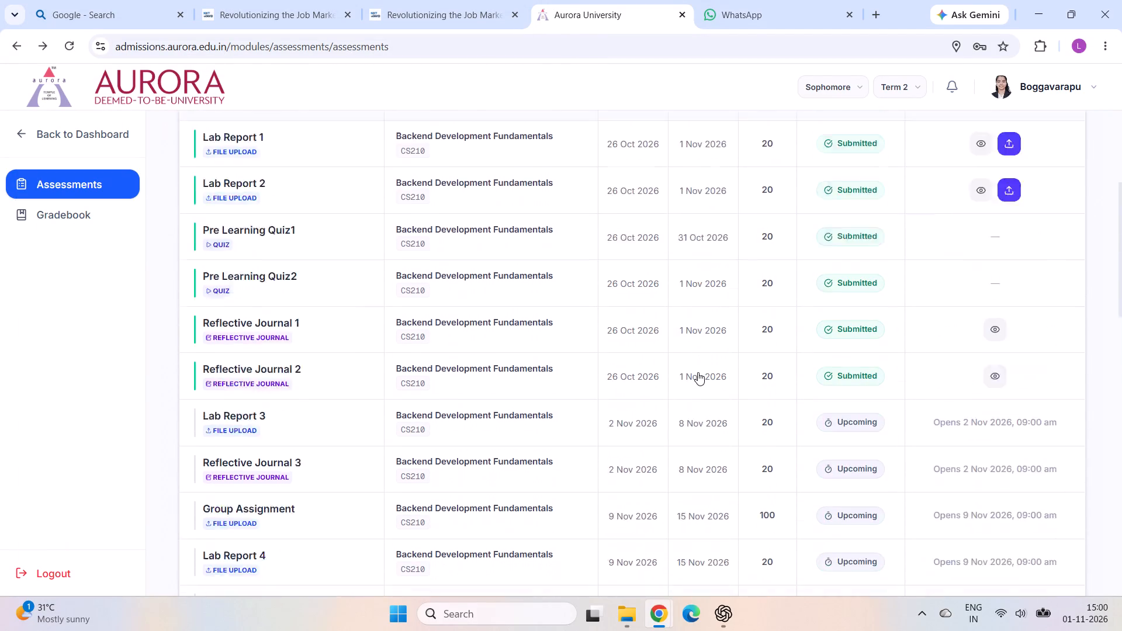
pyautogui.click(974, 399)
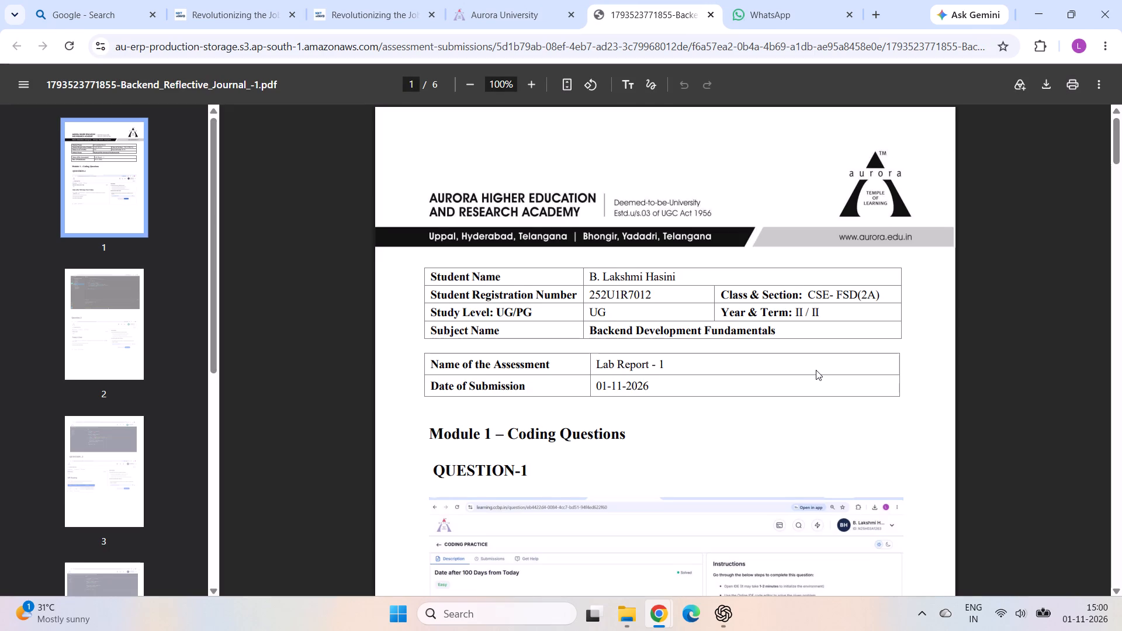
pyautogui.scroll(-5, 816, 370)
pyautogui.scroll(2, 816, 370)
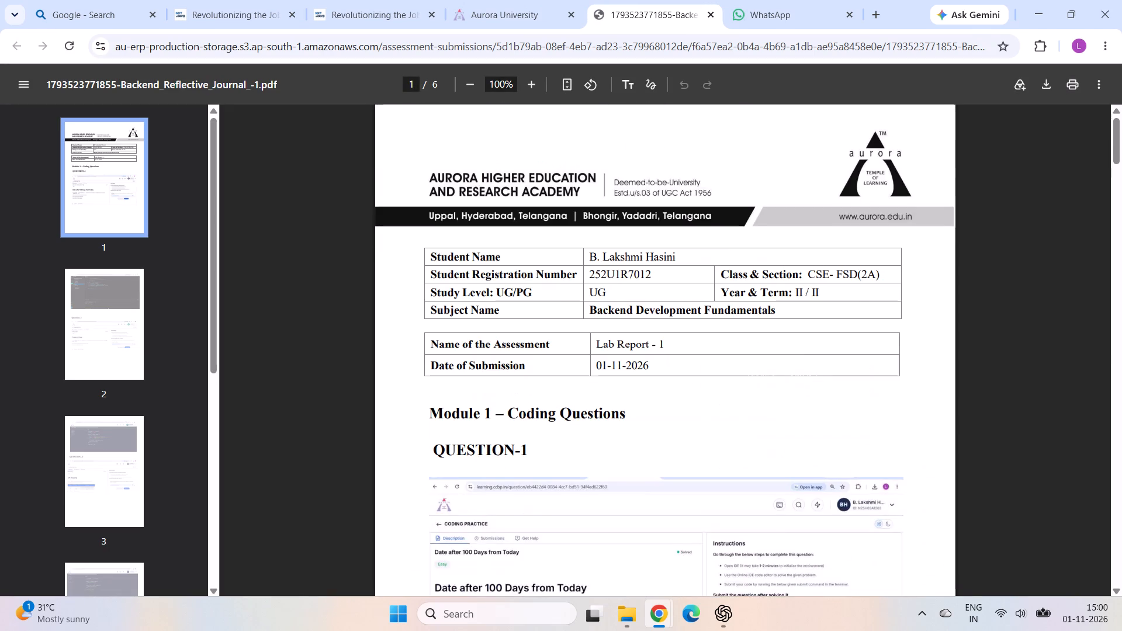
pyautogui.click(708, 16)
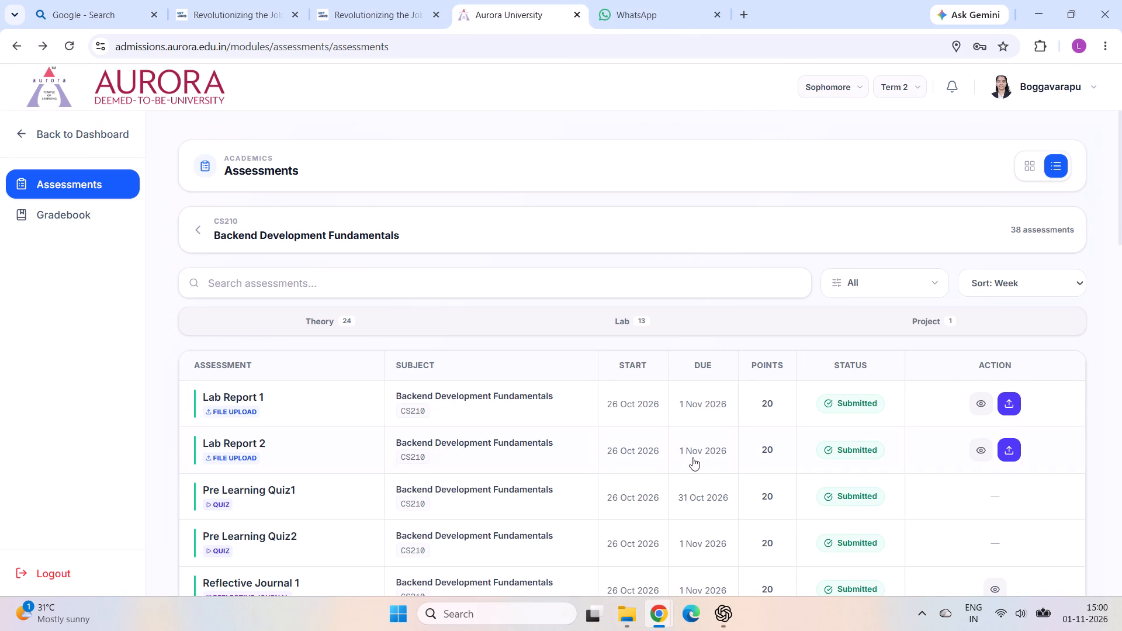
# Look through the submitted Lab Report 2 PDF for Backend Development Fundamentals to check its details and screenshots, and close it.
pyautogui.click(970, 443)
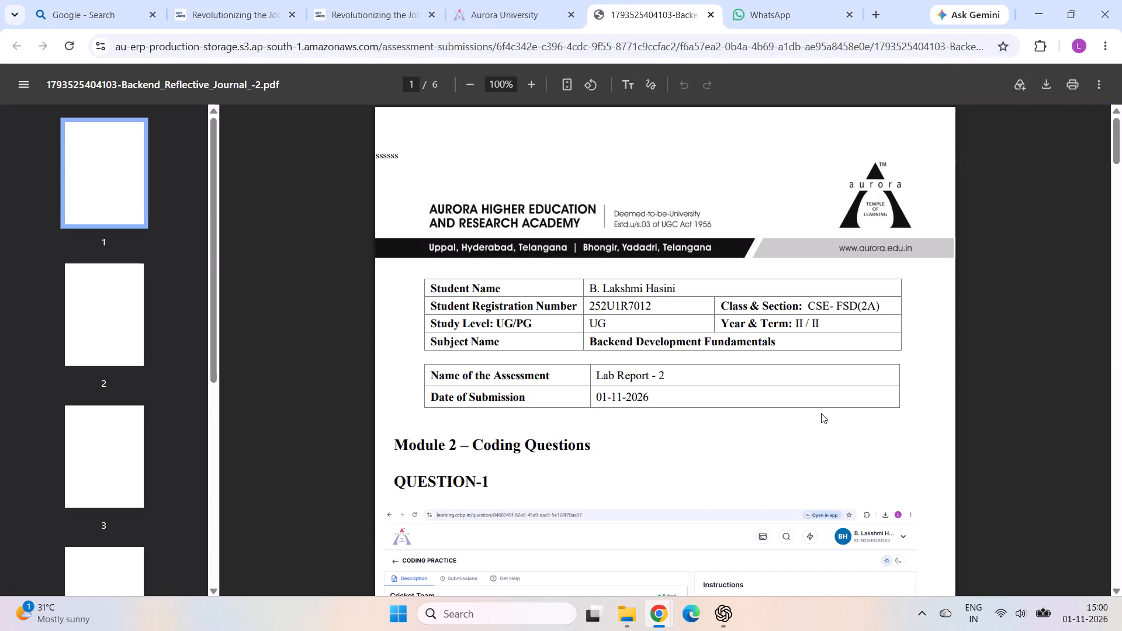
pyautogui.scroll(-7, 821, 413)
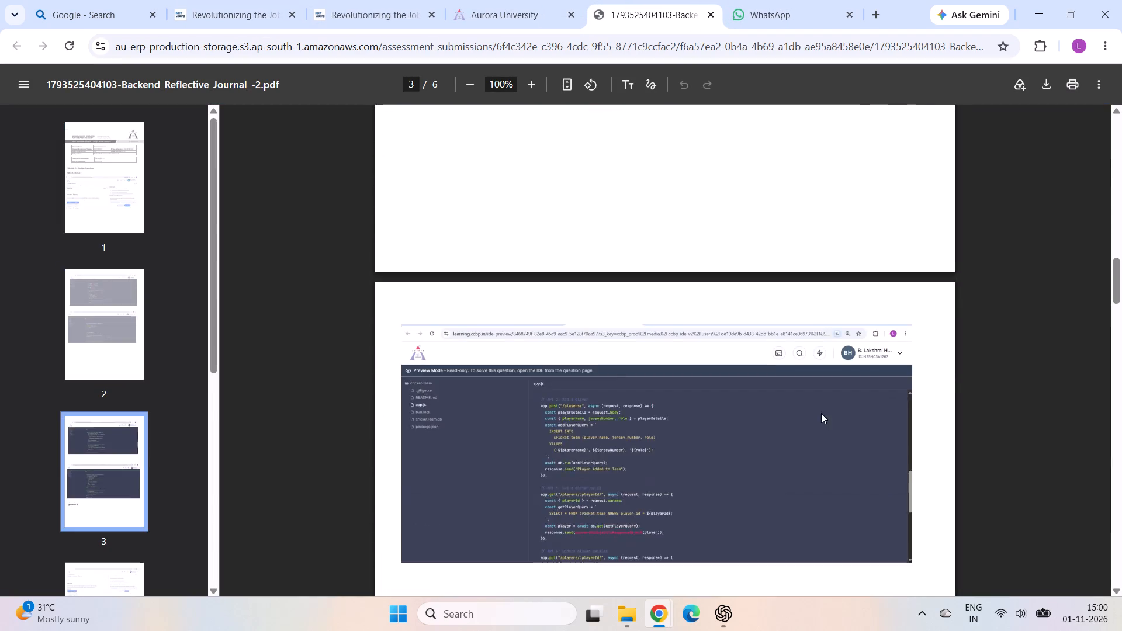
pyautogui.scroll(-3, 821, 413)
pyautogui.scroll(11, 821, 413)
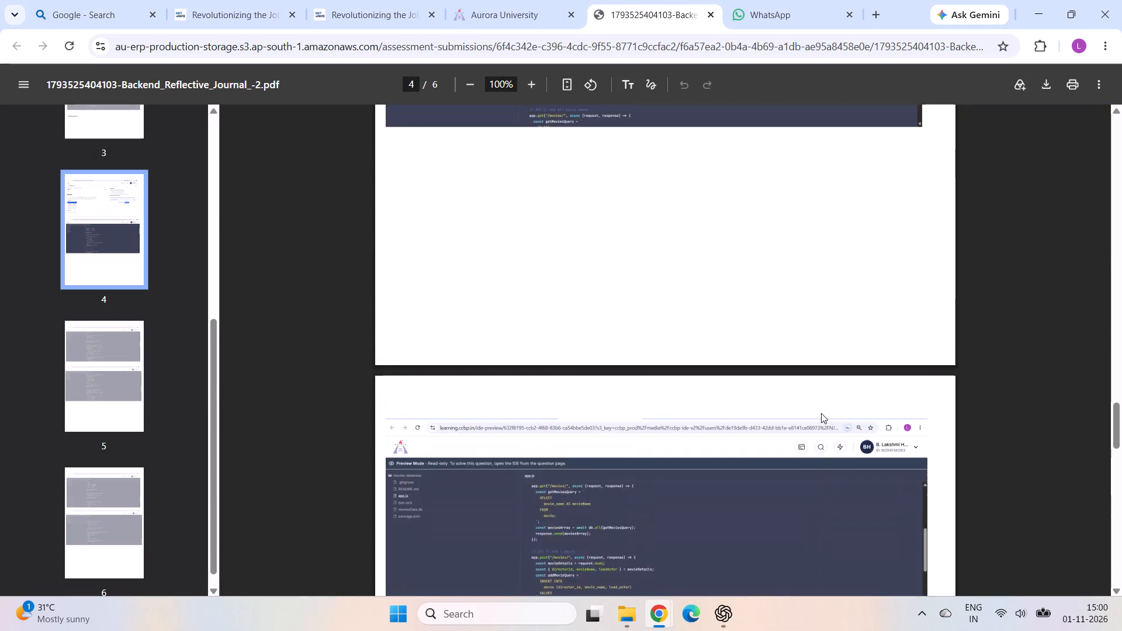
pyautogui.scroll(4, 821, 413)
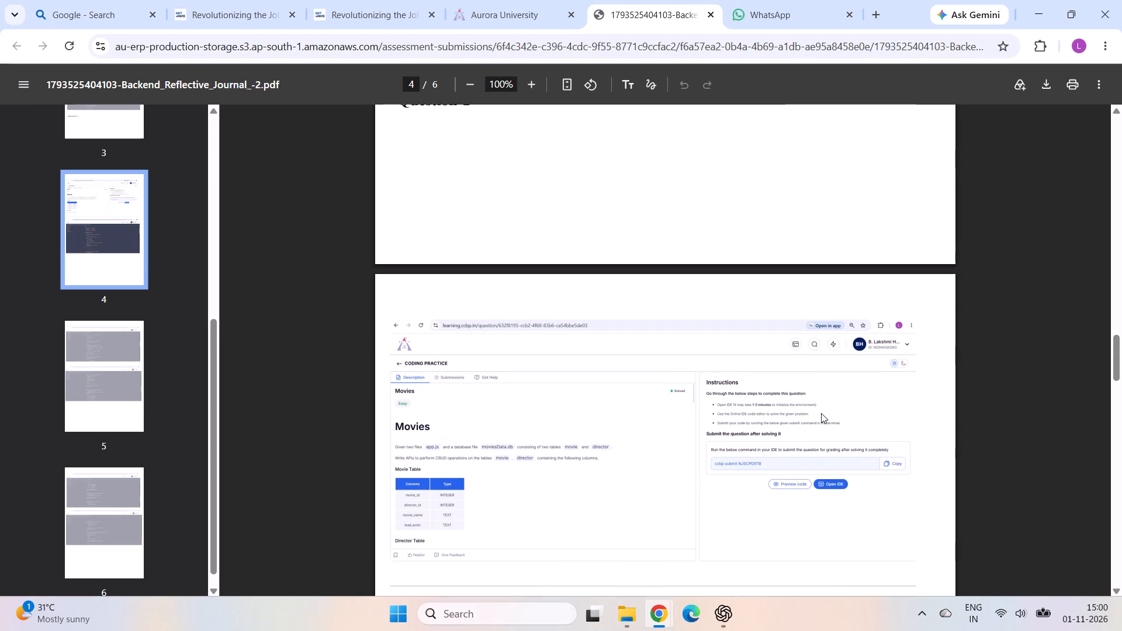
pyautogui.scroll(7, 821, 413)
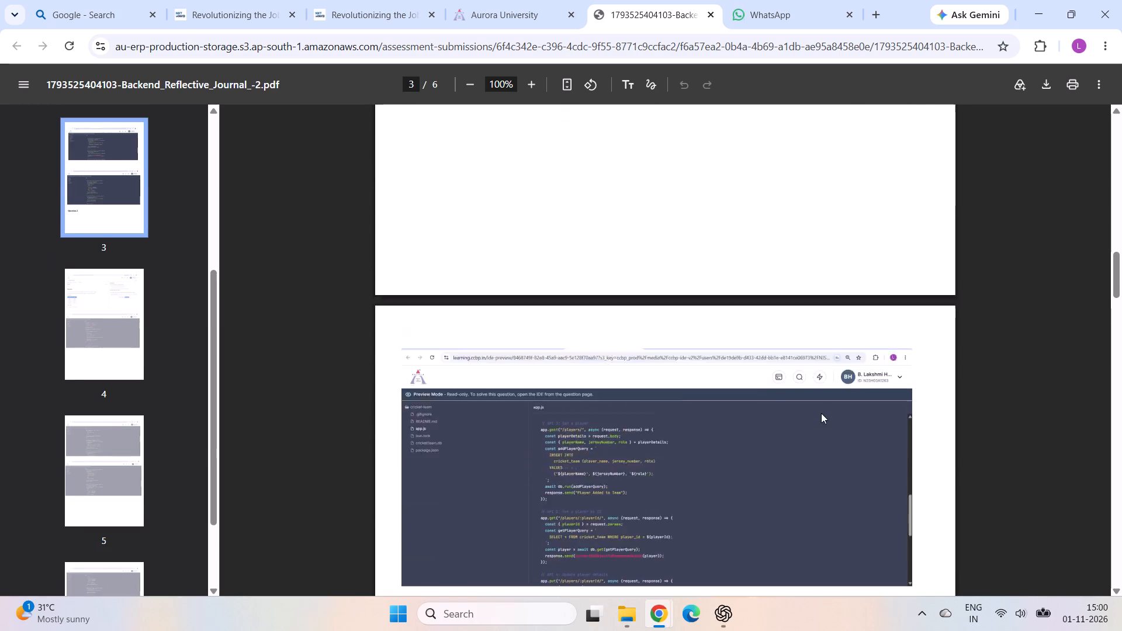
pyautogui.scroll(5, 821, 413)
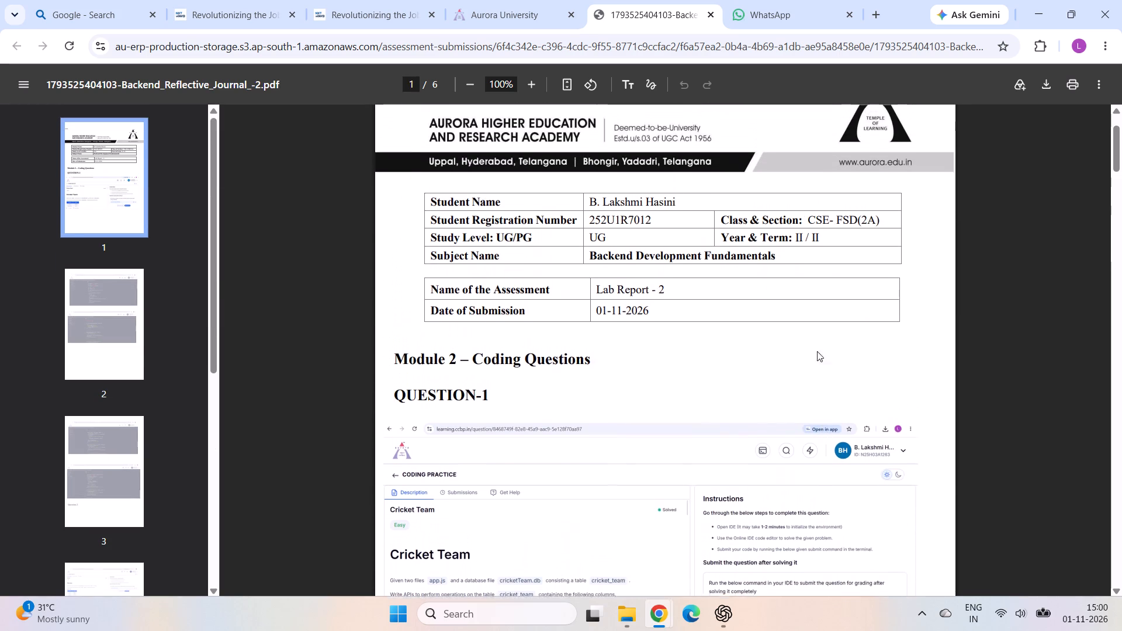
pyautogui.click(712, 19)
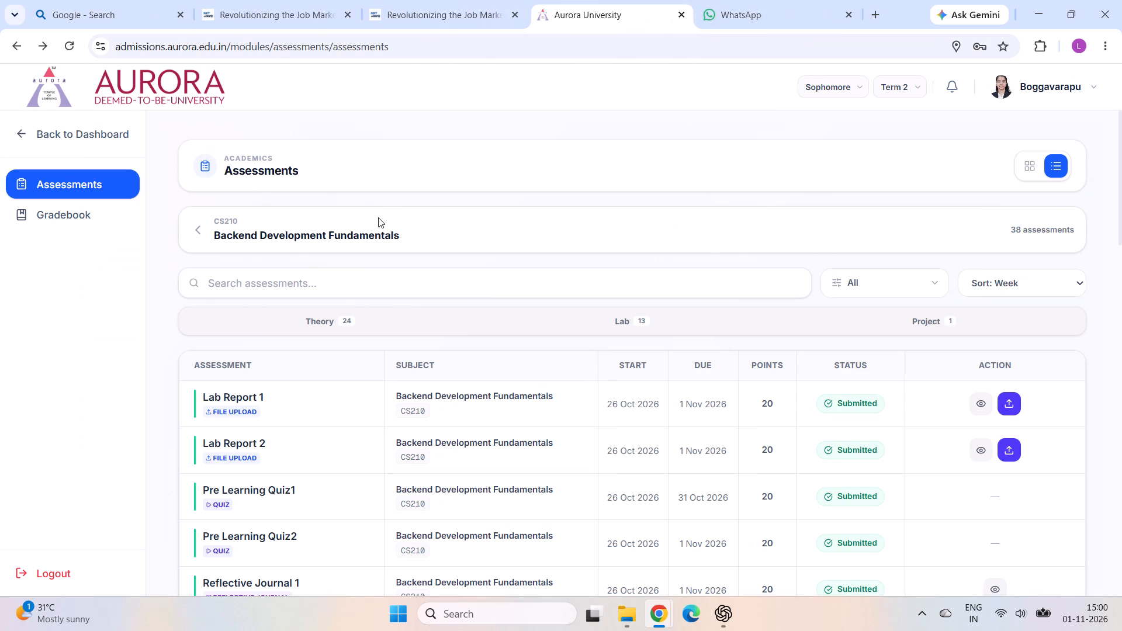
# Return to the course overview and open the Advanced Data Structures assessments to check the lab report statuses.
pyautogui.click(199, 231)
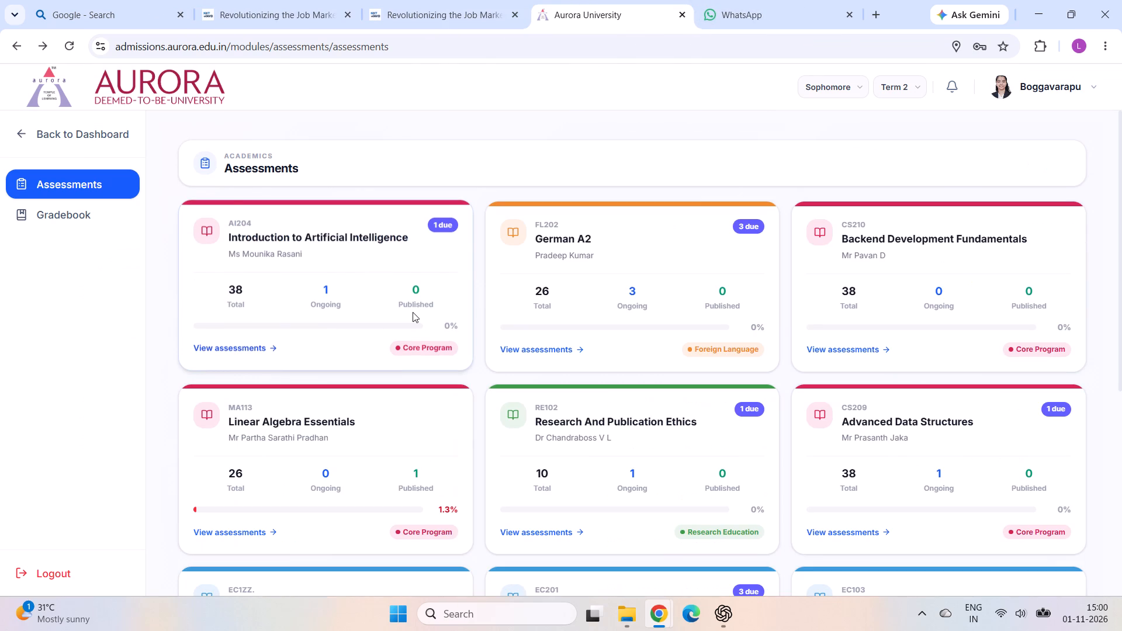
pyautogui.scroll(-1, 637, 373)
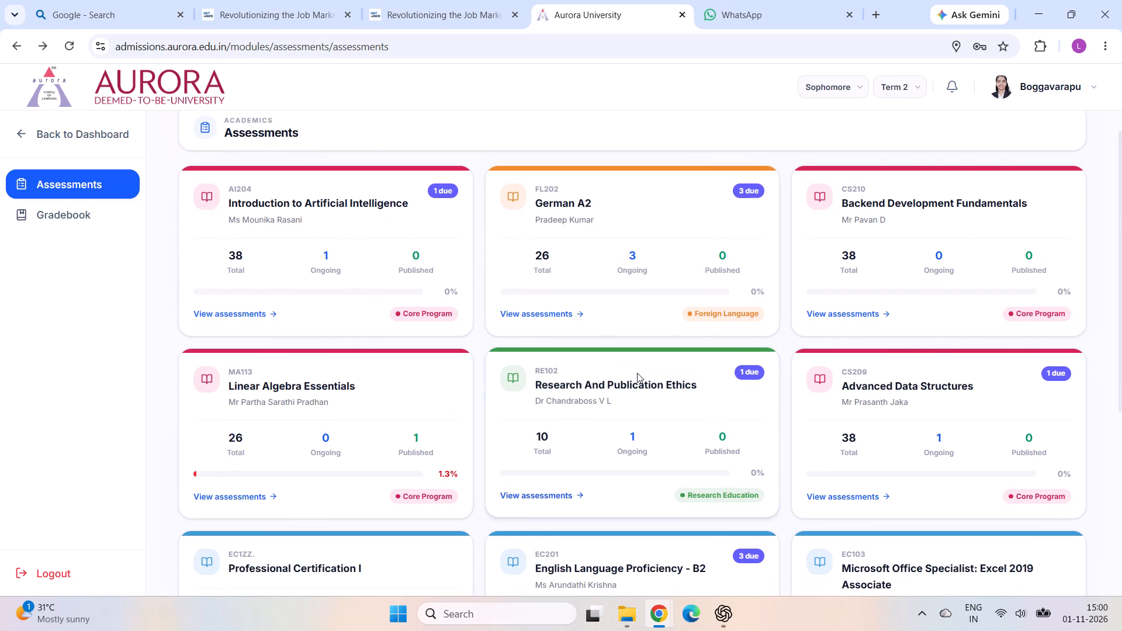
pyautogui.scroll(-1, 637, 373)
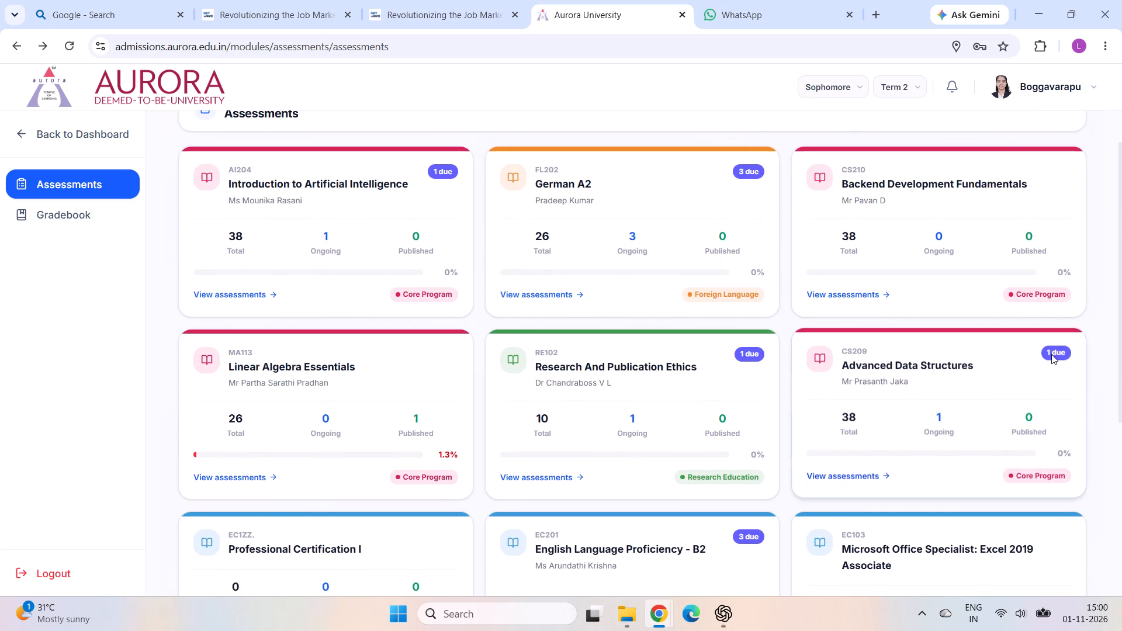
pyautogui.click(1051, 354)
pyautogui.scroll(-1, 715, 397)
pyautogui.scroll(1, 715, 397)
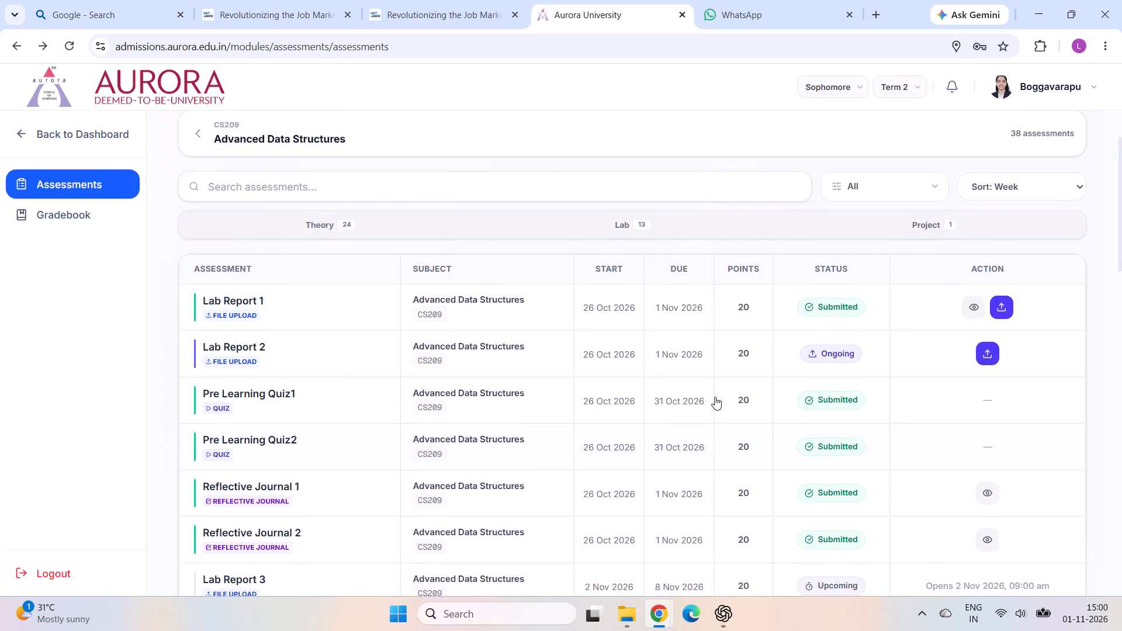
pyautogui.scroll(1, 715, 397)
# Look through all pages of the submitted Lab Report 1 PDF for Advanced Data Structures, and close it.
pyautogui.click(967, 313)
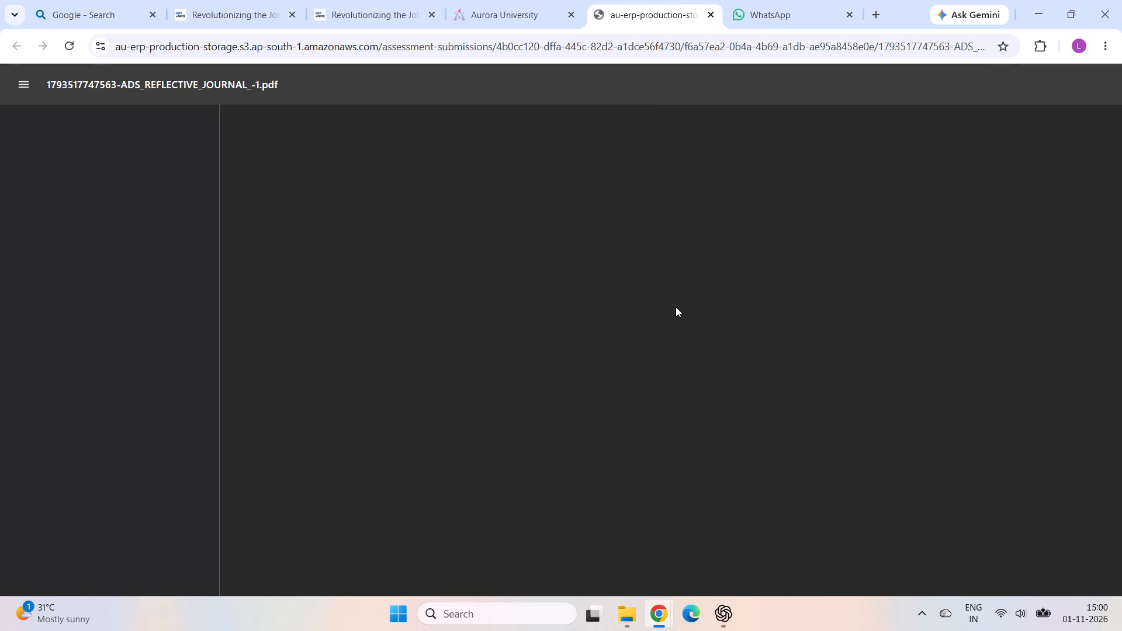
pyautogui.scroll(-2, 664, 310)
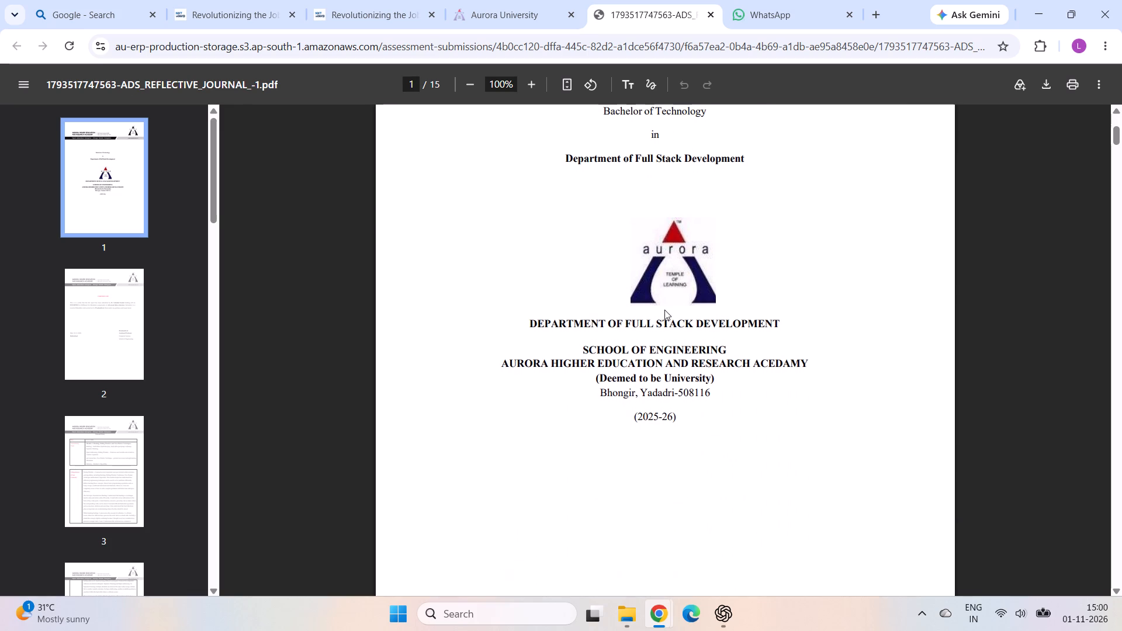
pyautogui.scroll(-2, 664, 310)
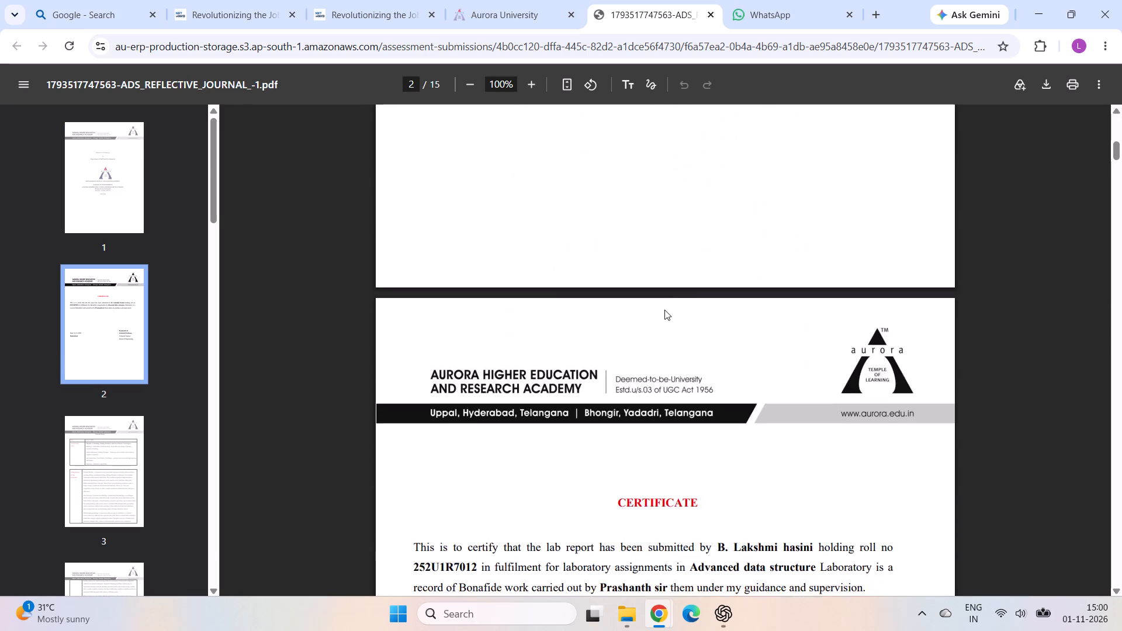
pyautogui.scroll(-3, 664, 310)
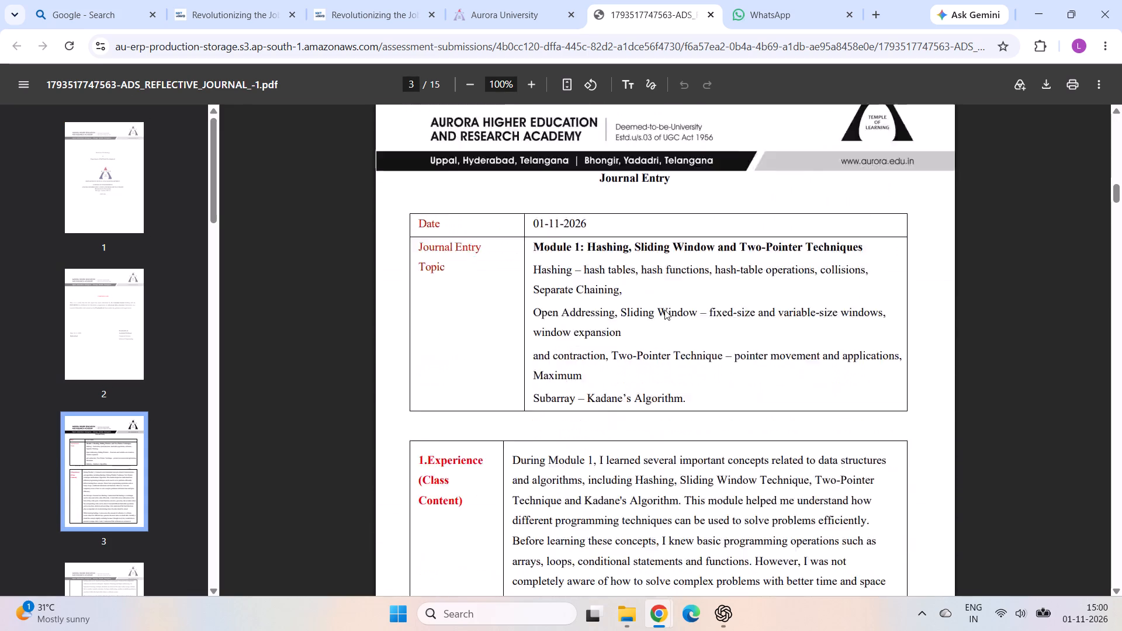
pyautogui.scroll(-3, 664, 310)
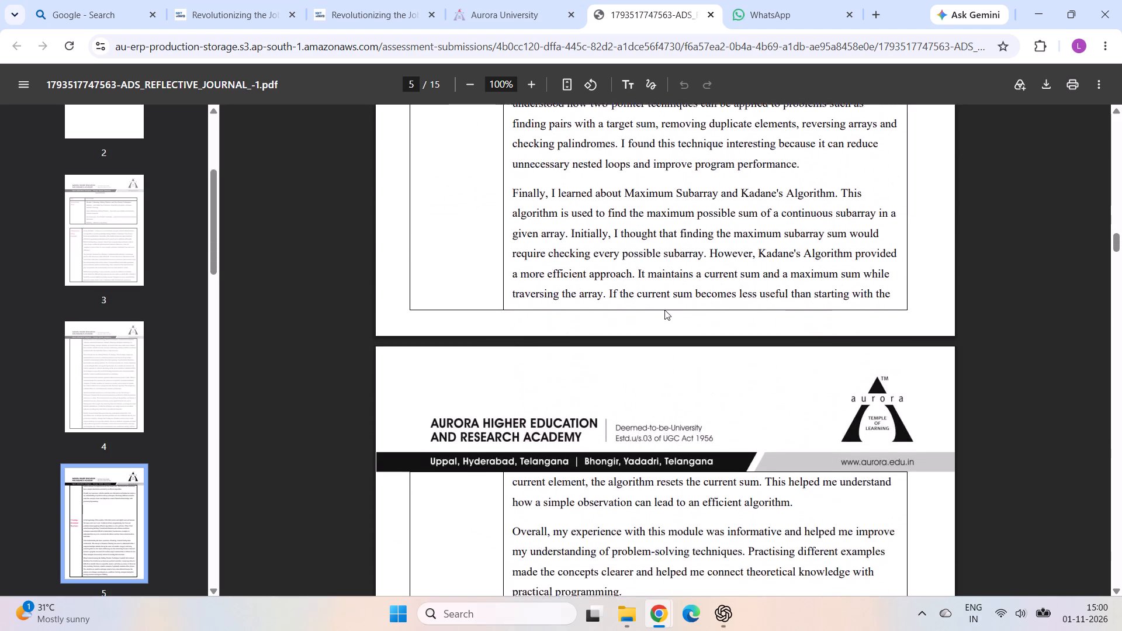
pyautogui.scroll(-5, 664, 310)
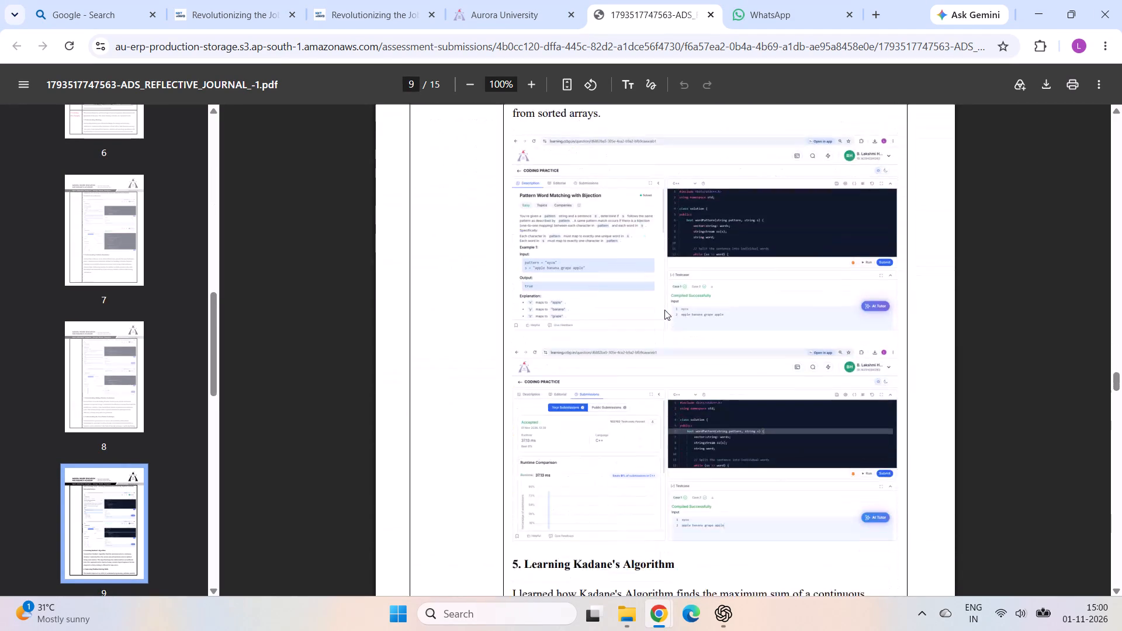
pyautogui.scroll(-5, 664, 310)
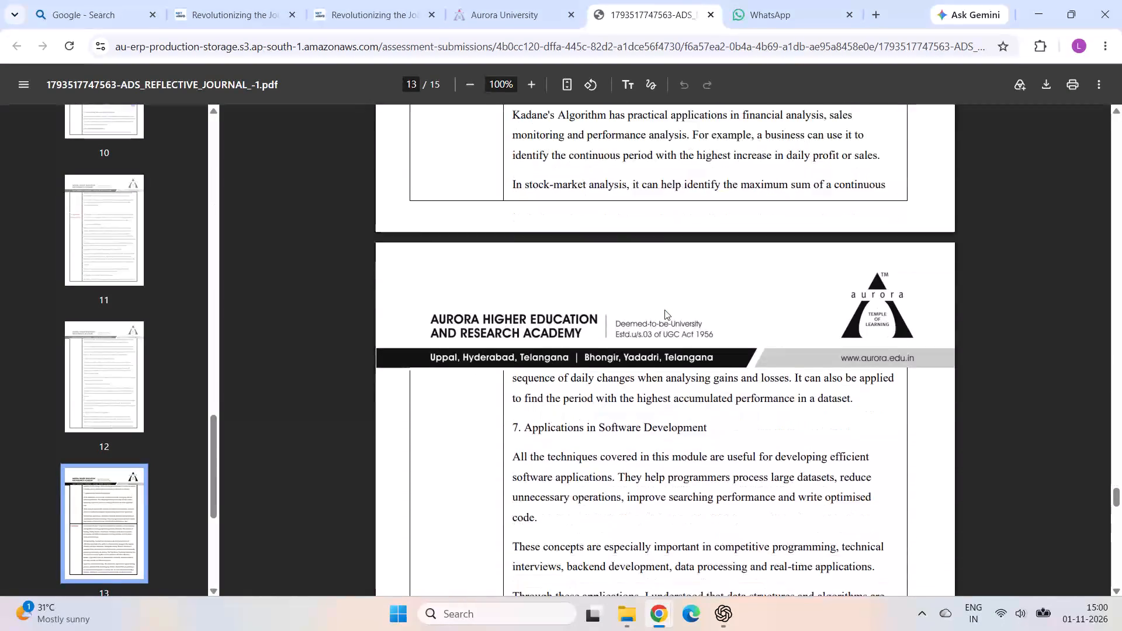
pyautogui.scroll(-5, 664, 310)
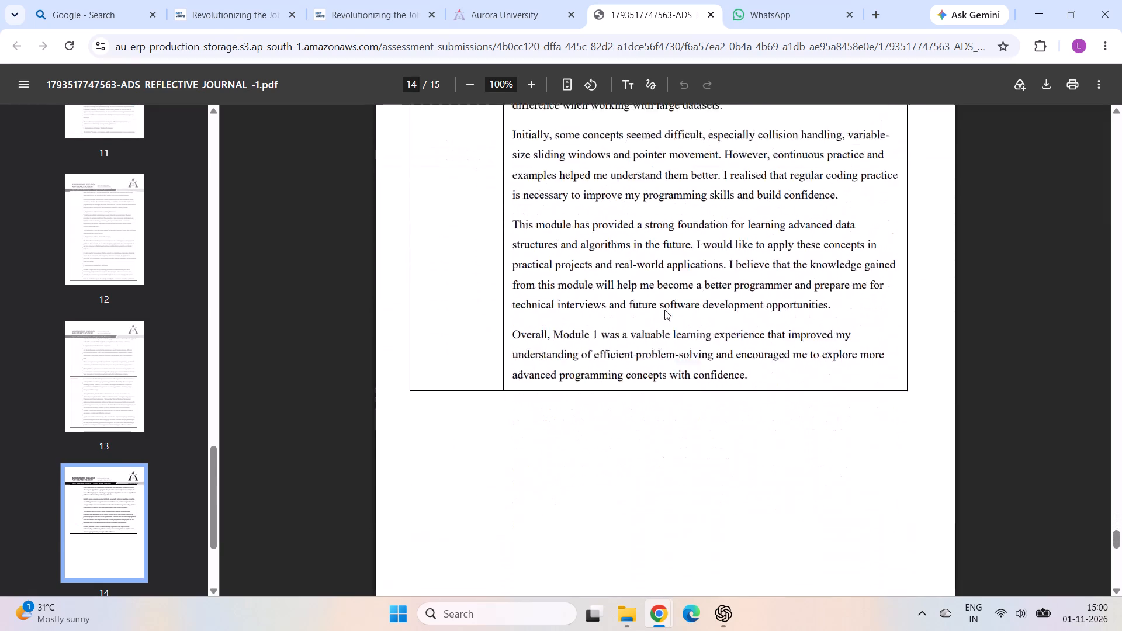
pyautogui.scroll(-2, 664, 310)
pyautogui.scroll(2, 664, 310)
pyautogui.scroll(-7, 664, 310)
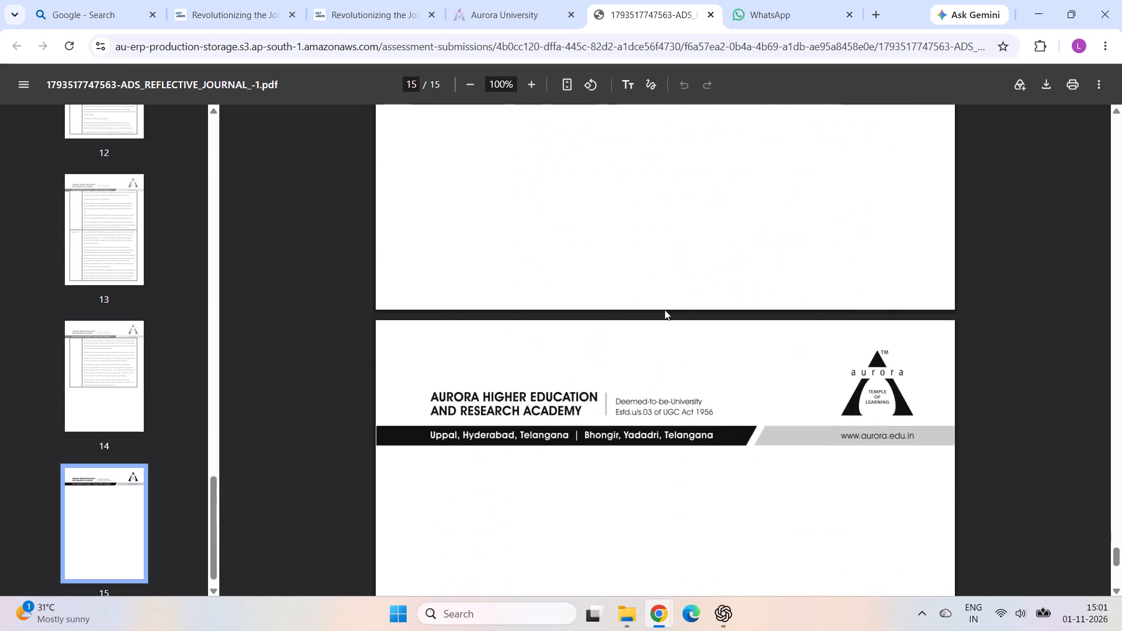
pyautogui.scroll(-2, 664, 310)
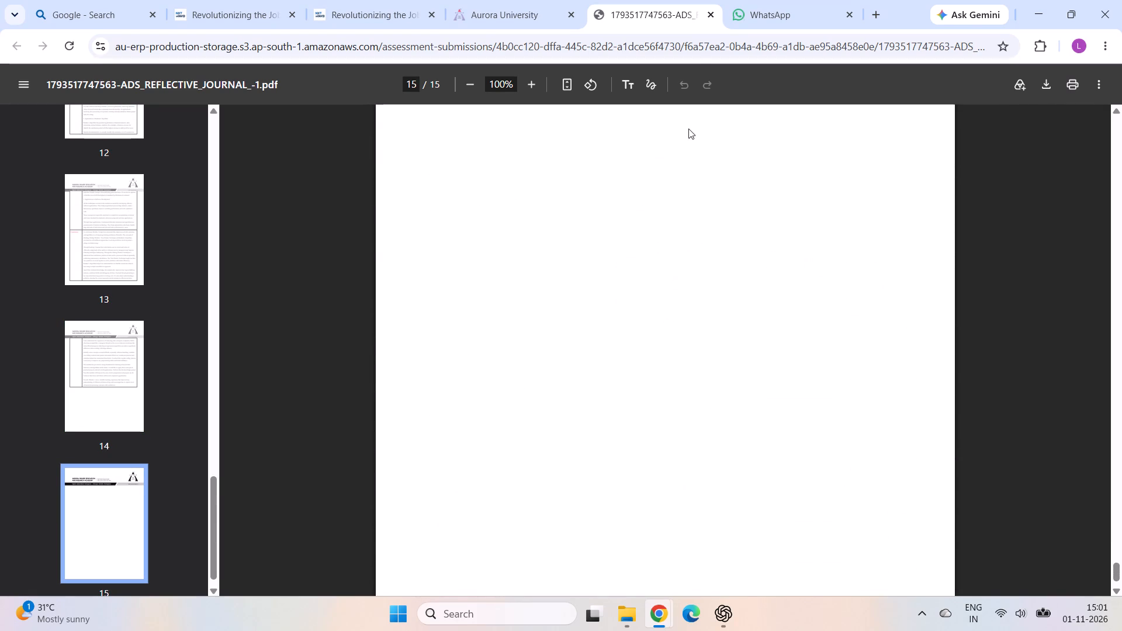
pyautogui.click(708, 13)
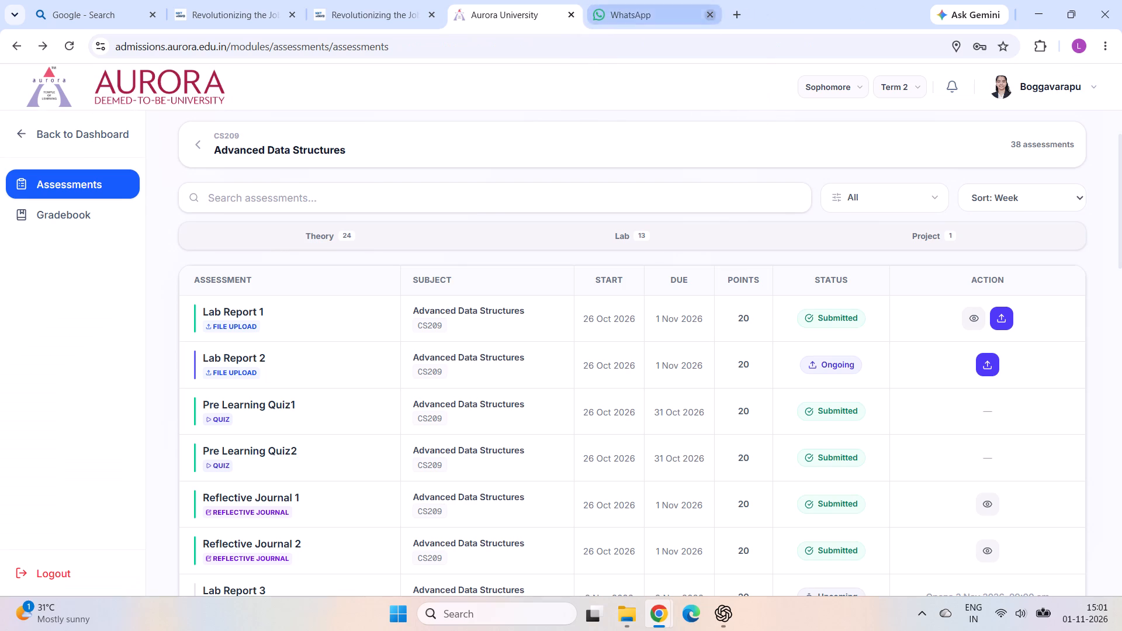
# Return to the course overview and open the Introduction to Artificial Intelligence assessments to check the lab report statuses.
pyautogui.scroll(4, 583, 317)
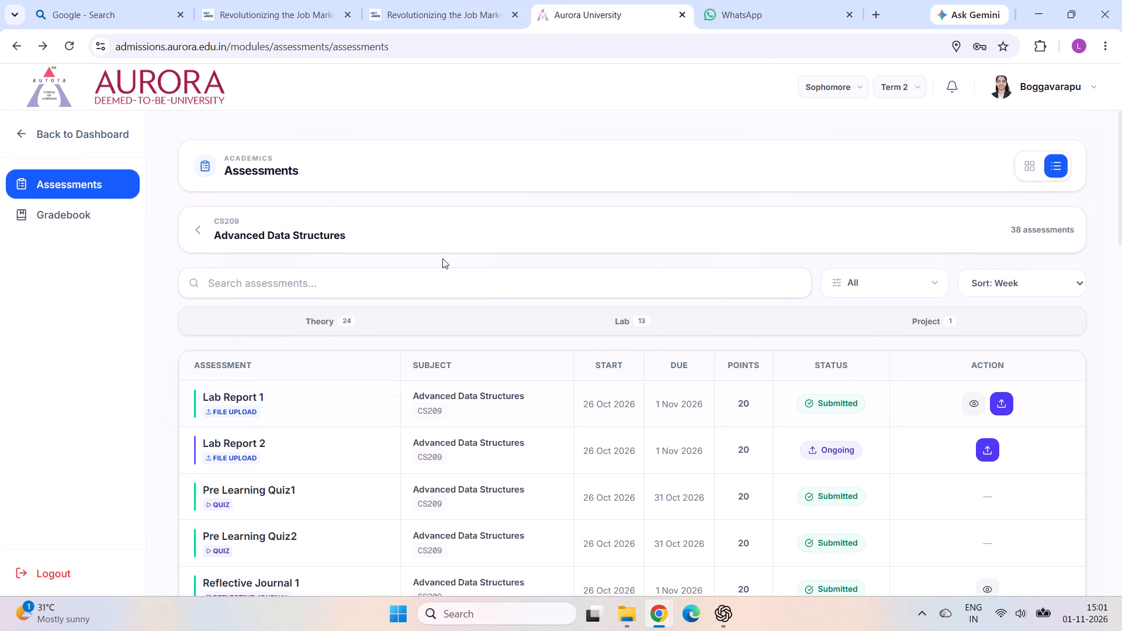
pyautogui.click(198, 227)
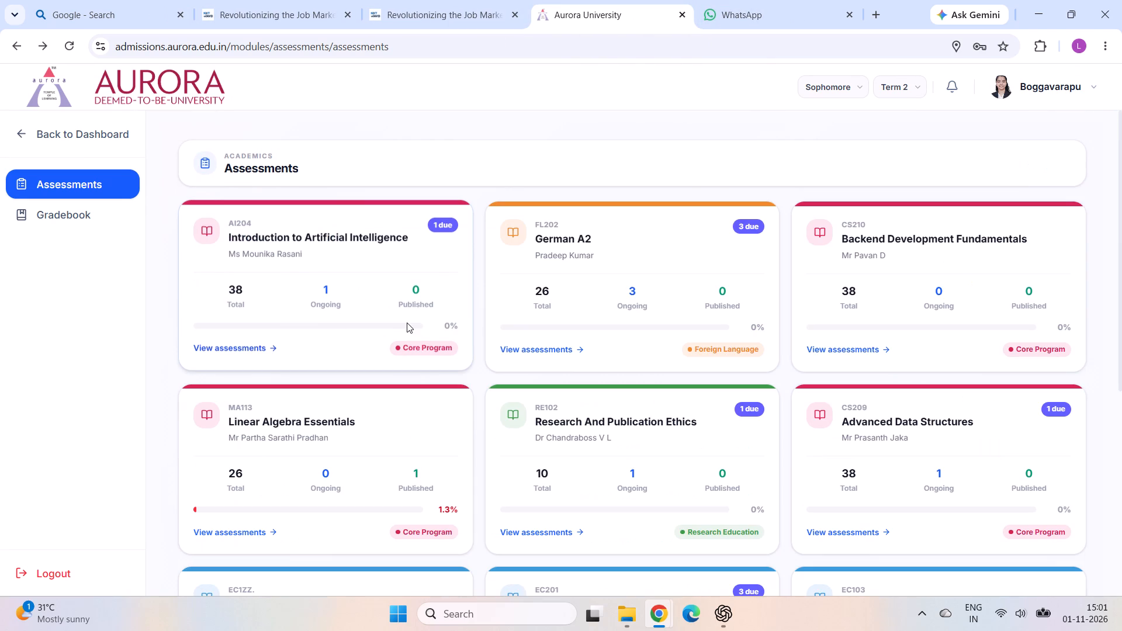
pyautogui.click(449, 220)
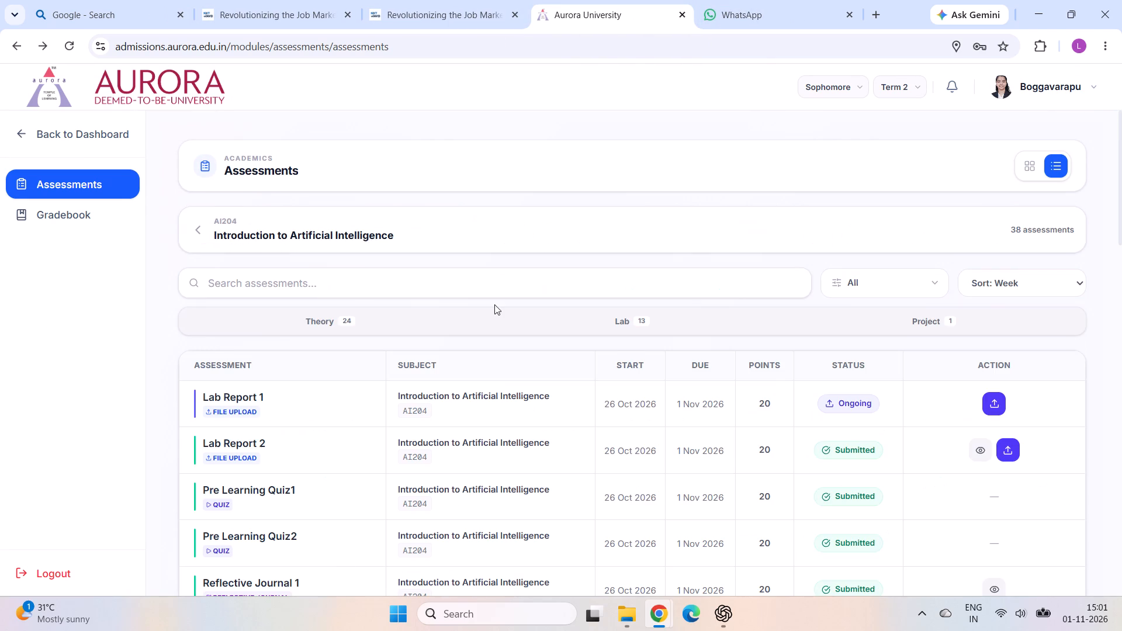
pyautogui.scroll(-2, 494, 304)
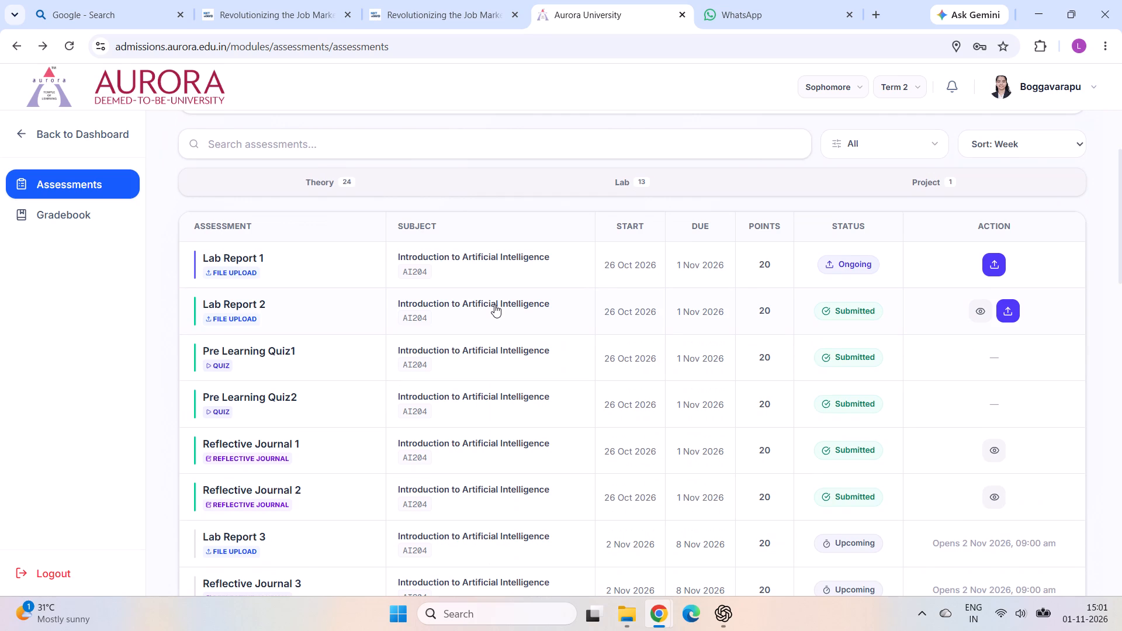
# Open the submitted Lab Report 2 PDF for Introduction to Artificial Intelligence and look through its pages.
pyautogui.click(972, 307)
pyautogui.scroll(-1, 525, 325)
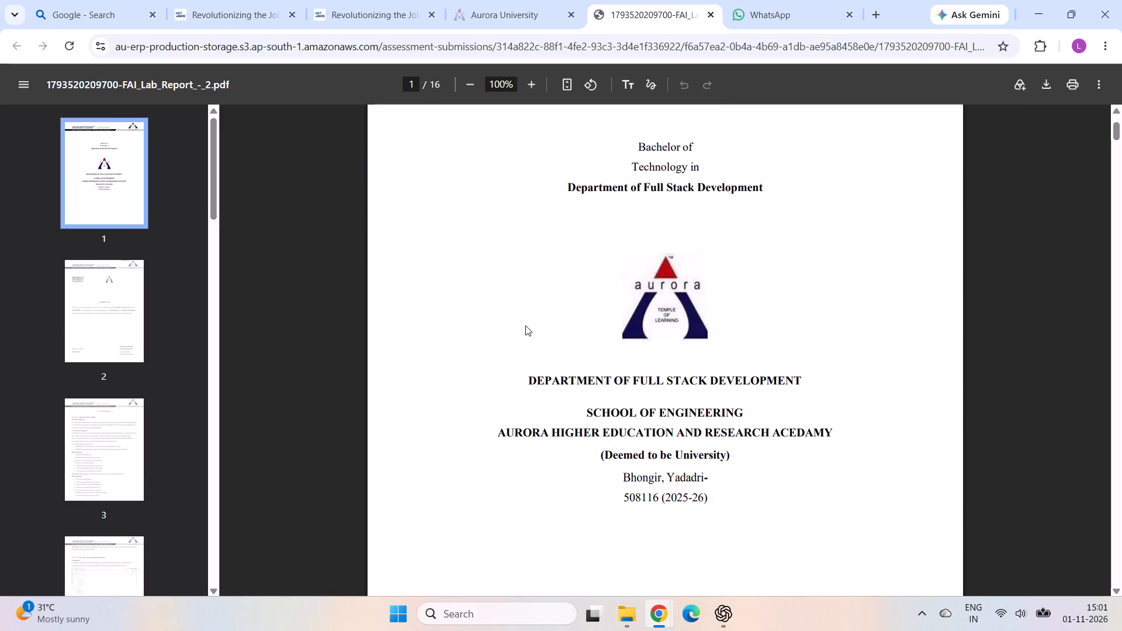
# Read through the submitted Lab Report 2 PDF for Introduction to Artificial Intelligence to its last page, and close it.
pyautogui.scroll(-6, 525, 325)
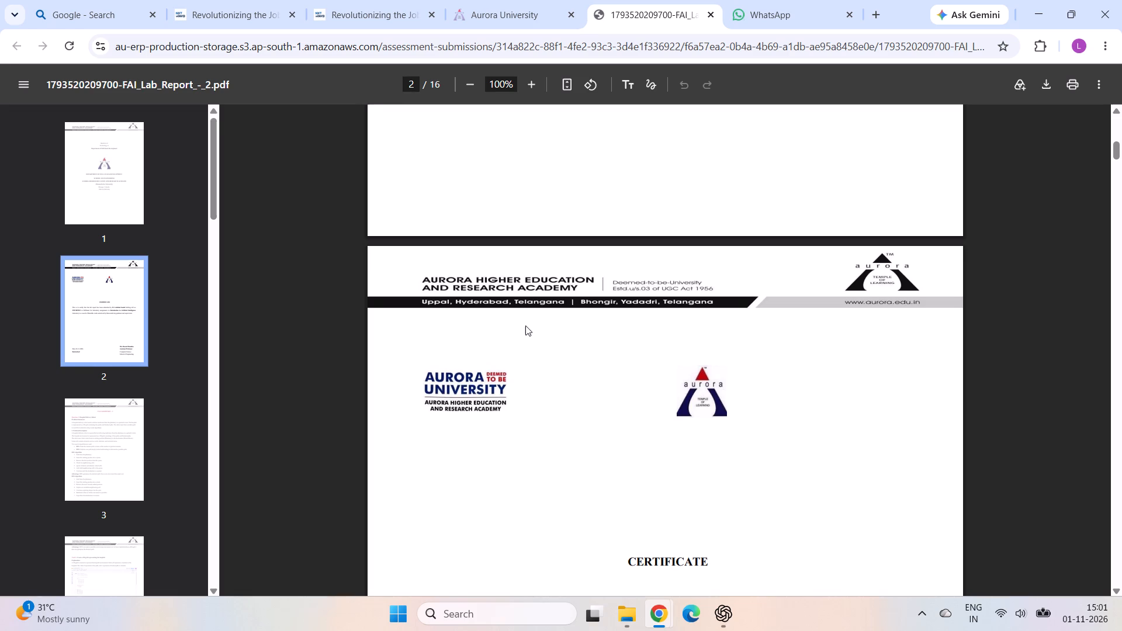
pyautogui.scroll(-7, 525, 325)
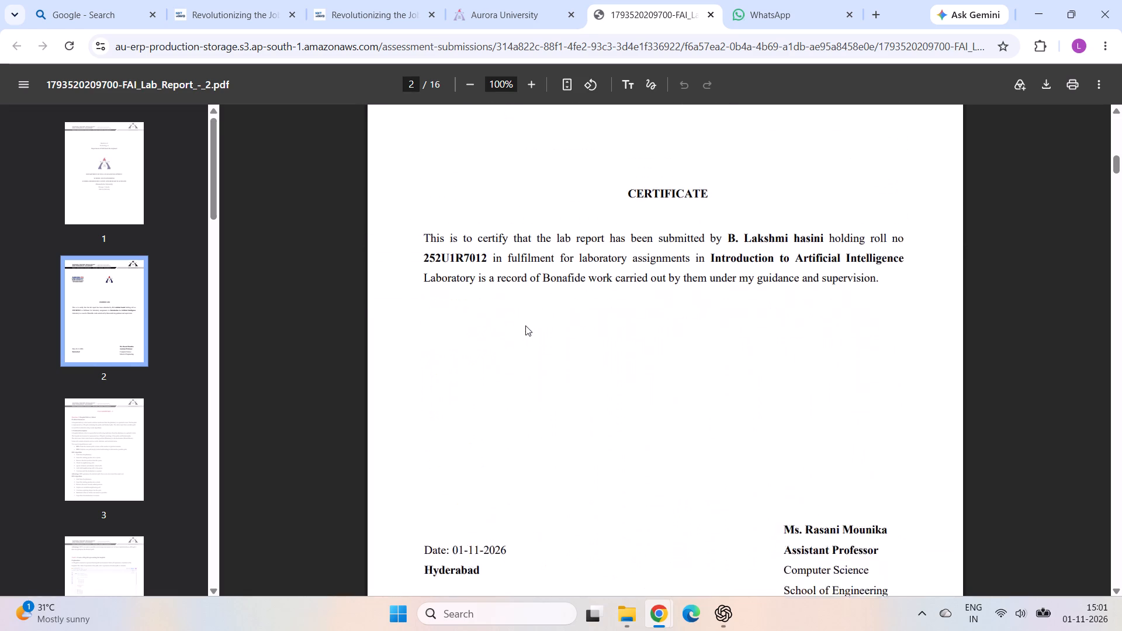
pyautogui.scroll(-1, 525, 325)
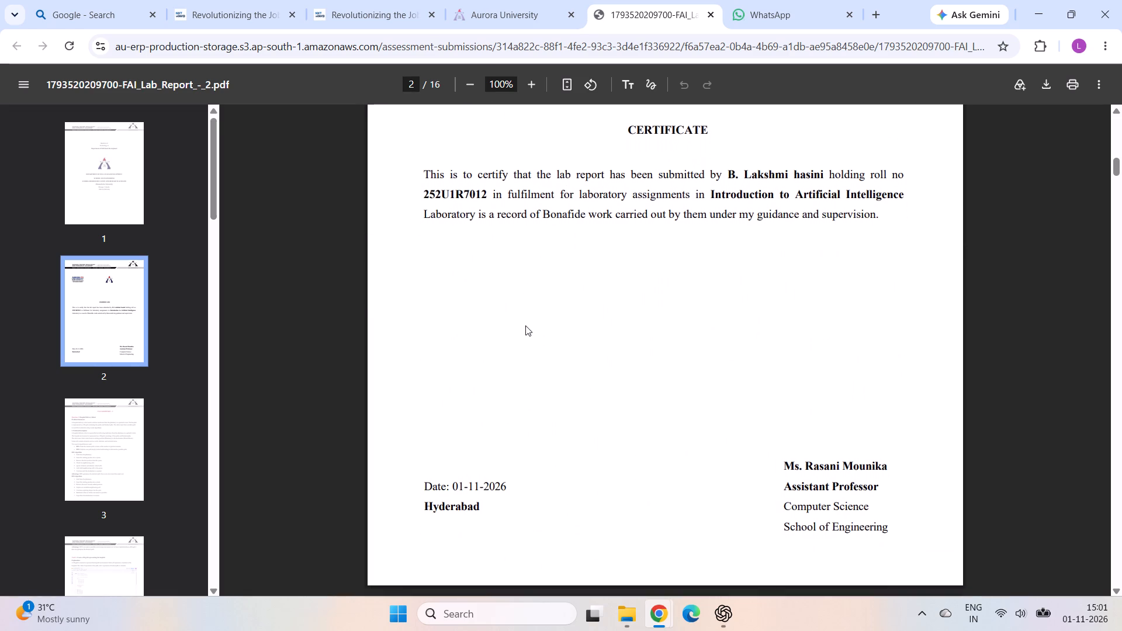
pyautogui.scroll(-4, 525, 325)
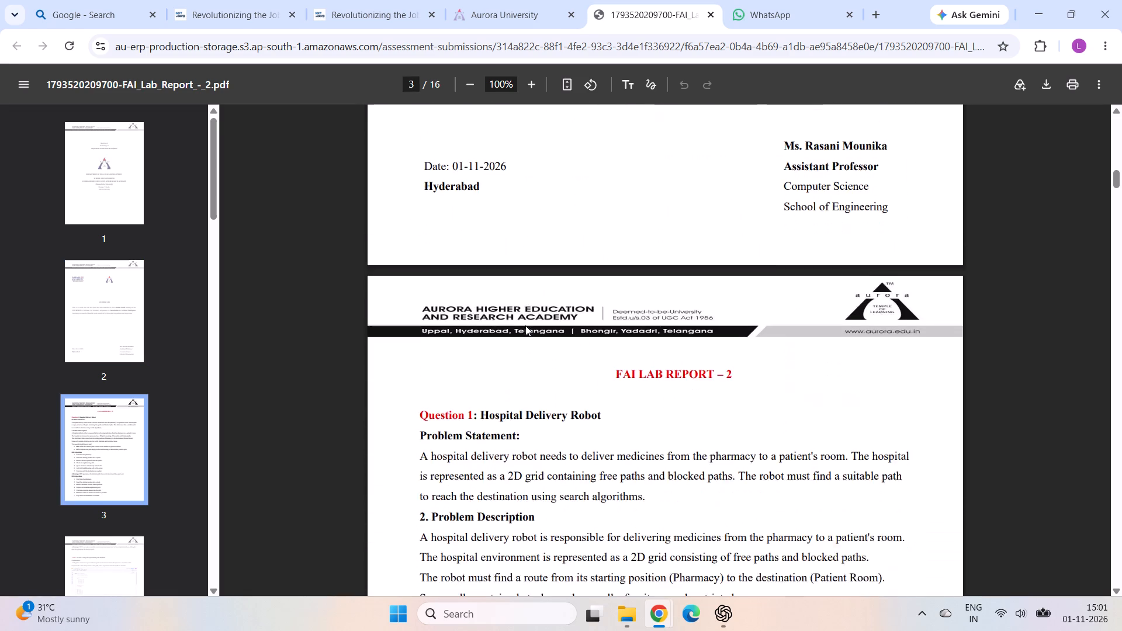
pyautogui.scroll(-4, 525, 325)
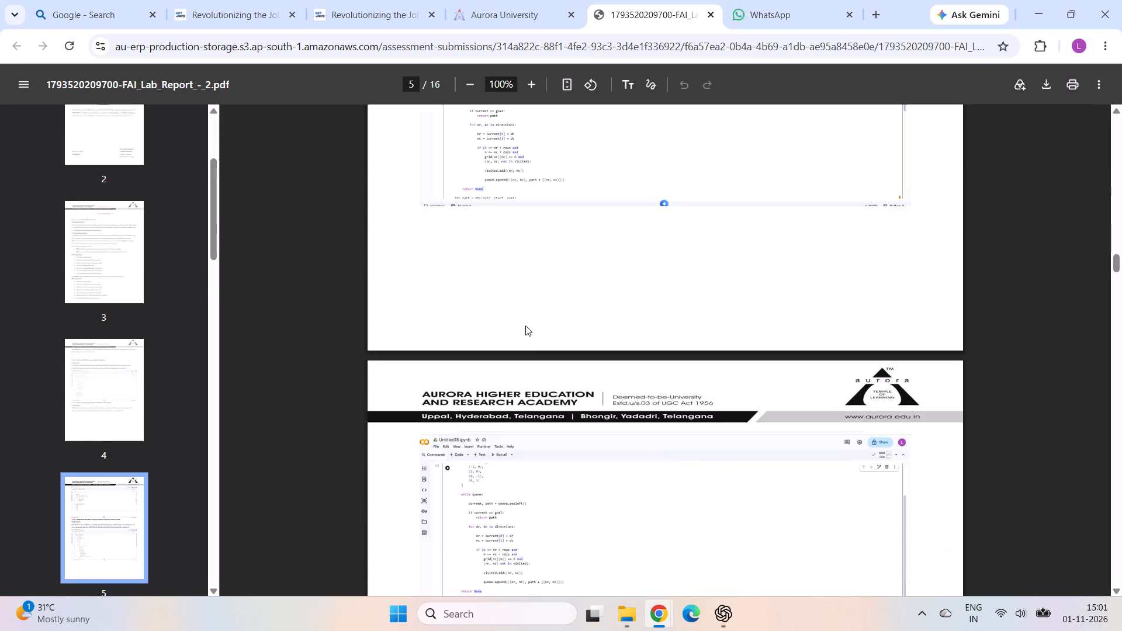
pyautogui.scroll(-9, 525, 325)
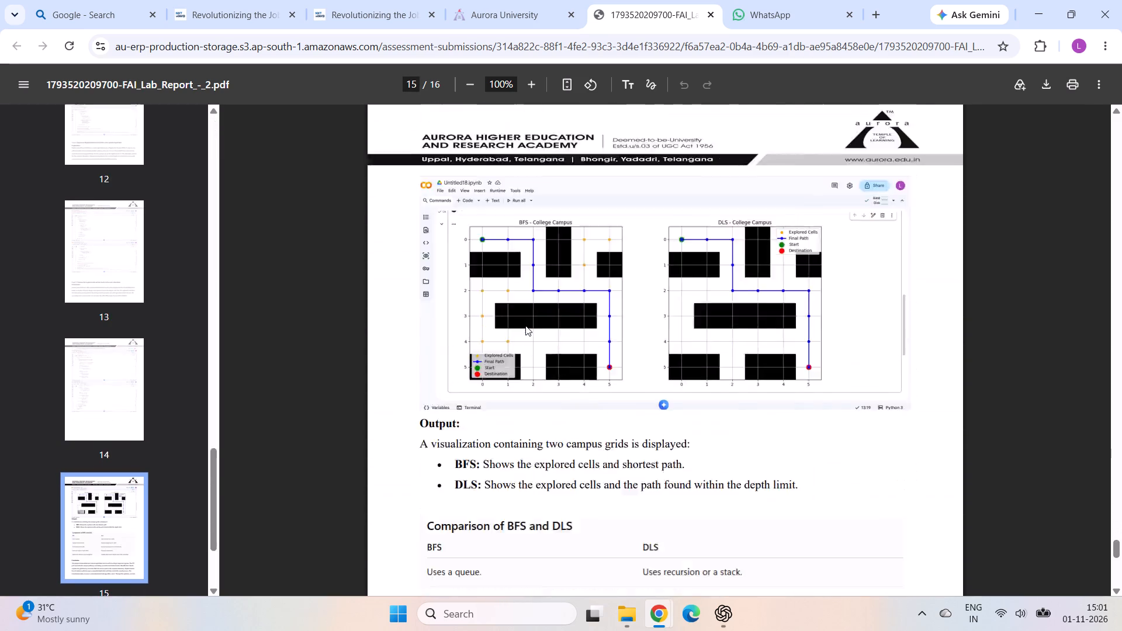
pyautogui.scroll(-4, 525, 325)
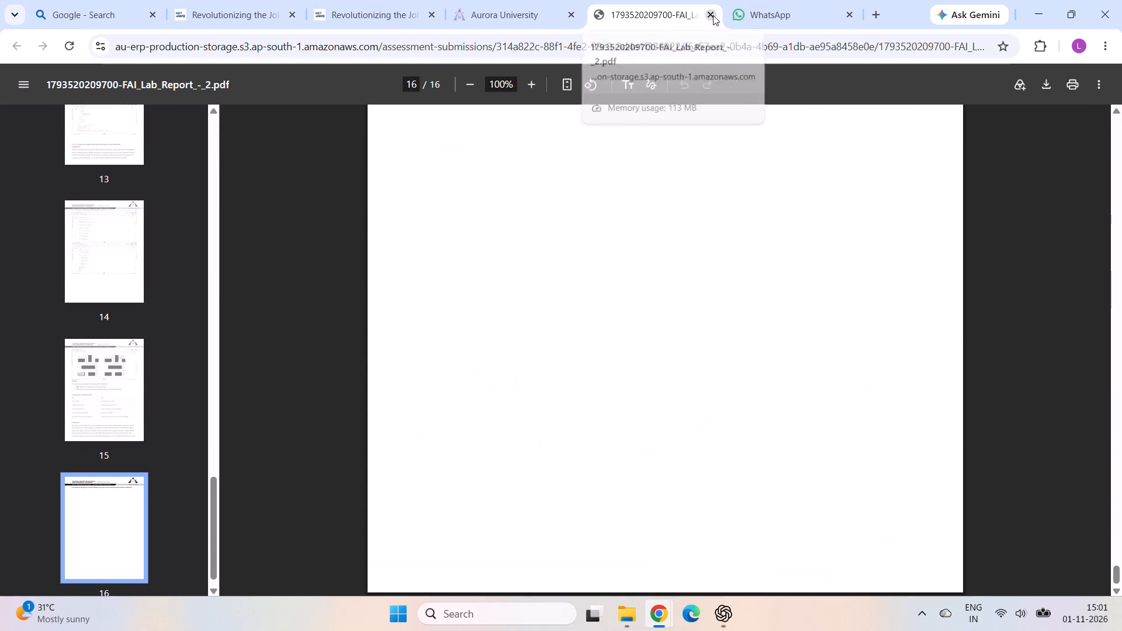
pyautogui.click(711, 15)
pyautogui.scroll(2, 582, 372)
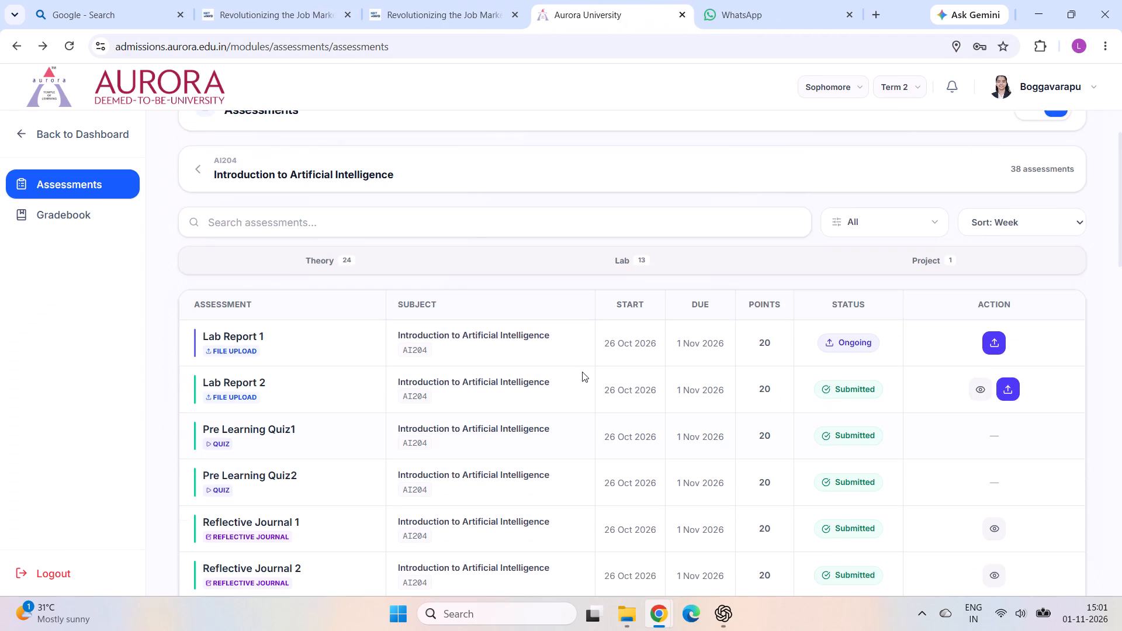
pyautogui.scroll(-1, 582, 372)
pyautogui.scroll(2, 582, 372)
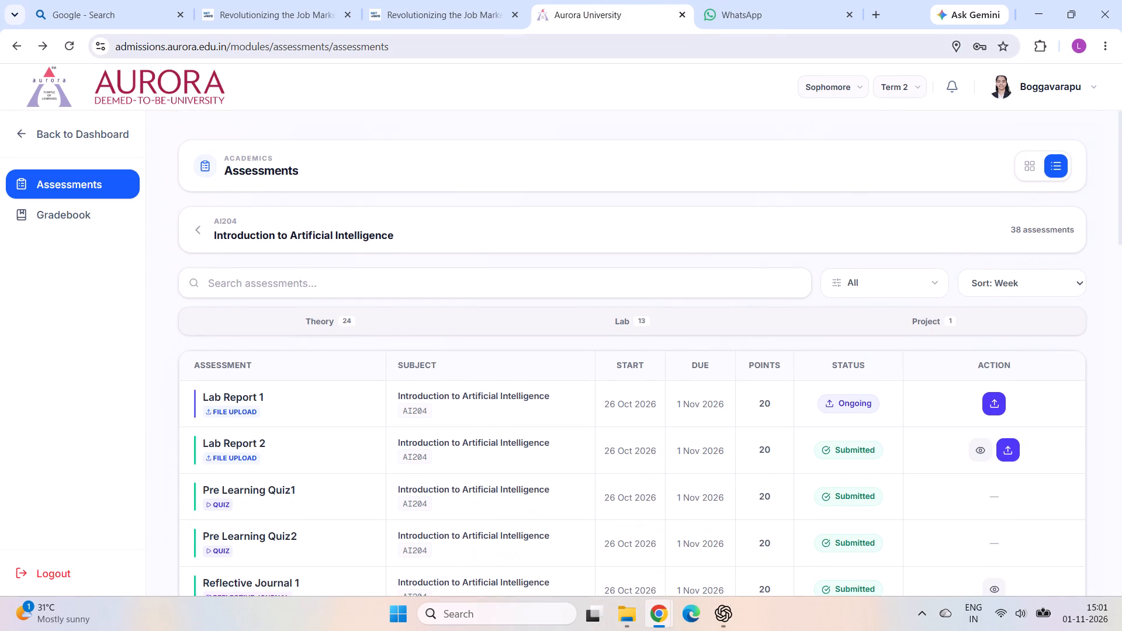